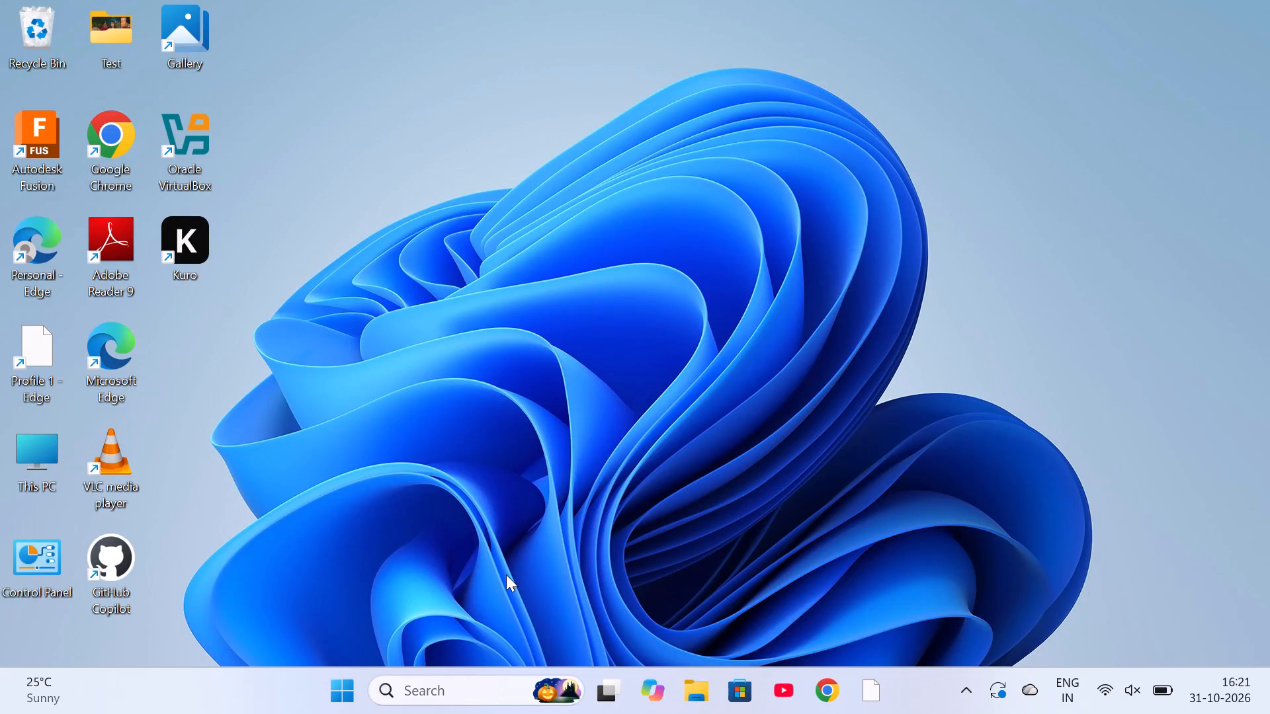
# Switch to Google Chrome and open the Figma site from the new tab page's shortcuts.
pyautogui.click(347, 679)
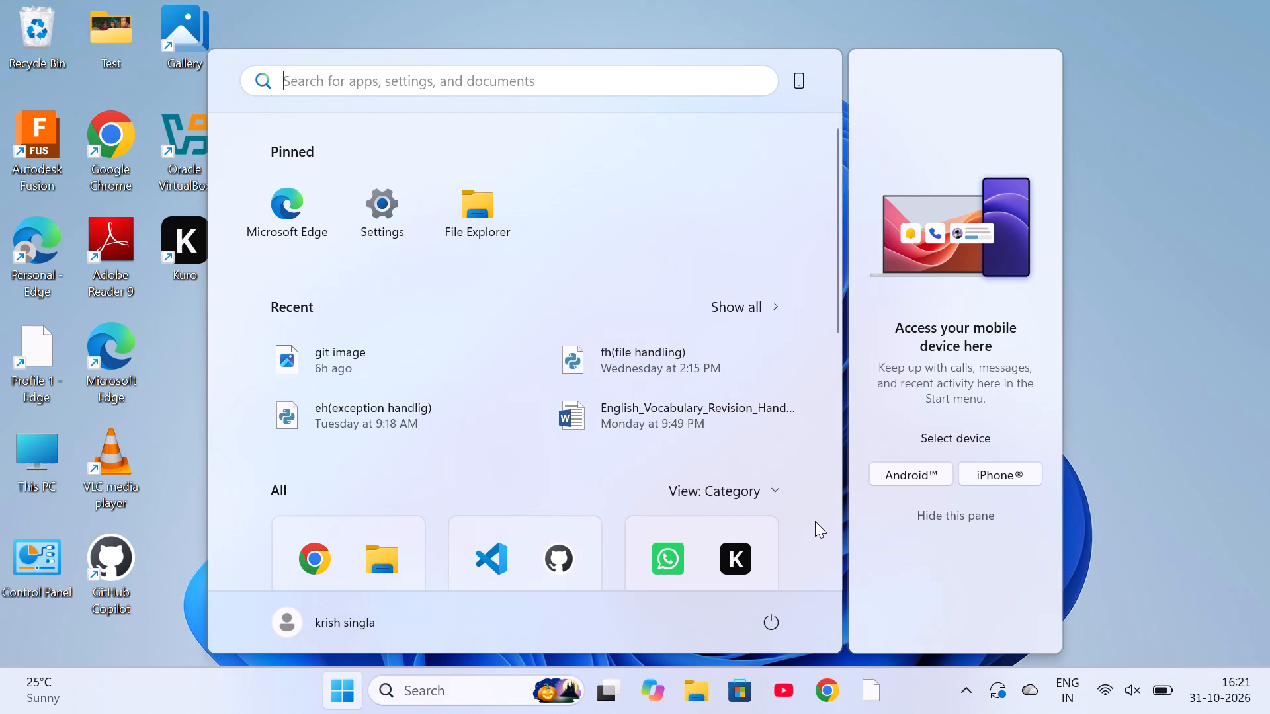
pyautogui.click(824, 709)
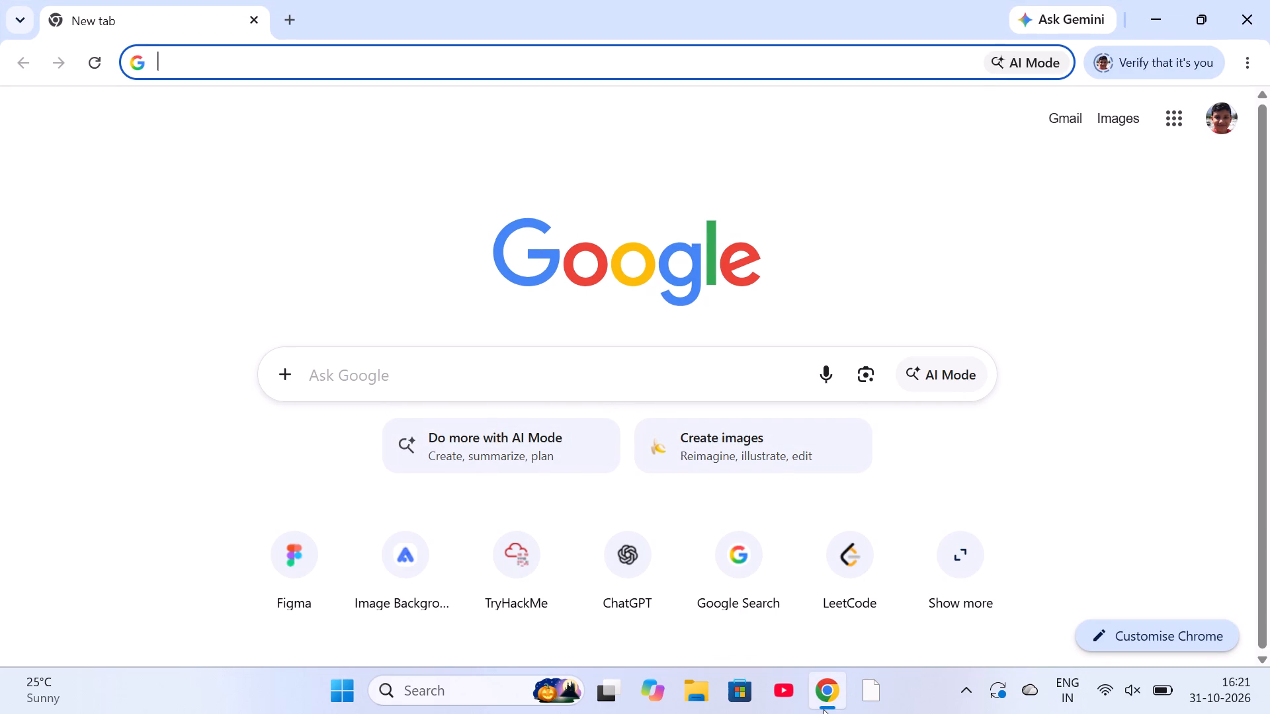
pyautogui.click(285, 533)
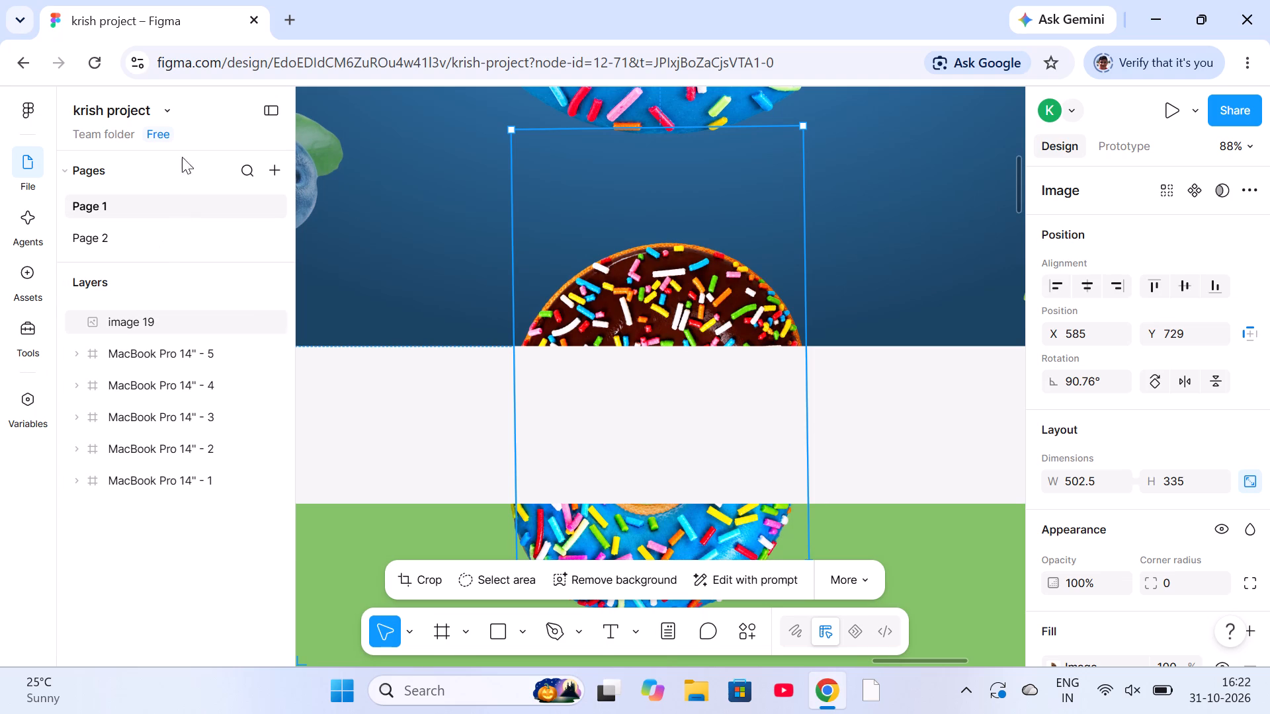
# Add a new page to the file and move it below Page 2 in the page order.
pyautogui.click(269, 173)
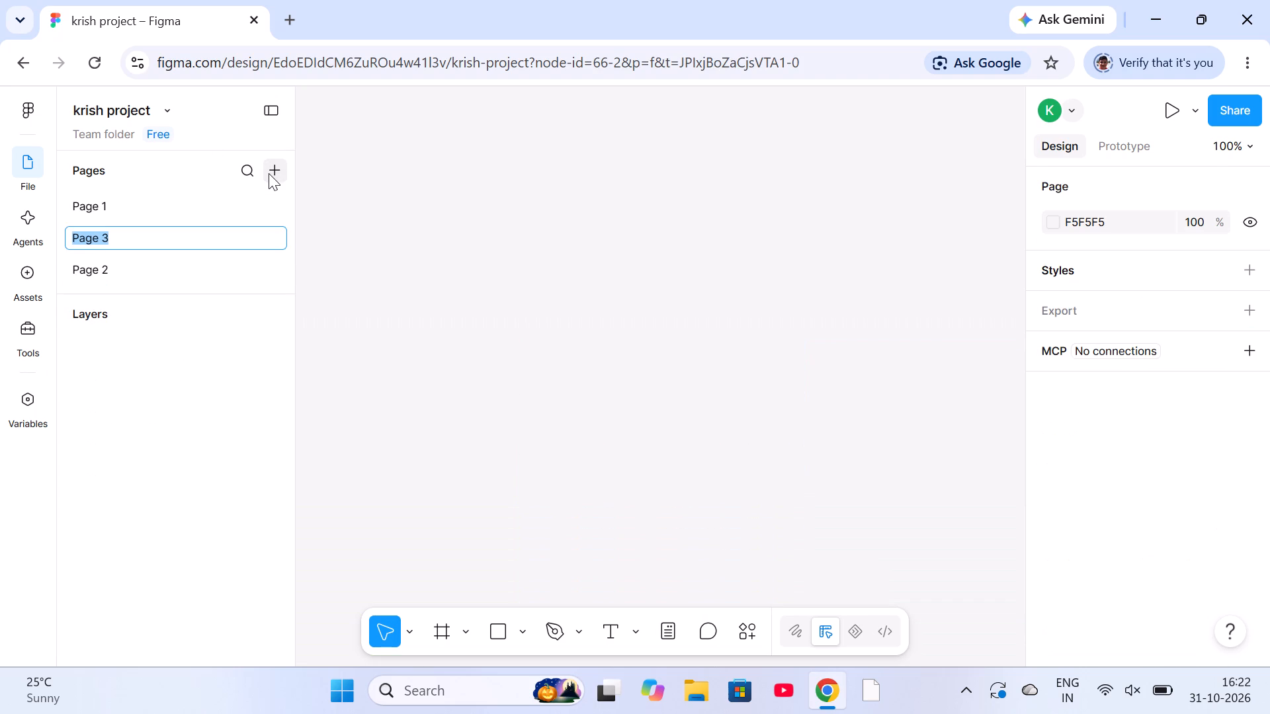
pyautogui.click(208, 236)
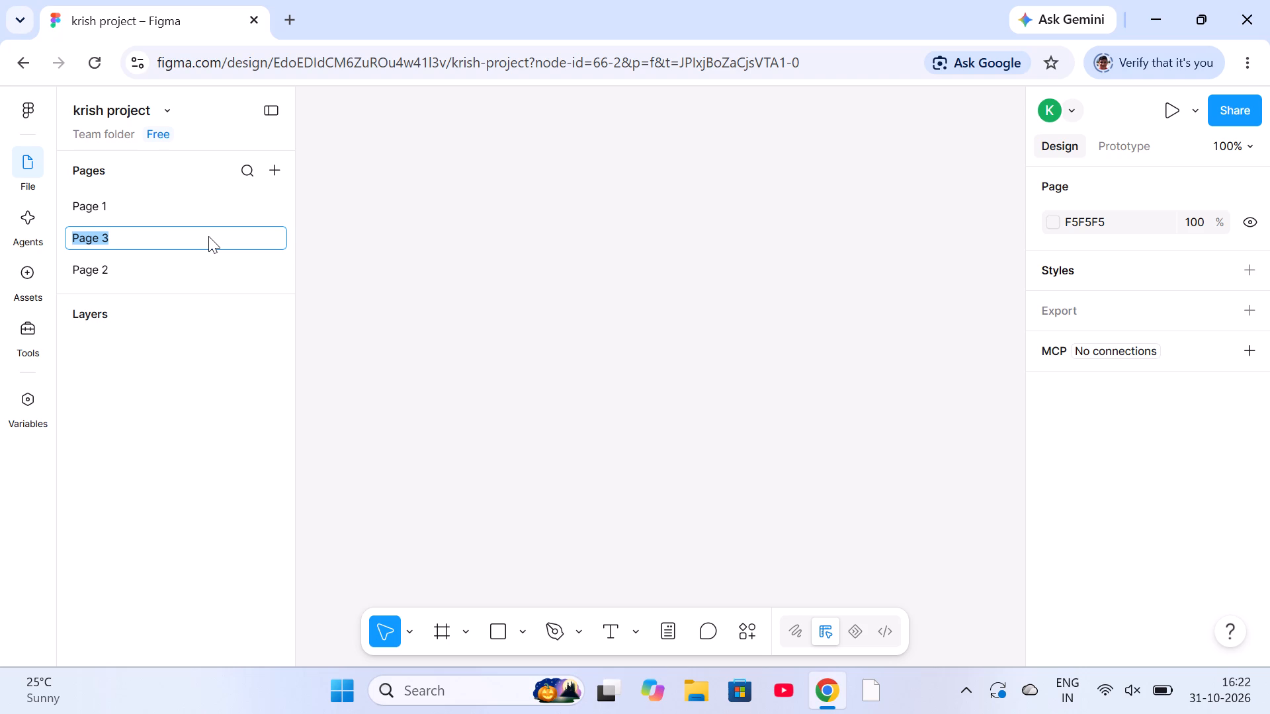
pyautogui.moveTo(208, 236); pyautogui.dragTo(212, 290)
pyautogui.click(194, 237)
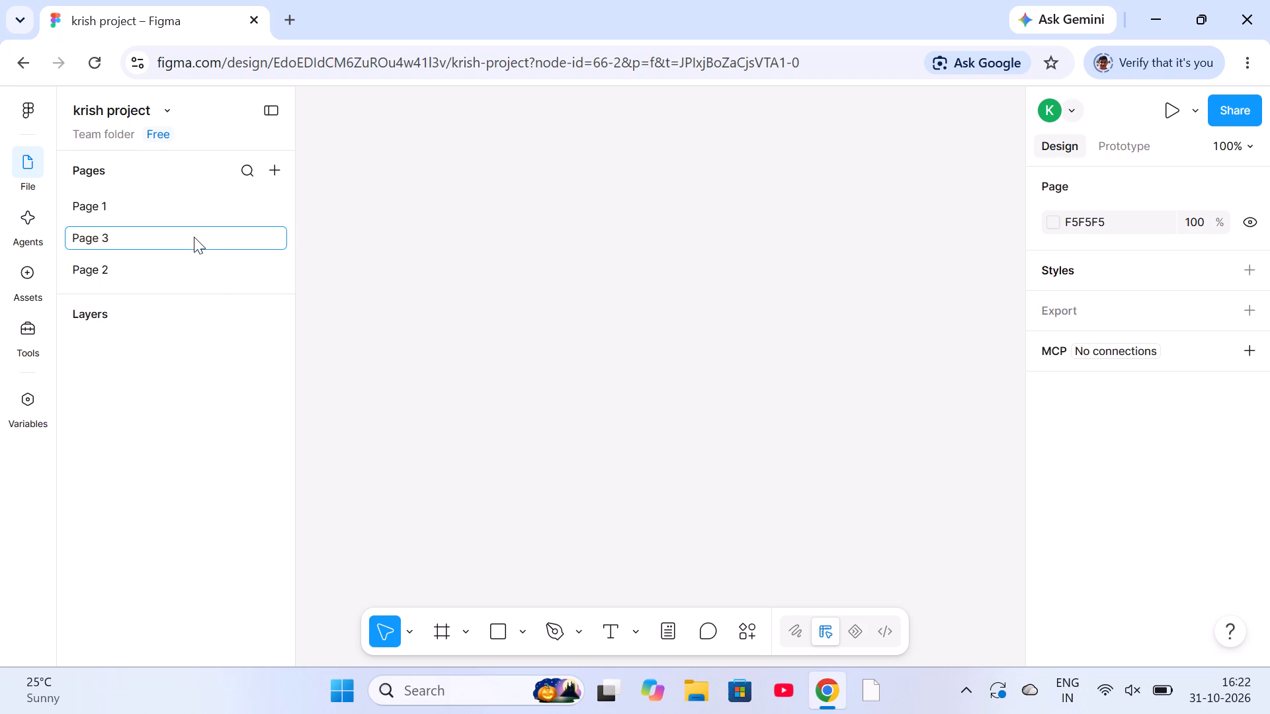
pyautogui.click(334, 231)
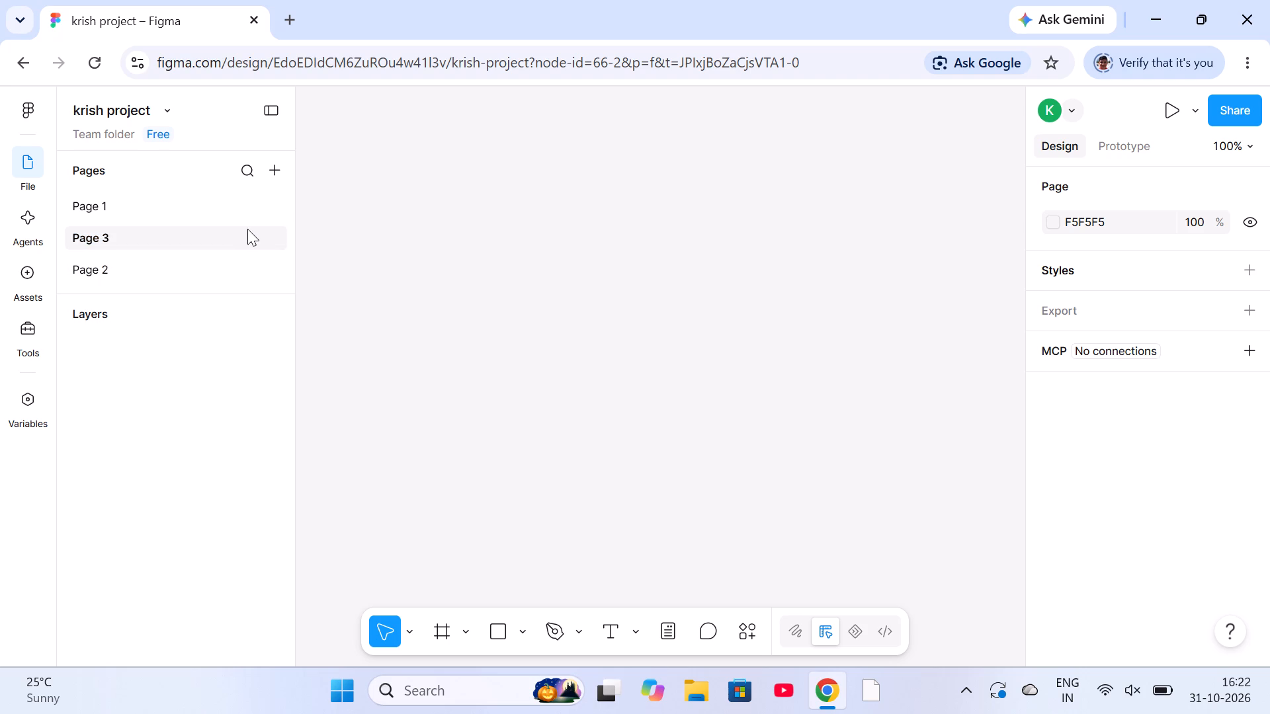
pyautogui.moveTo(238, 229); pyautogui.dragTo(238, 279)
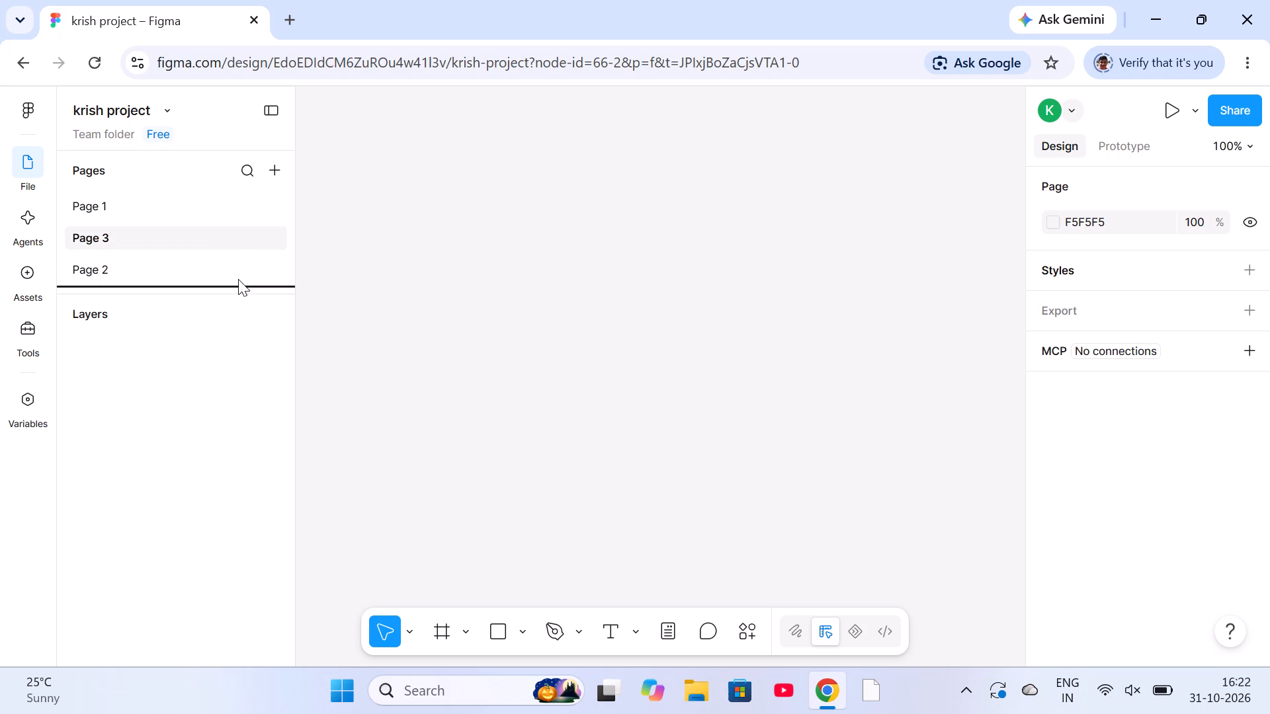
pyautogui.click(228, 270)
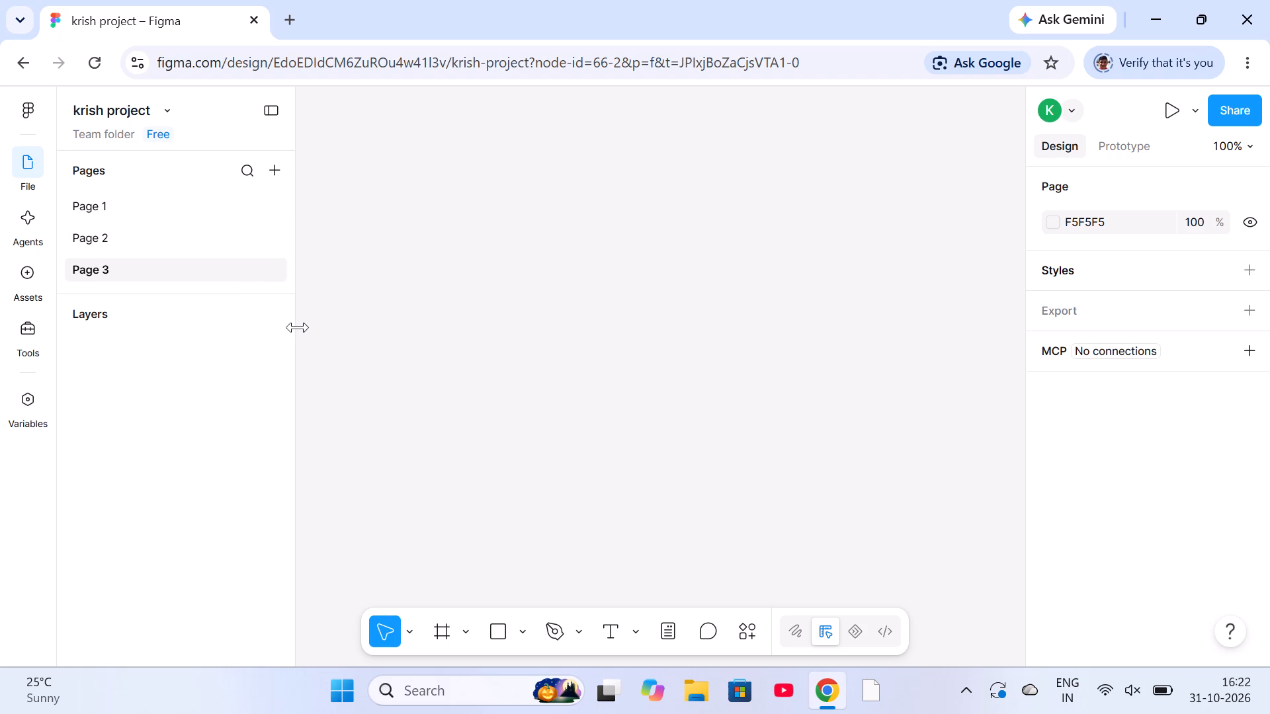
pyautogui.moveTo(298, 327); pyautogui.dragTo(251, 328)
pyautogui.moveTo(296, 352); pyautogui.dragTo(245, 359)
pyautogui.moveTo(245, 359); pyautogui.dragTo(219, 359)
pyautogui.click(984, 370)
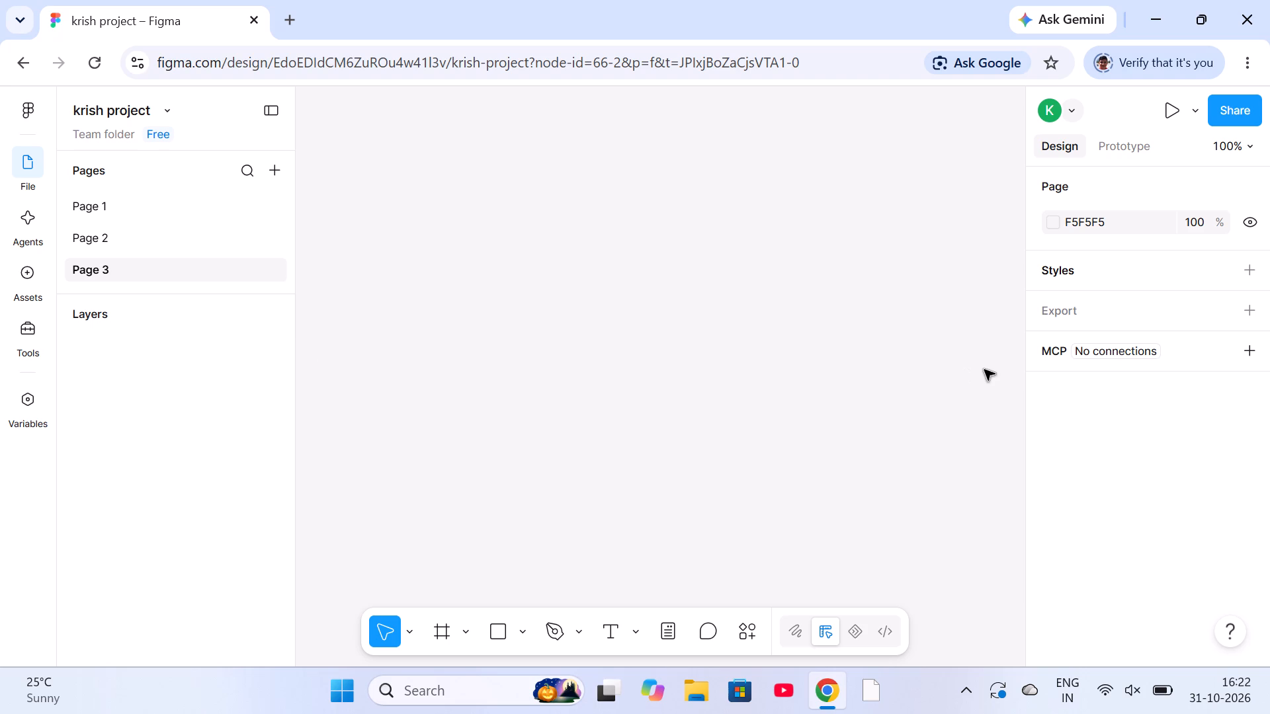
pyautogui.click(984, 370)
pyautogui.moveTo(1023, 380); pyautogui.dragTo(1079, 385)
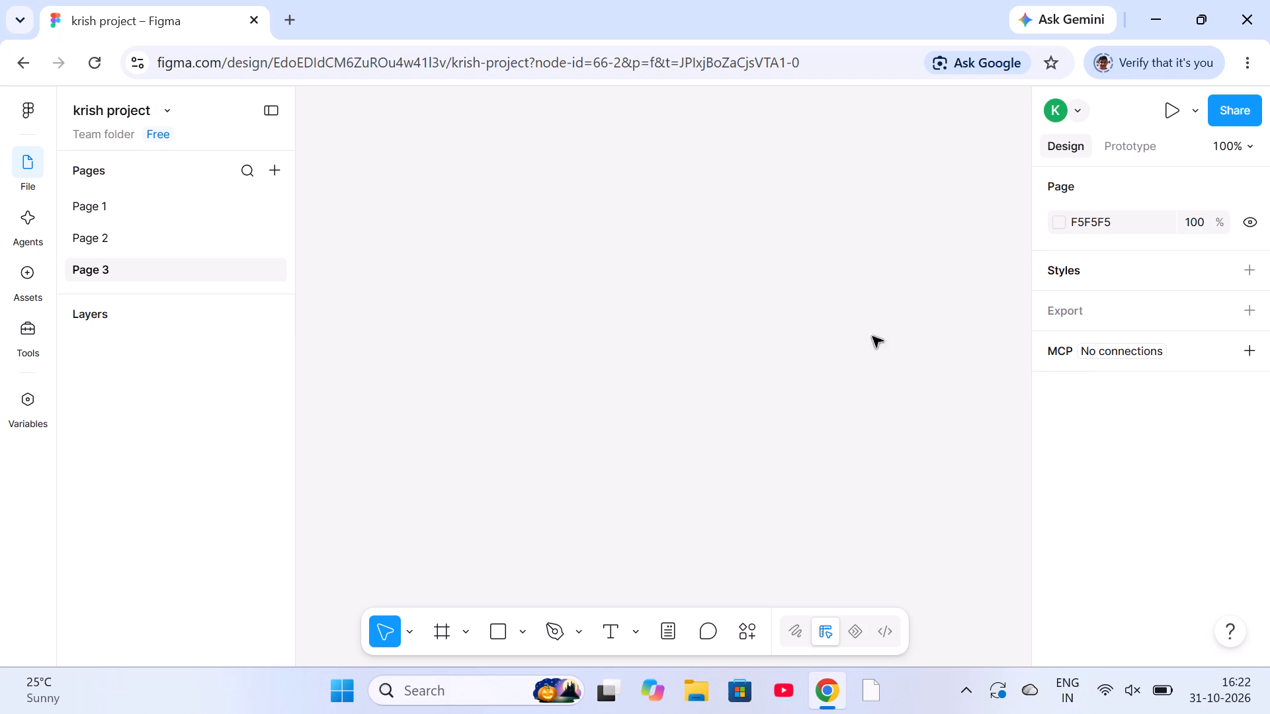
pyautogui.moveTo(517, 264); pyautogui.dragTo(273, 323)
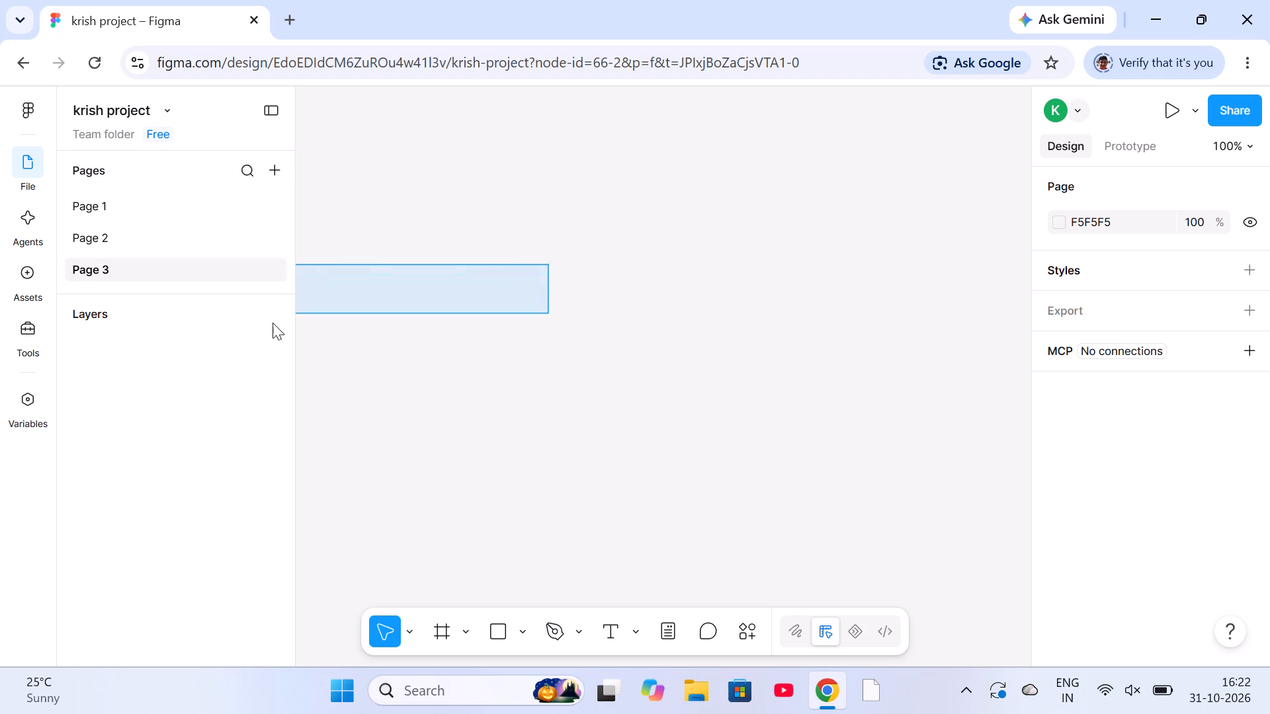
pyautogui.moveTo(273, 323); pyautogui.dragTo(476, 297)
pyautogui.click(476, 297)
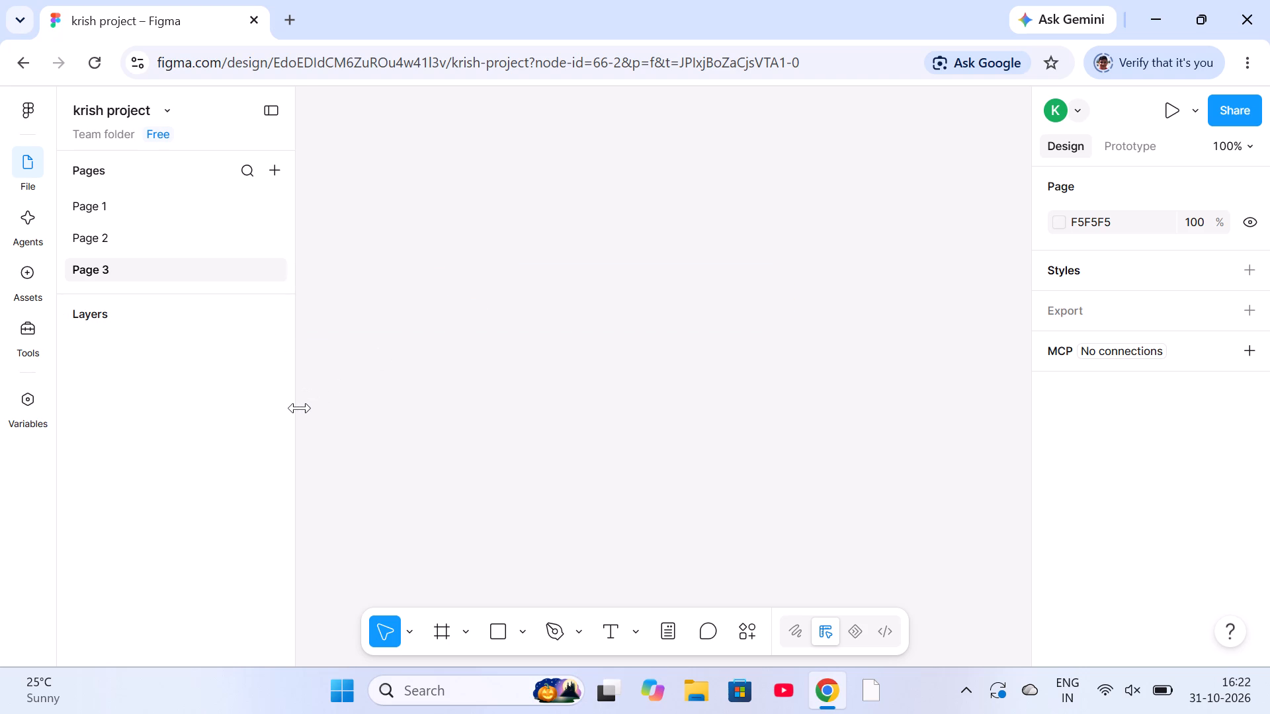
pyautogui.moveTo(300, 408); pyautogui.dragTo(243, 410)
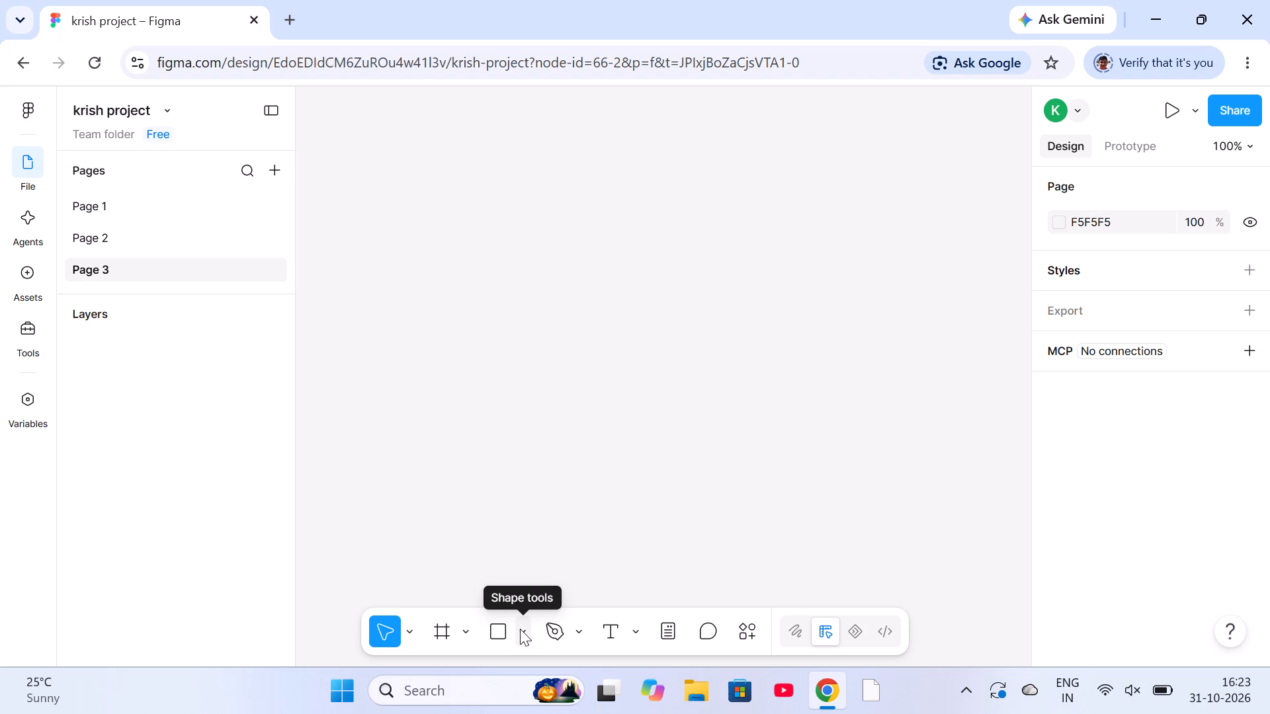
# Draw a rectangle about 72 × 43 in the upper-left area of the empty canvas.
pyautogui.click(493, 629)
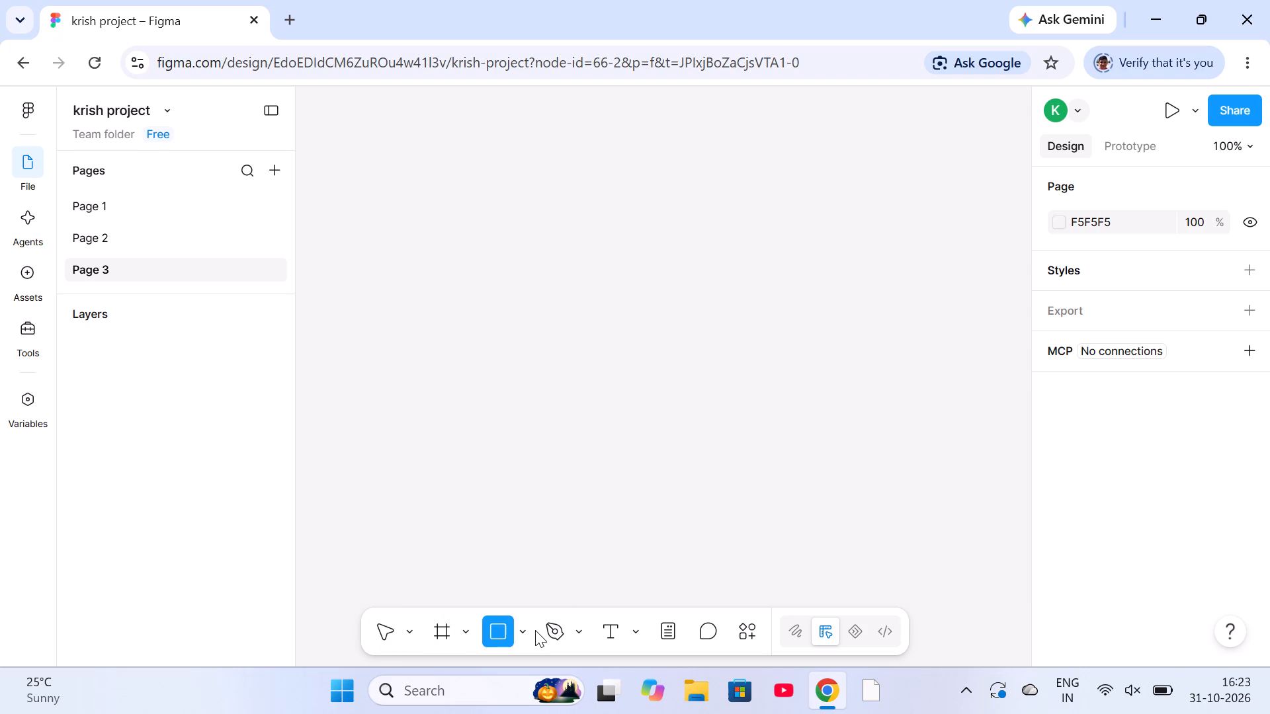
pyautogui.click(524, 629)
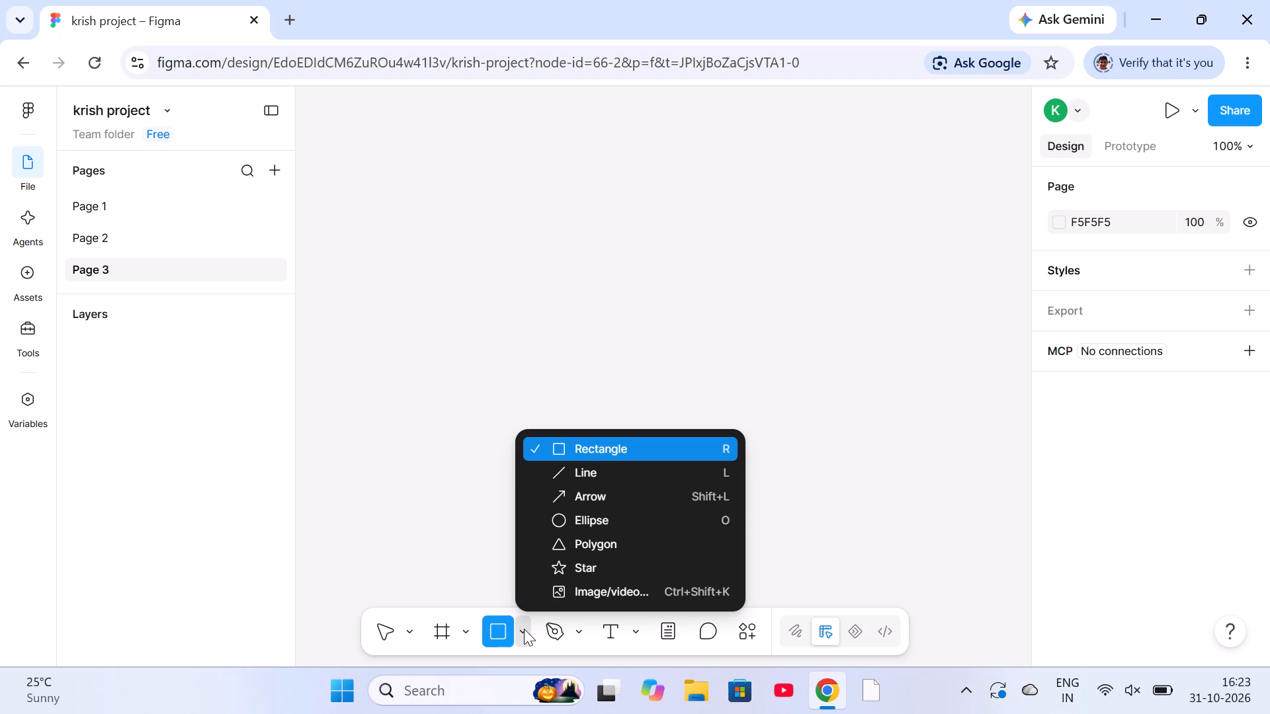
pyautogui.click(570, 448)
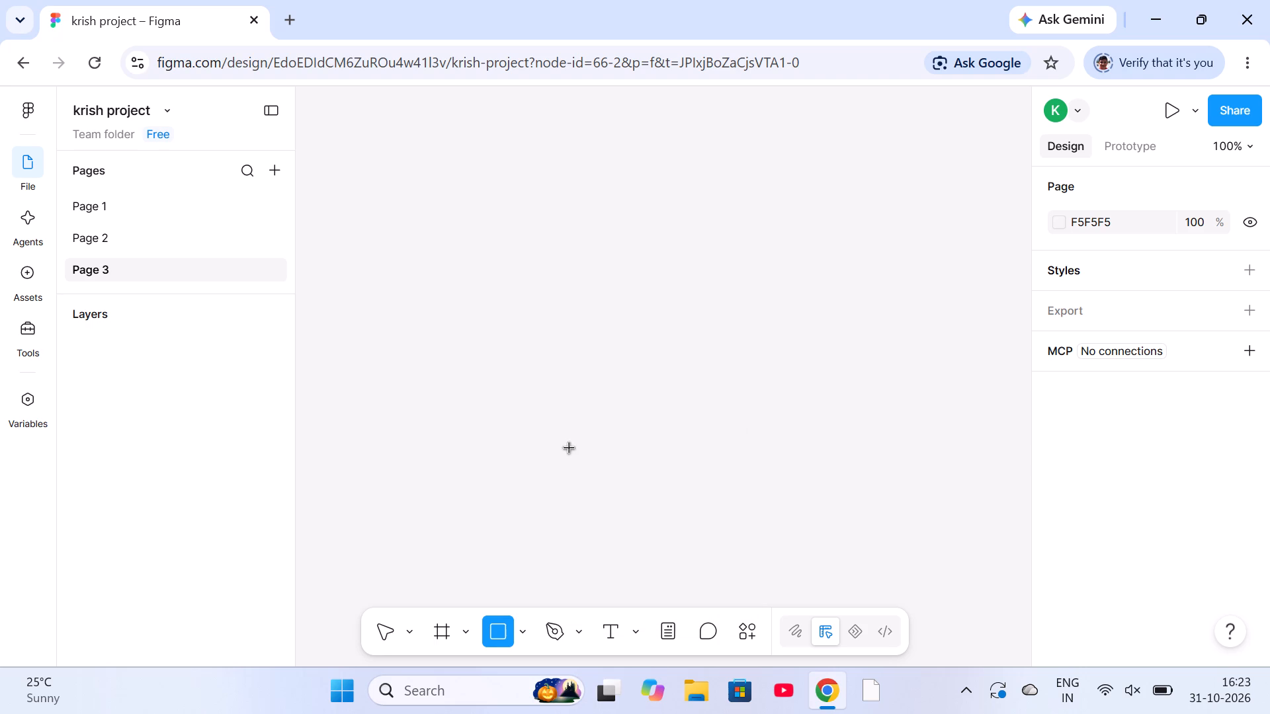
pyautogui.moveTo(396, 224); pyautogui.dragTo(419, 238)
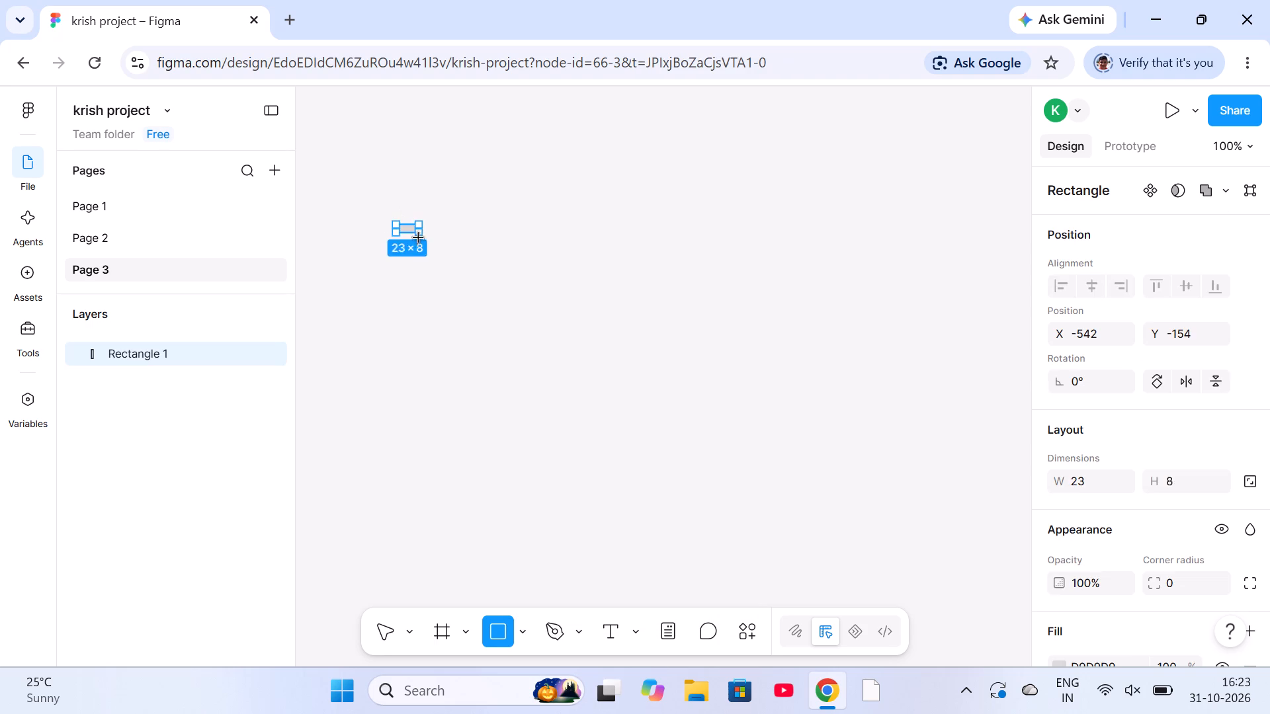
pyautogui.moveTo(419, 238); pyautogui.dragTo(463, 274)
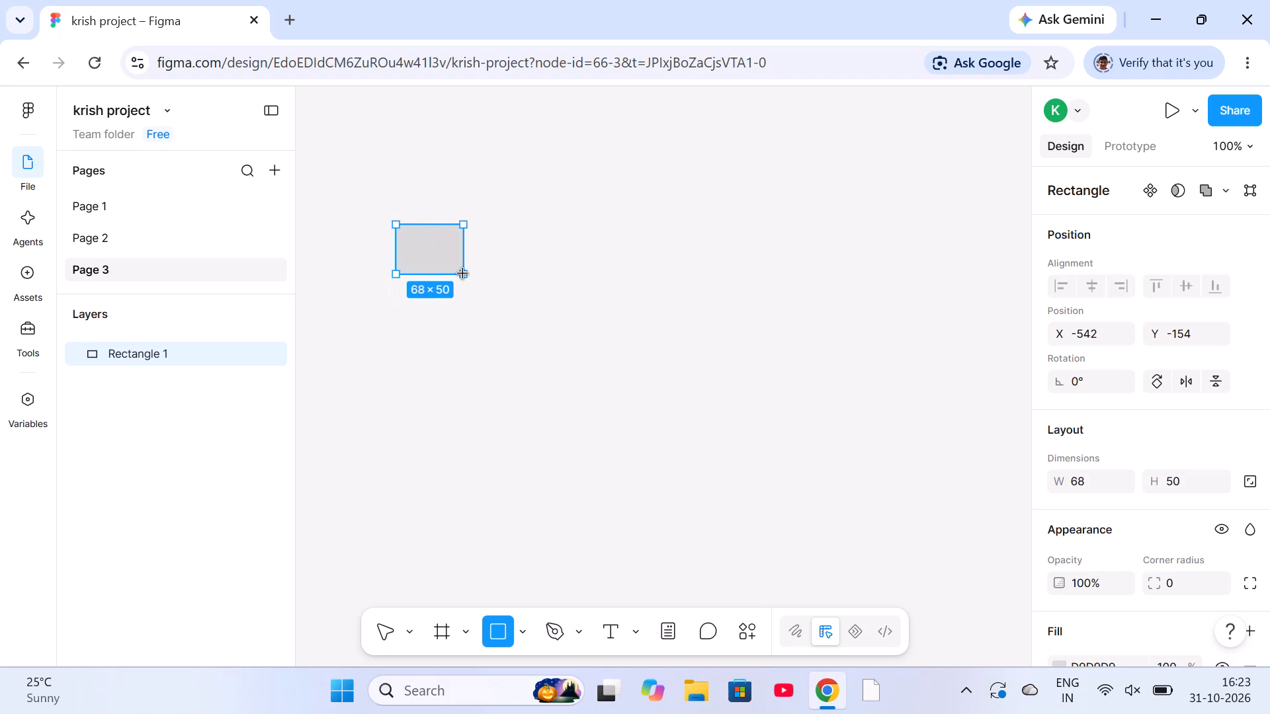
pyautogui.moveTo(463, 274); pyautogui.dragTo(482, 269)
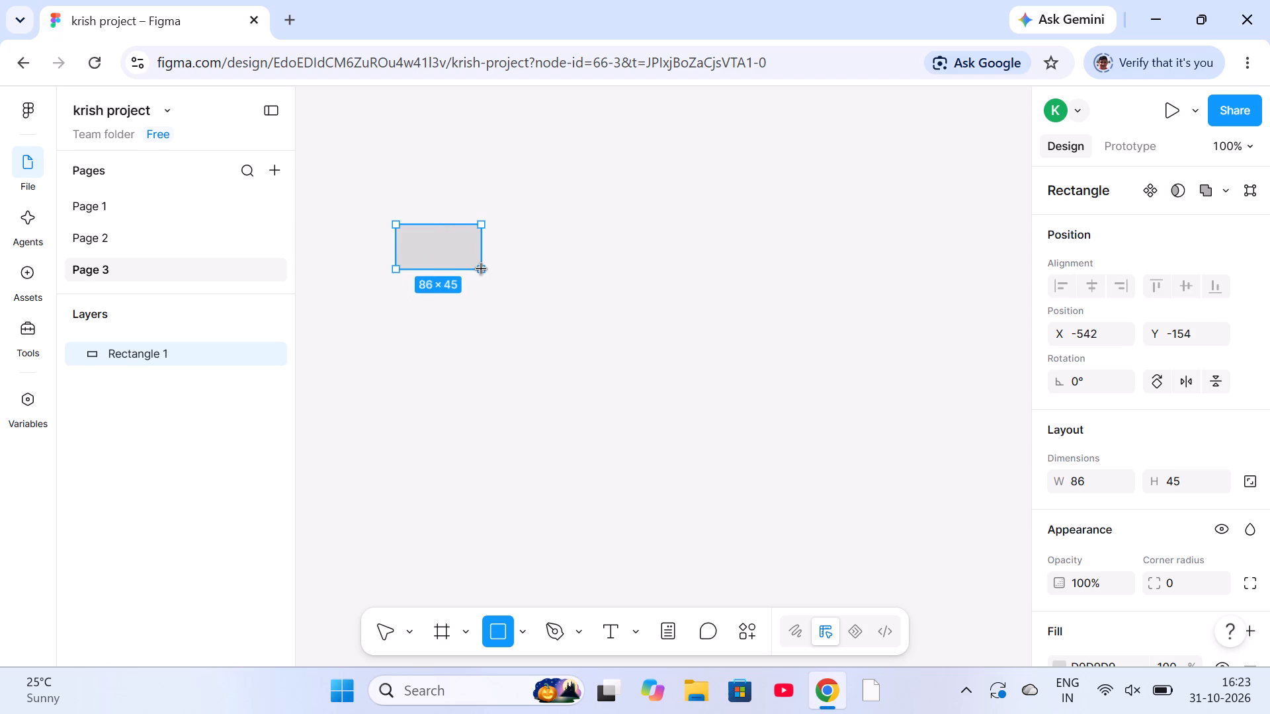
pyautogui.moveTo(482, 269); pyautogui.dragTo(466, 266)
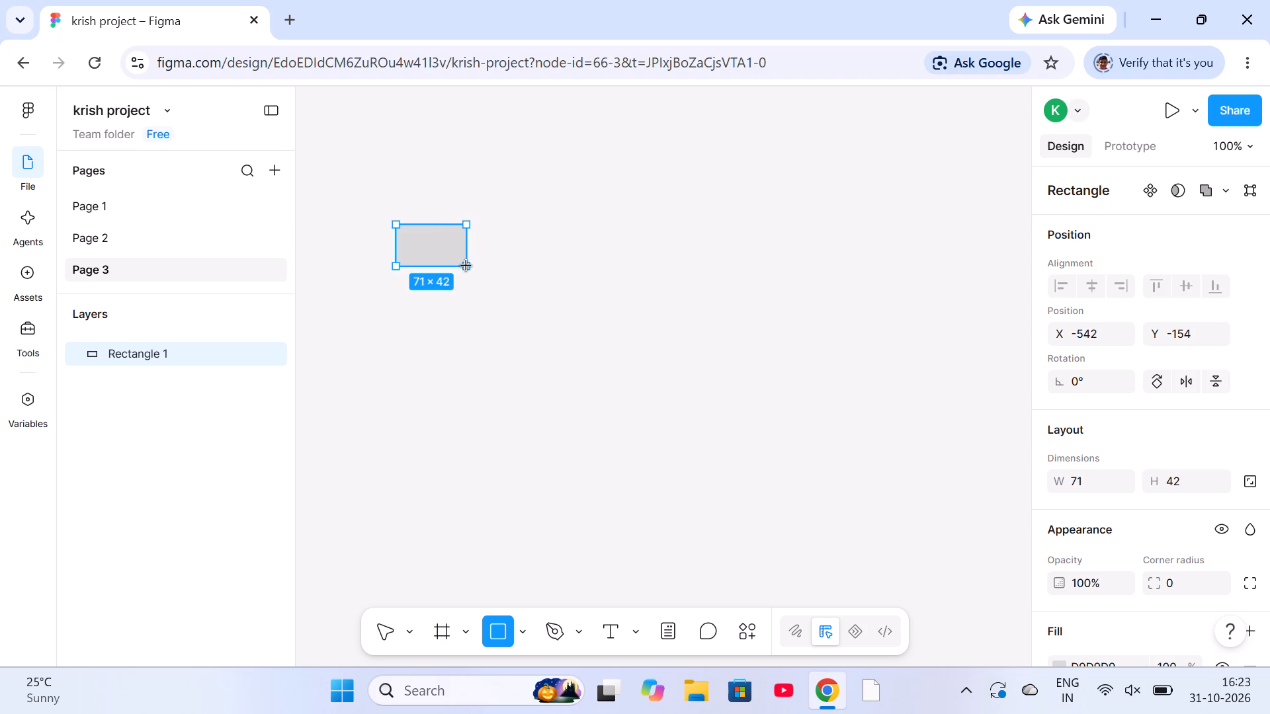
pyautogui.moveTo(466, 266); pyautogui.dragTo(468, 266)
pyautogui.click(468, 266)
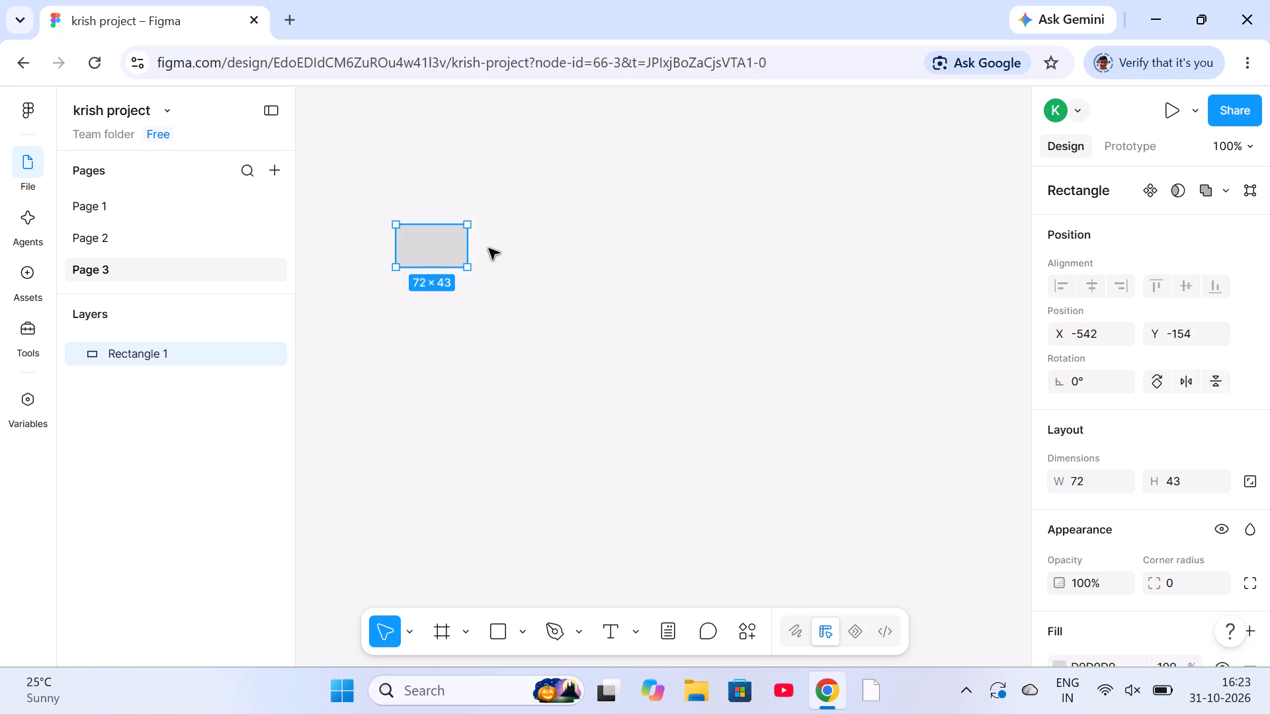
# Add a black (000000) stroke to the rectangle.
pyautogui.click(489, 249)
pyautogui.click(463, 222)
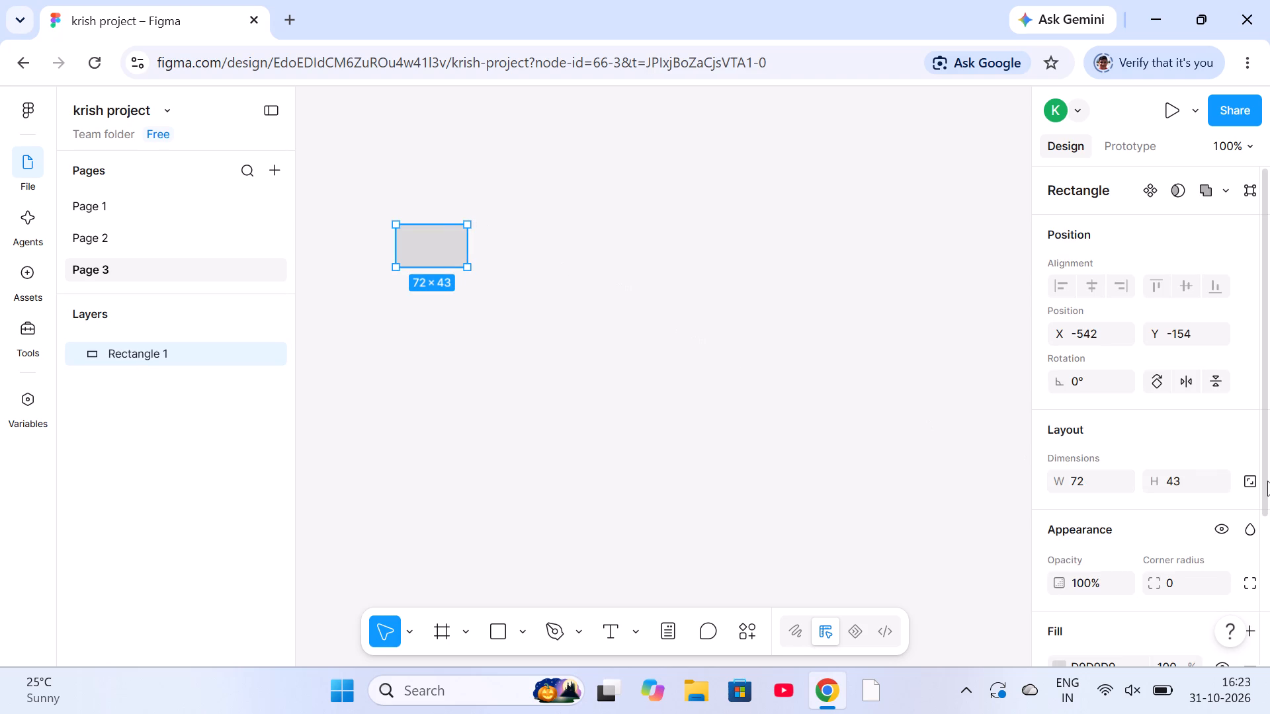
pyautogui.moveTo(1267, 481); pyautogui.dragTo(1269, 557)
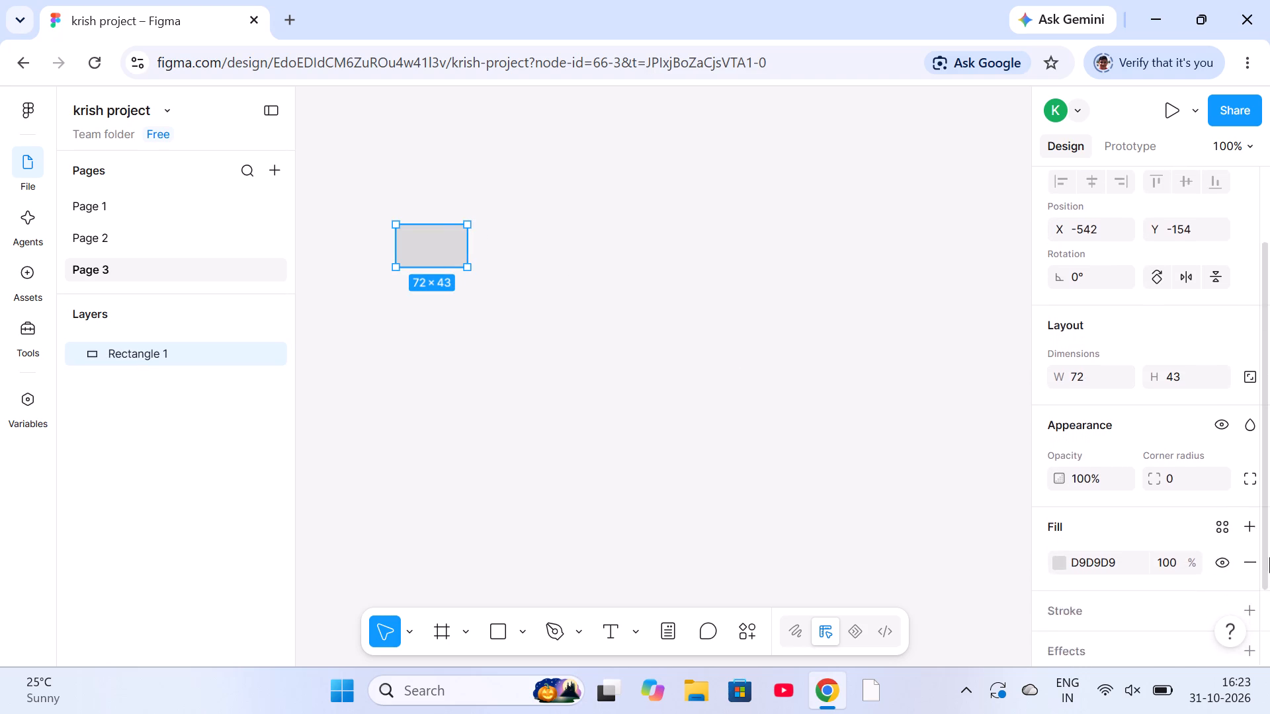
pyautogui.moveTo(1269, 557); pyautogui.dragTo(1269, 608)
pyautogui.click(1124, 529)
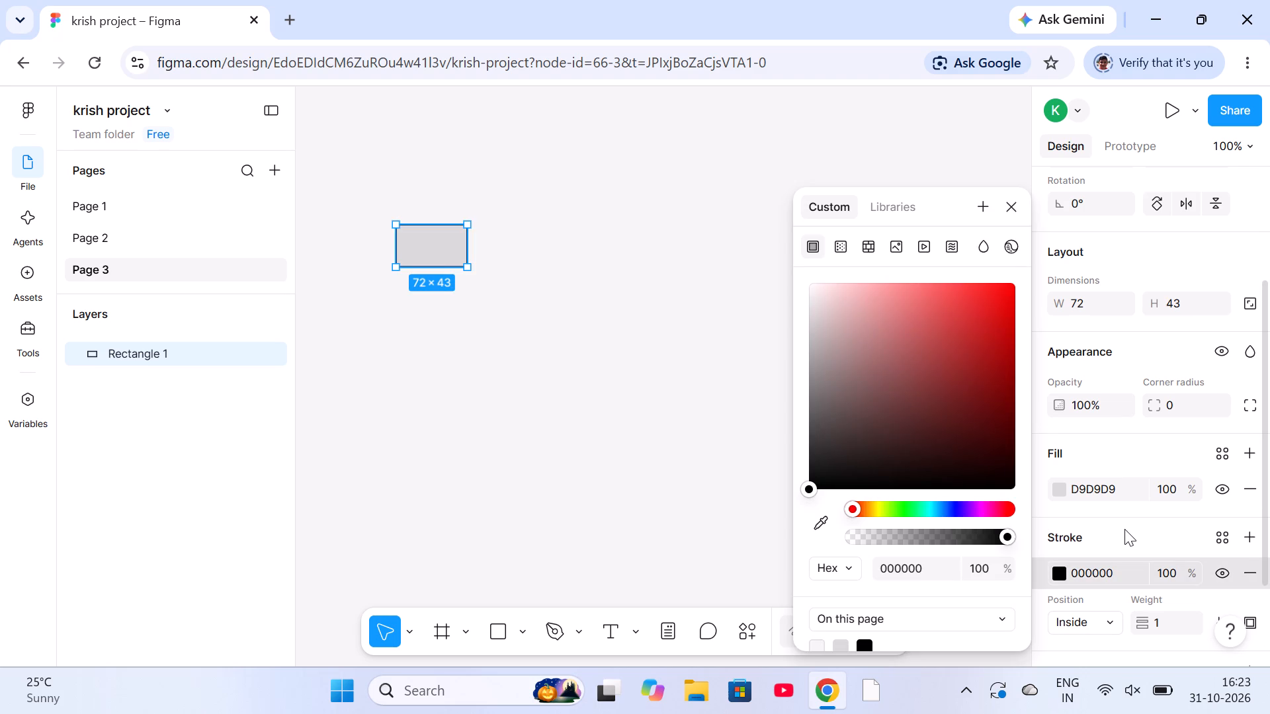
pyautogui.click(1012, 204)
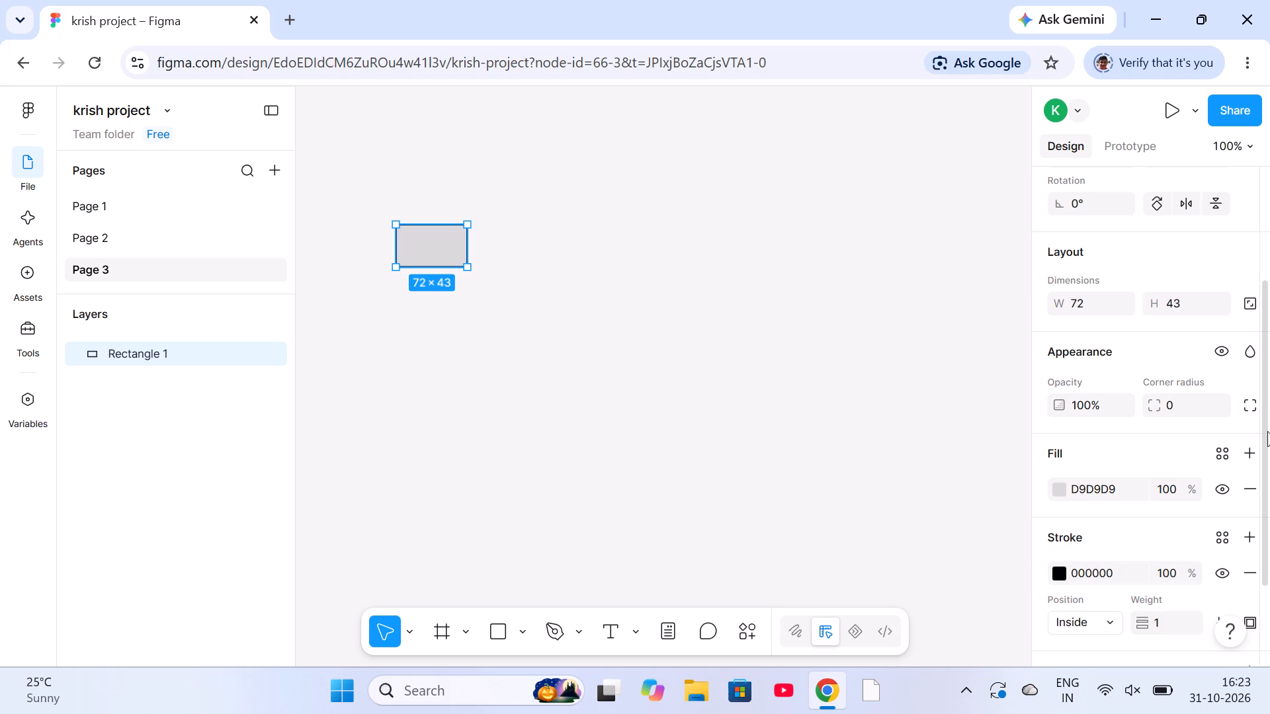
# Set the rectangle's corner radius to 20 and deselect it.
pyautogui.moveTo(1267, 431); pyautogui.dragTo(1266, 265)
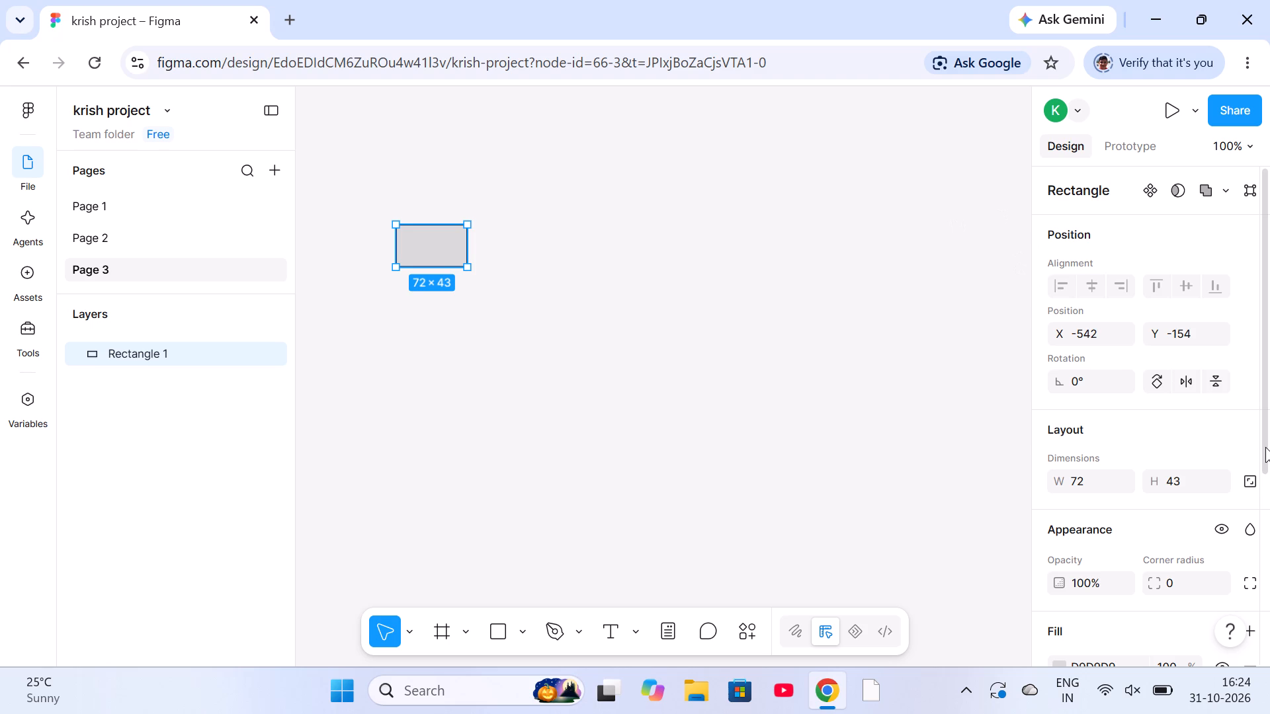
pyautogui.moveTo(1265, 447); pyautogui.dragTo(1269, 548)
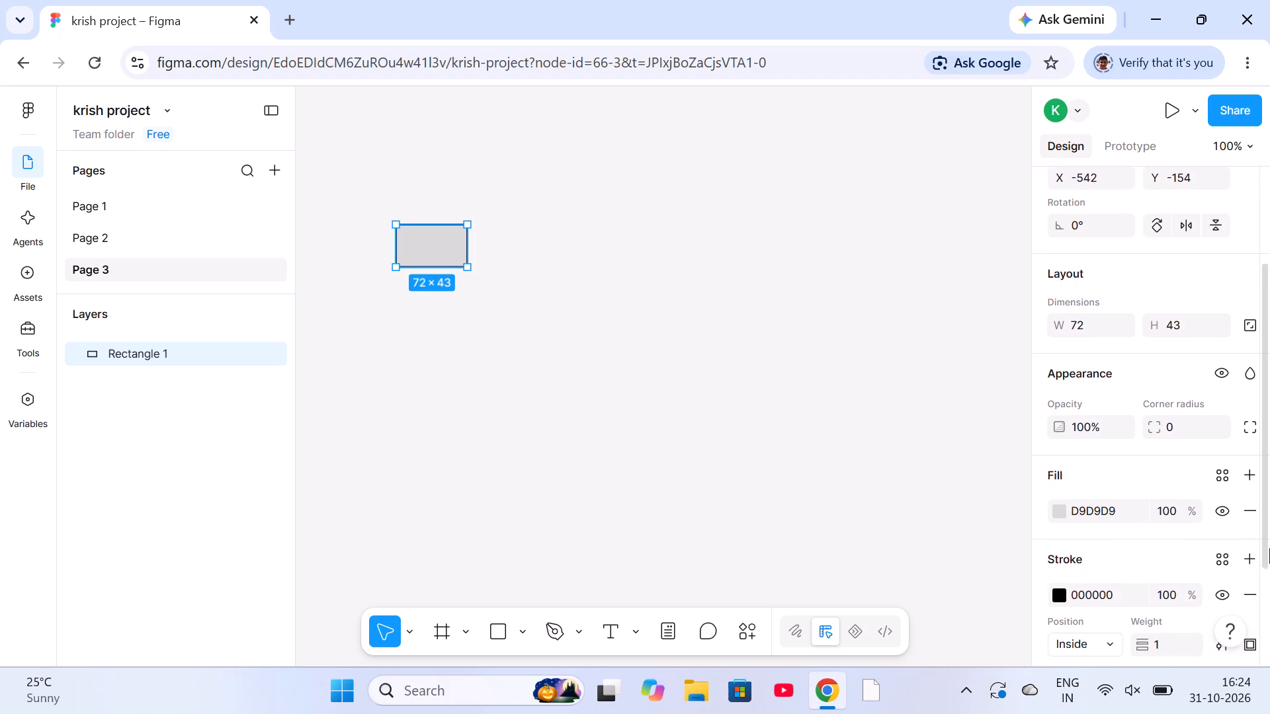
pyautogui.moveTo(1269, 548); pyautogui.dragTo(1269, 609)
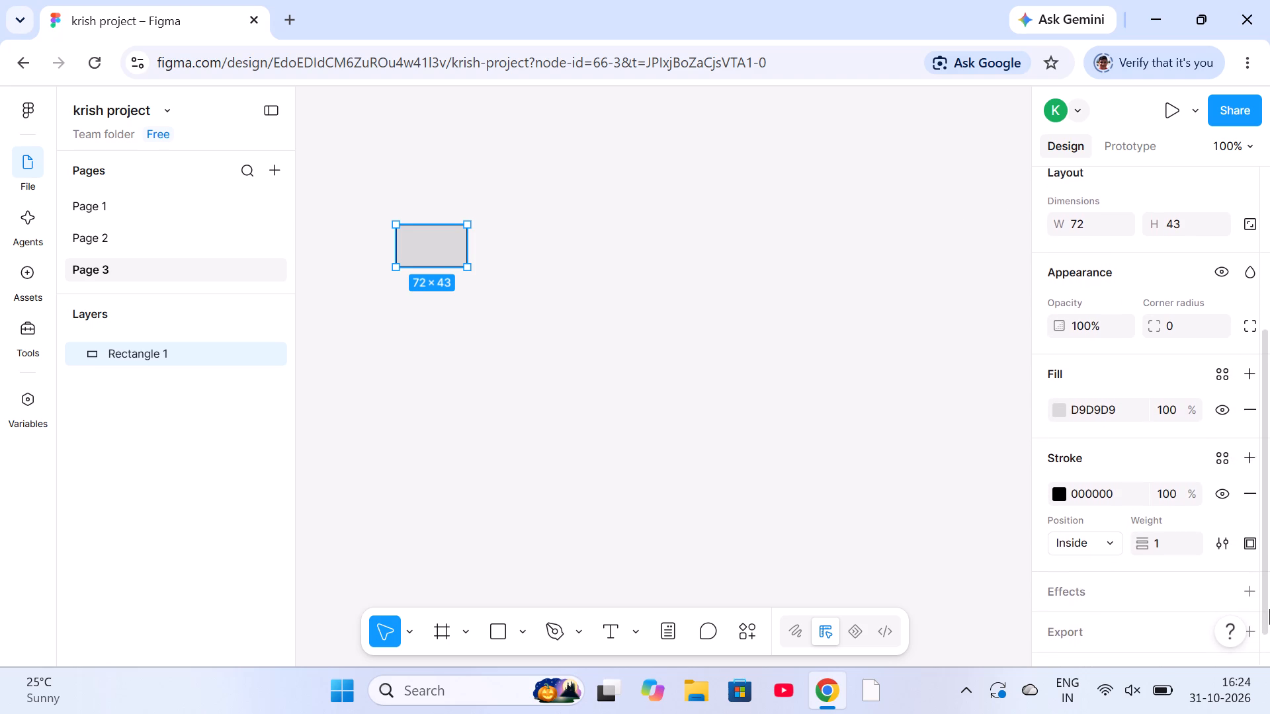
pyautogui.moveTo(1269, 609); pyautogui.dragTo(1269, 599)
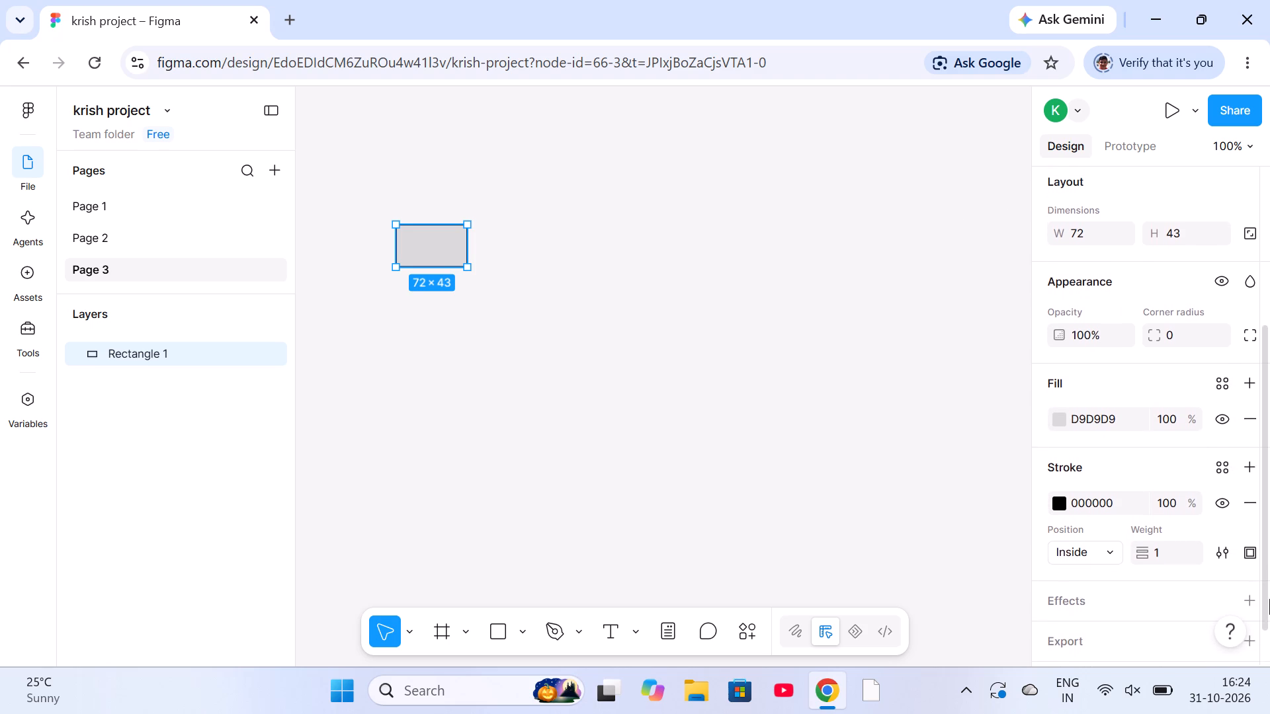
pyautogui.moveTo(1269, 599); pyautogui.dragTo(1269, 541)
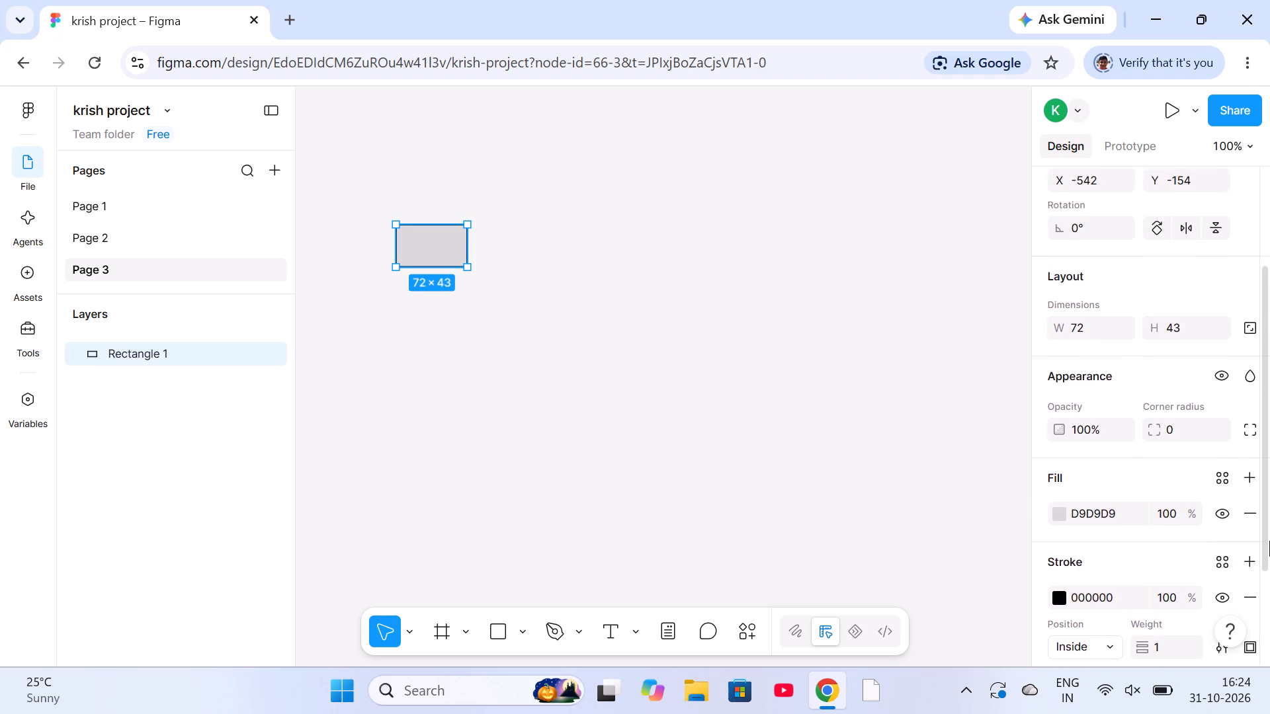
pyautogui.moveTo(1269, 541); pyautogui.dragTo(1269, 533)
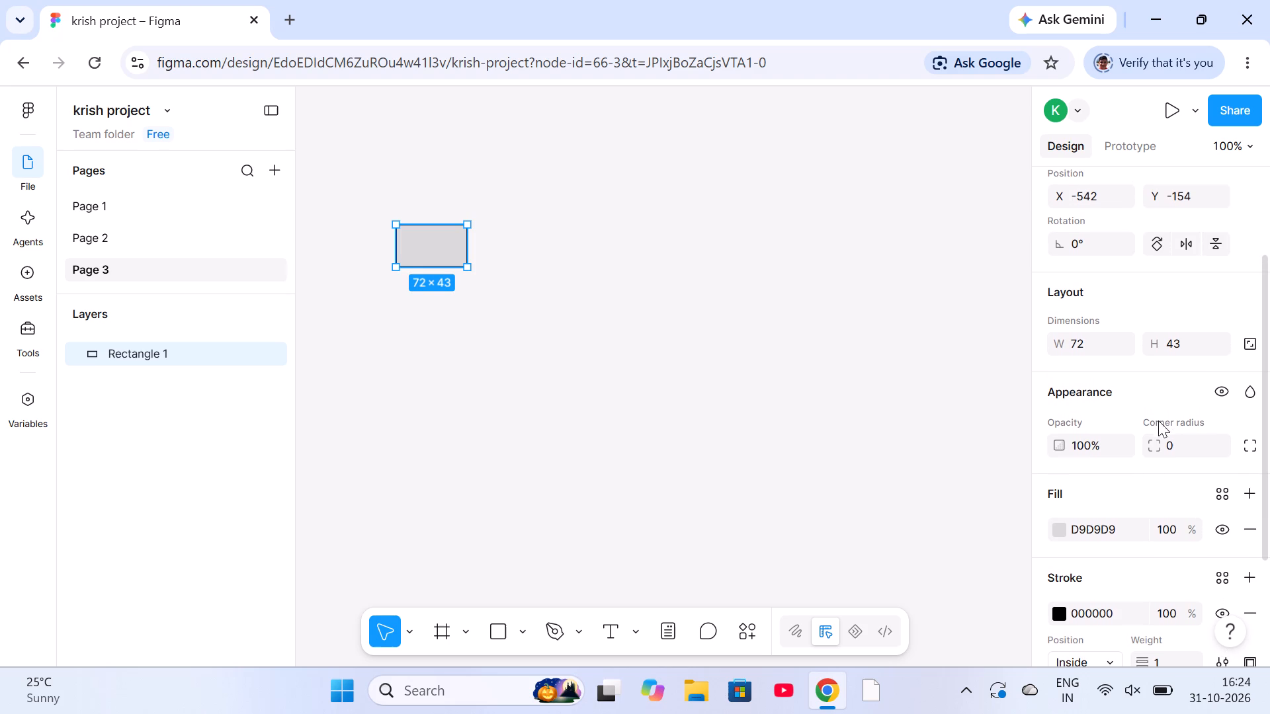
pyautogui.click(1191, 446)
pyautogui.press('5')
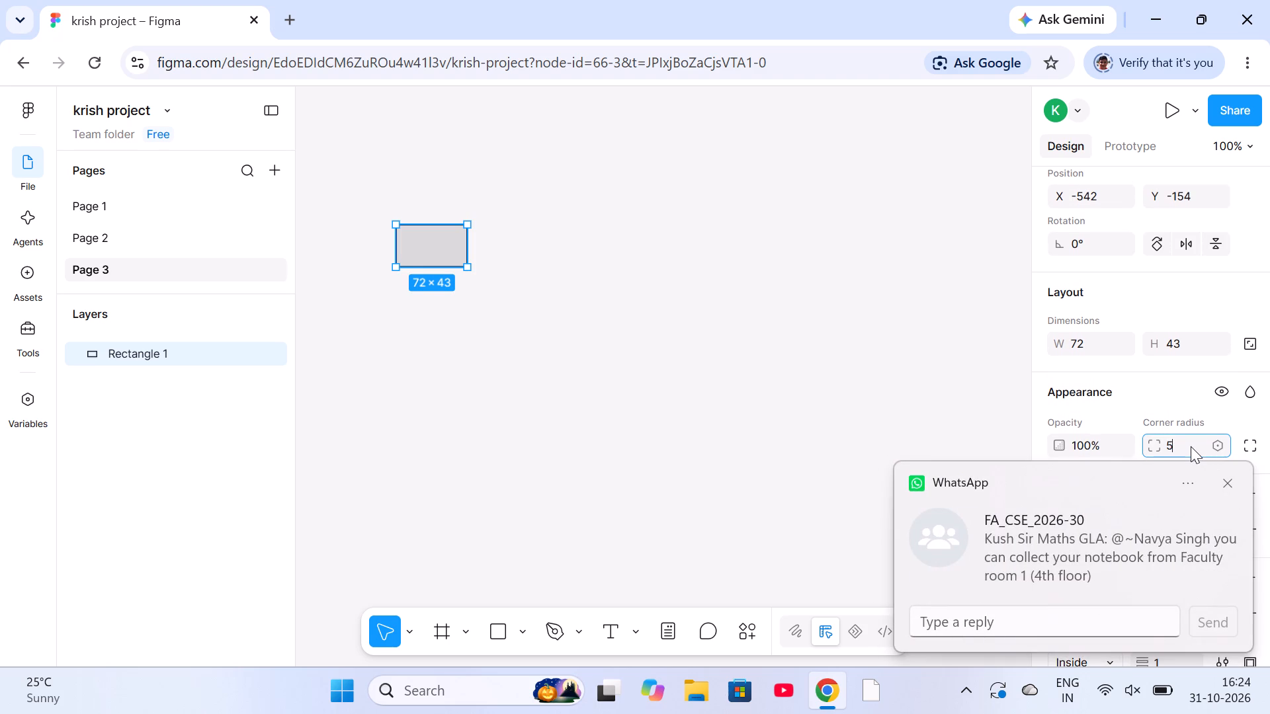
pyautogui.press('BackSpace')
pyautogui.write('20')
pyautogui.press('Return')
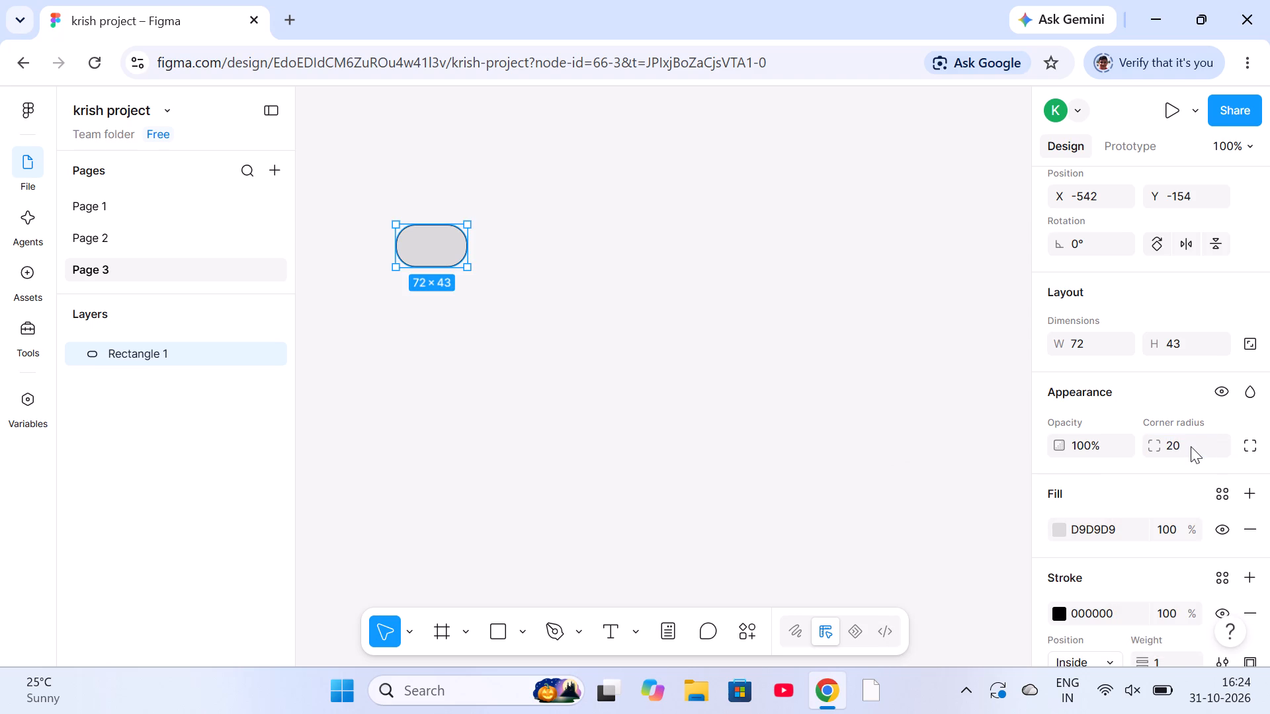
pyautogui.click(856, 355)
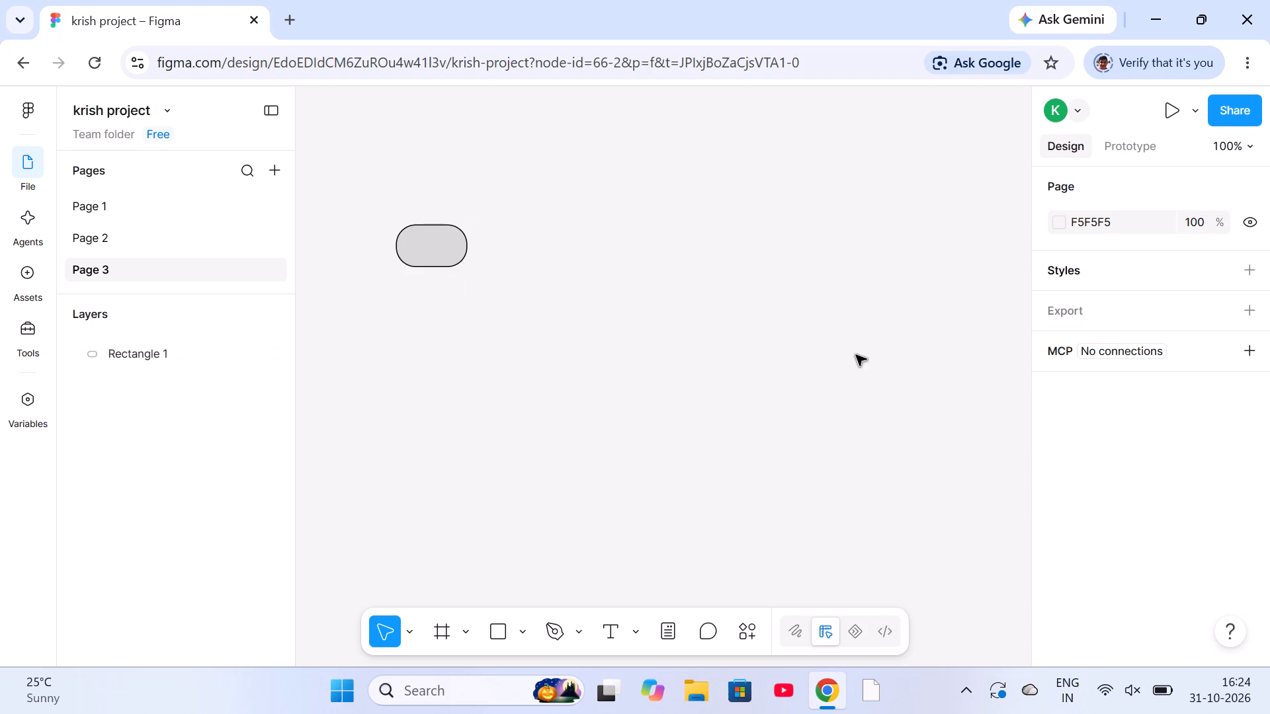
# Select the rounded rectangle again, set its corner radius to 15, and deselect it.
pyautogui.click(444, 249)
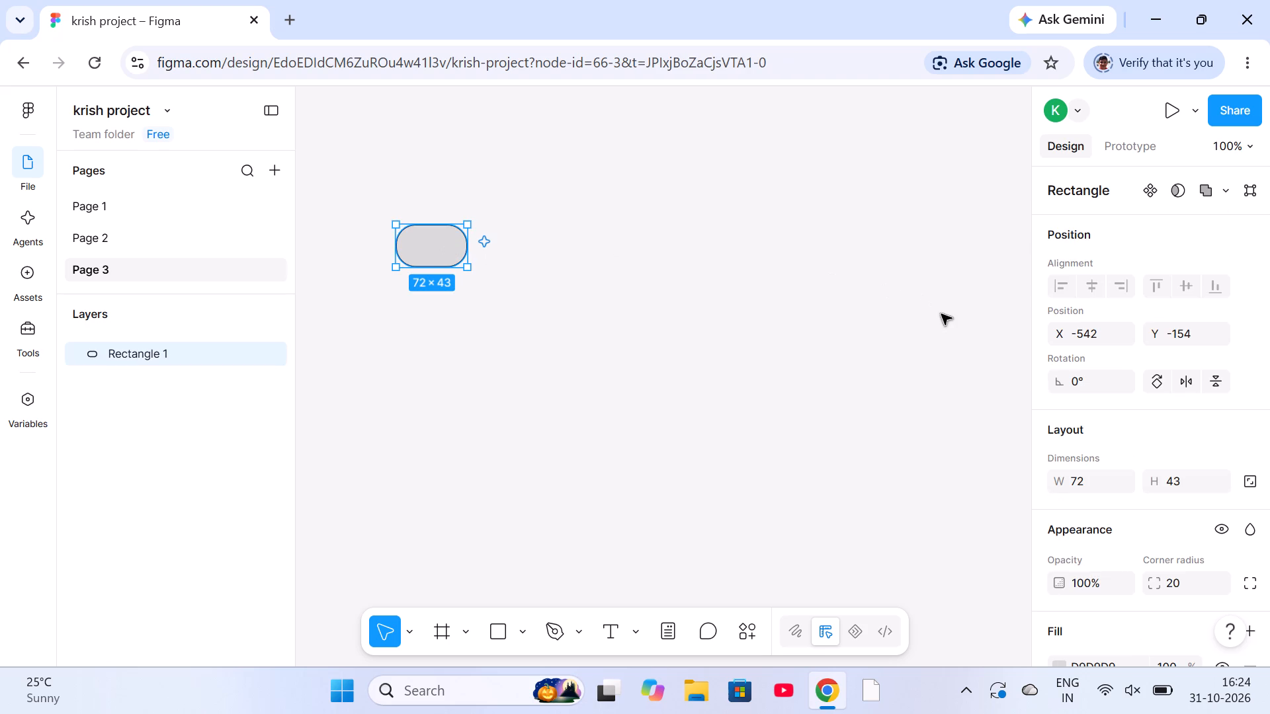
pyautogui.click(1195, 582)
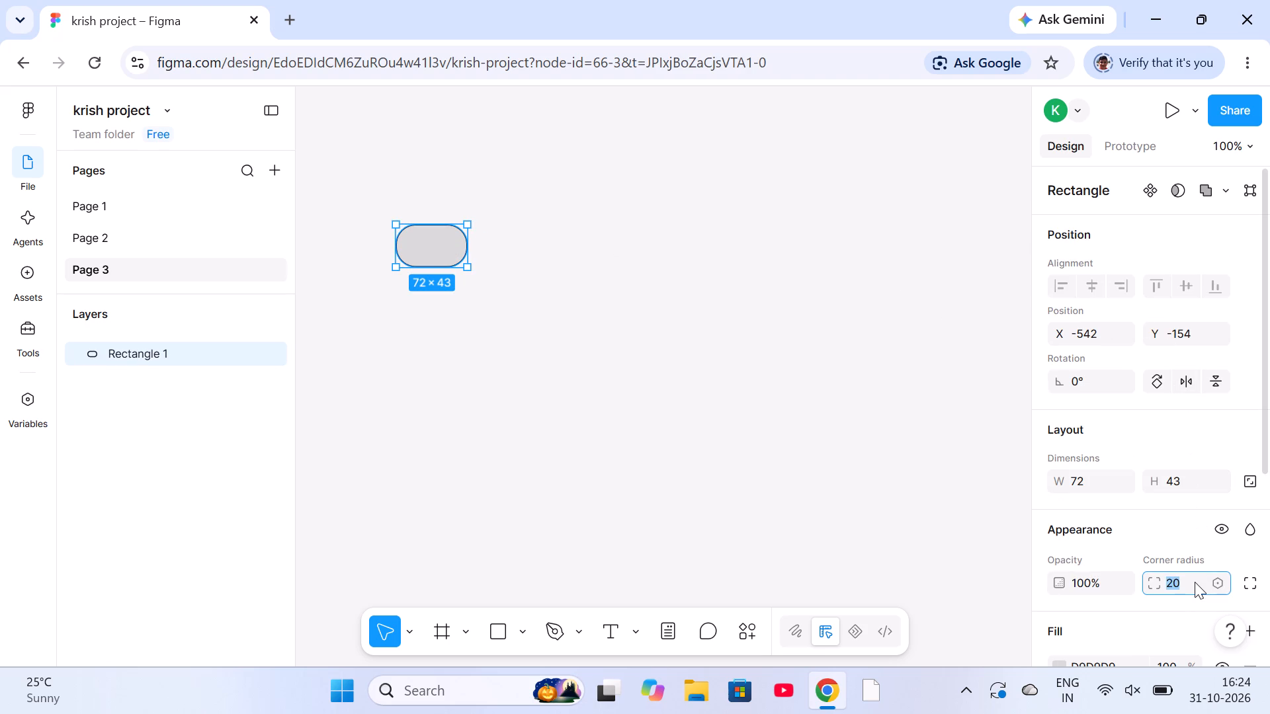
pyautogui.press('BackSpace')
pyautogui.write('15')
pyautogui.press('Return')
pyautogui.click(835, 383)
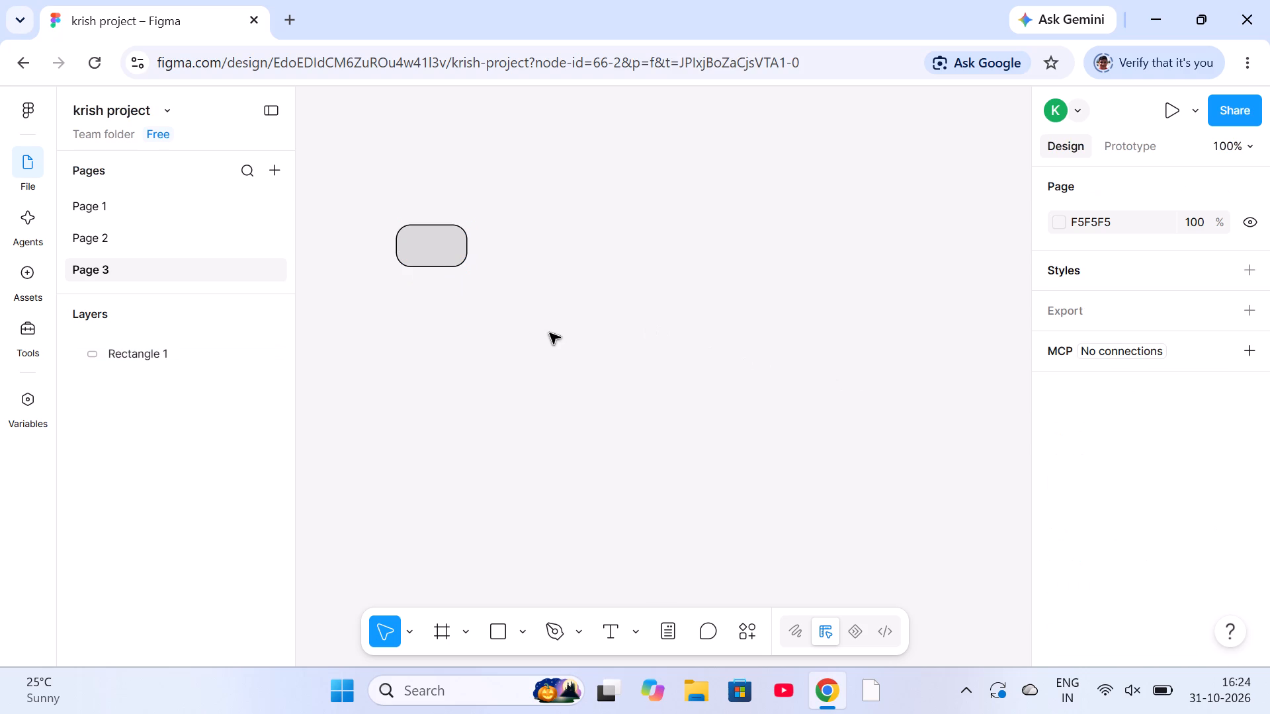
# Move the rounded rectangle up and to the left, to about X -606, Y -213.
pyautogui.moveTo(434, 247); pyautogui.dragTo(370, 188)
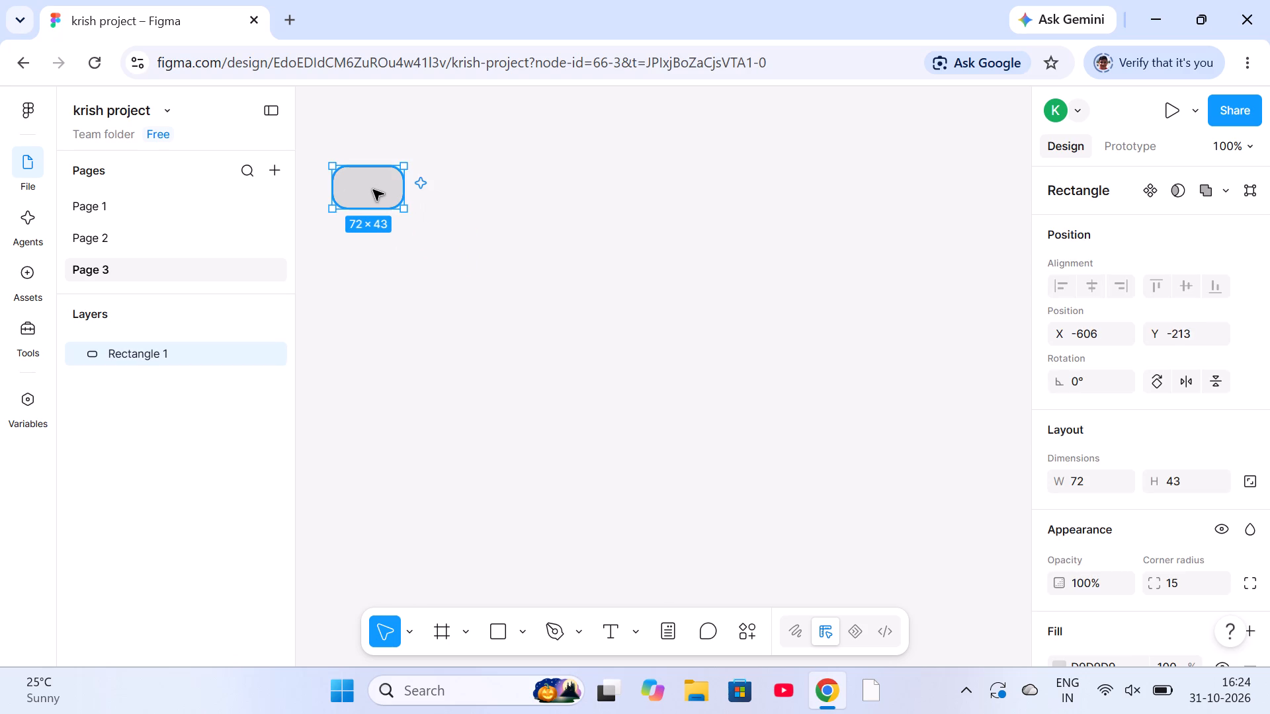
pyautogui.click(517, 276)
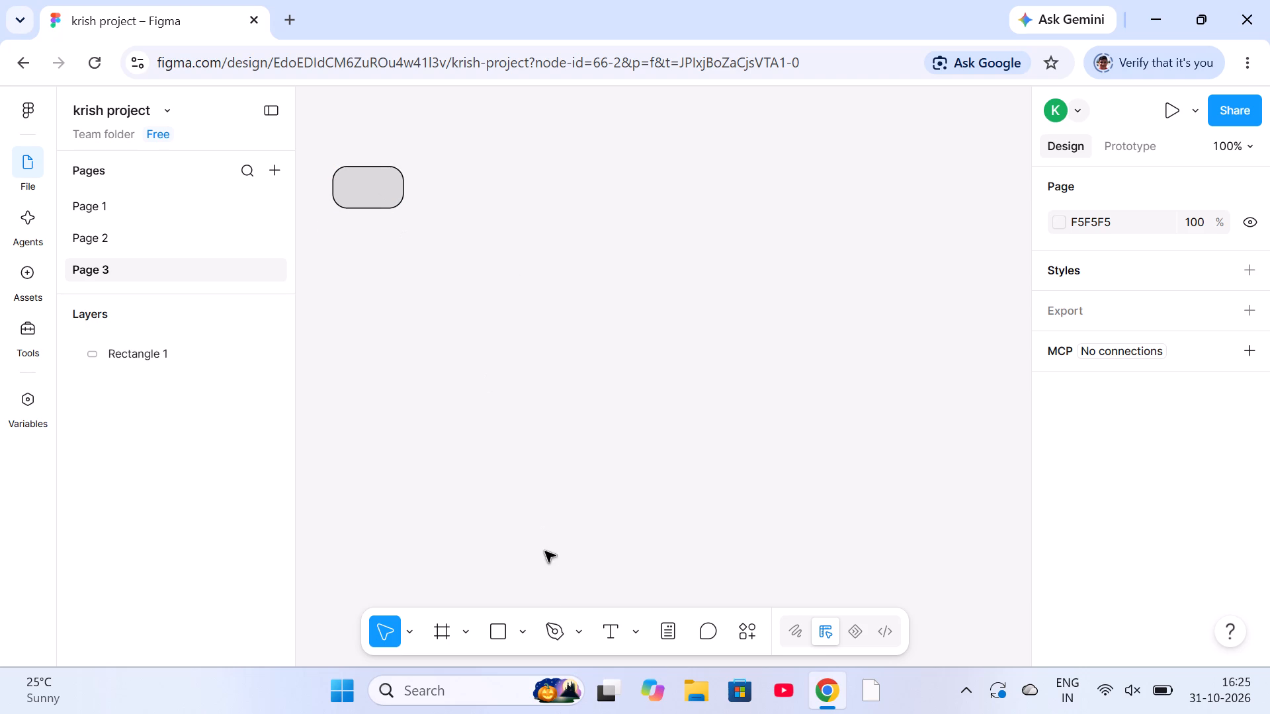
# Add the text label "Start" inside the rounded rectangle.
pyautogui.click(605, 635)
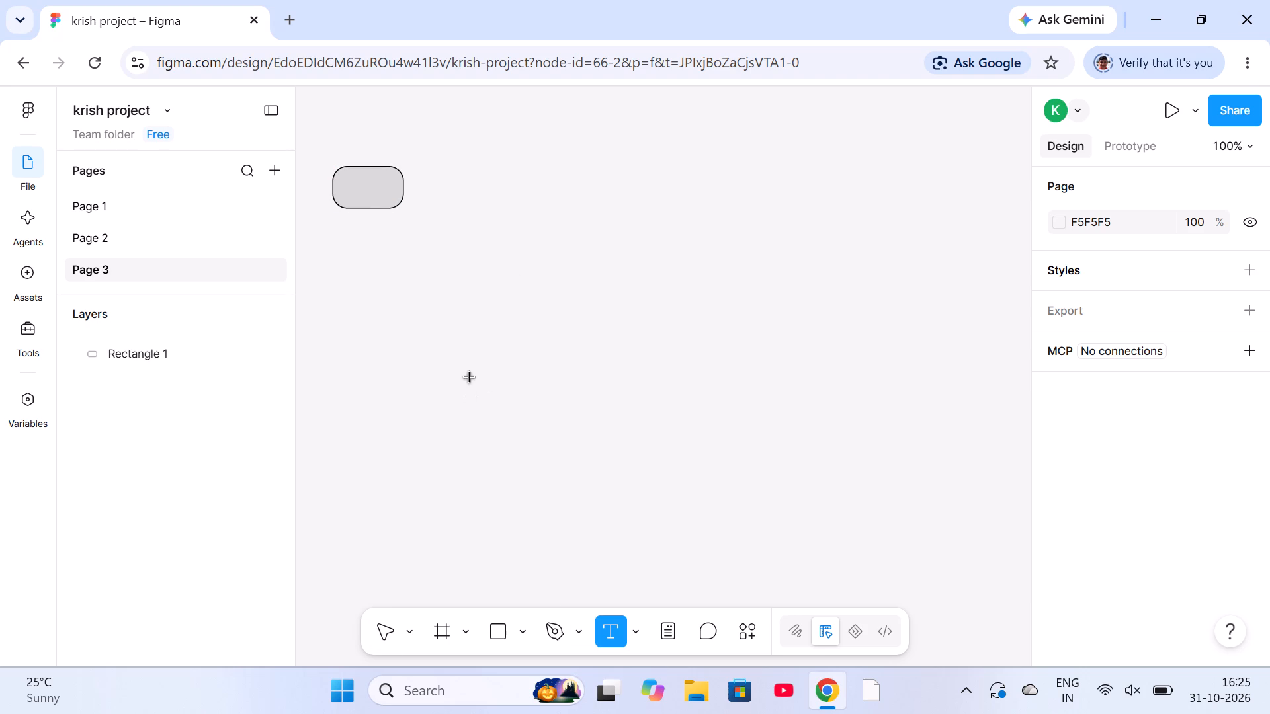
pyautogui.click(357, 184)
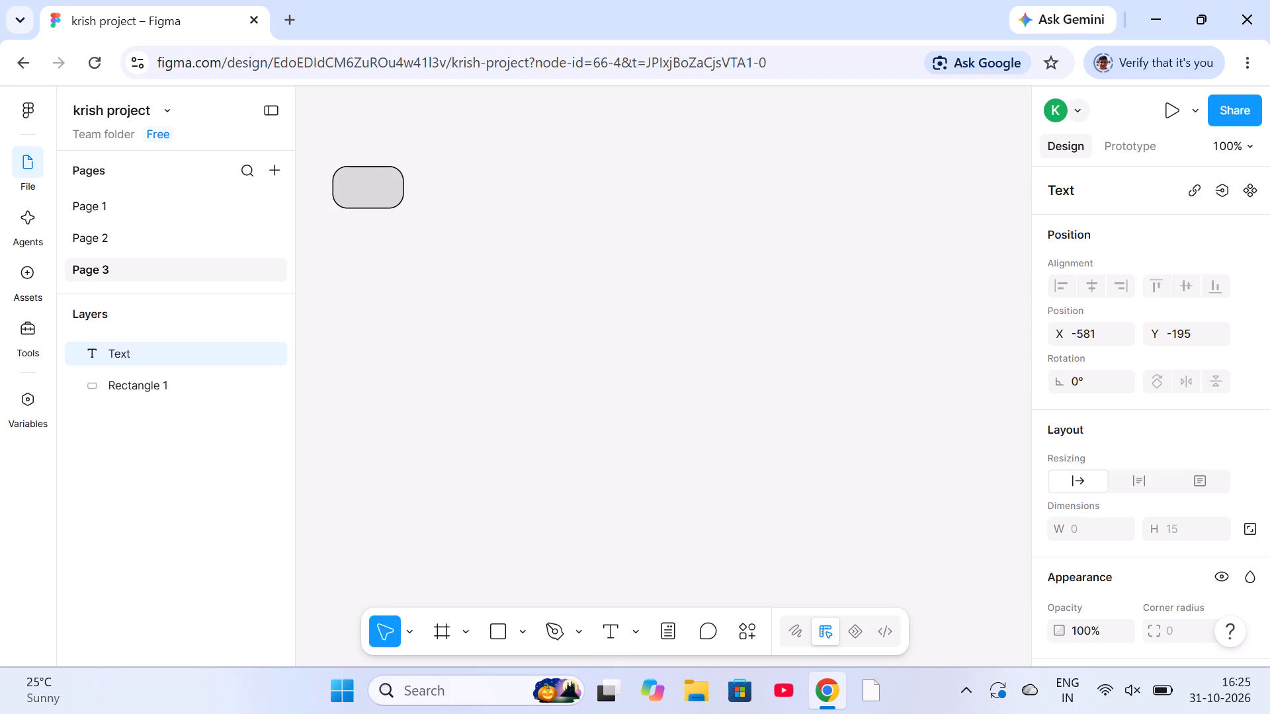
pyautogui.press('s')
pyautogui.write('tart')
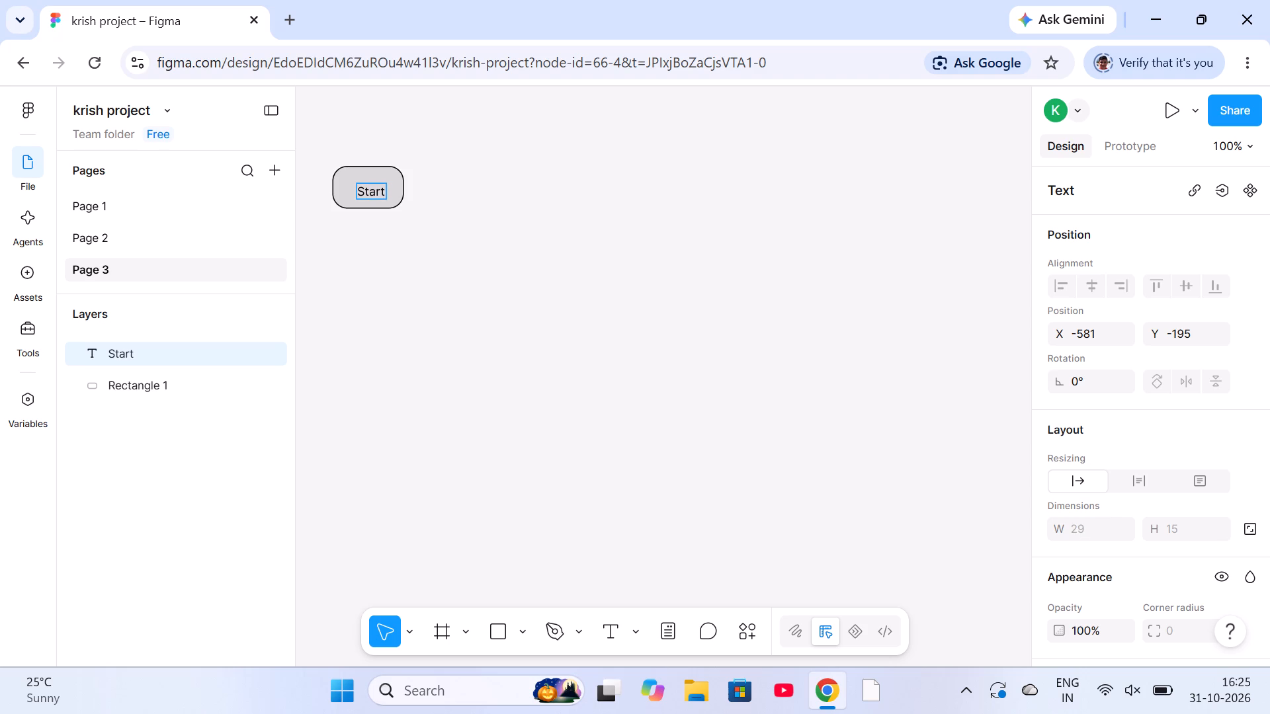
# Change the label text inside the rounded rectangle to all capitals, "START".
pyautogui.press('BackSpace')
pyautogui.press('BackSpace')
pyautogui.press('BackSpace')
pyautogui.press('BackSpace')
pyautogui.write('ART')
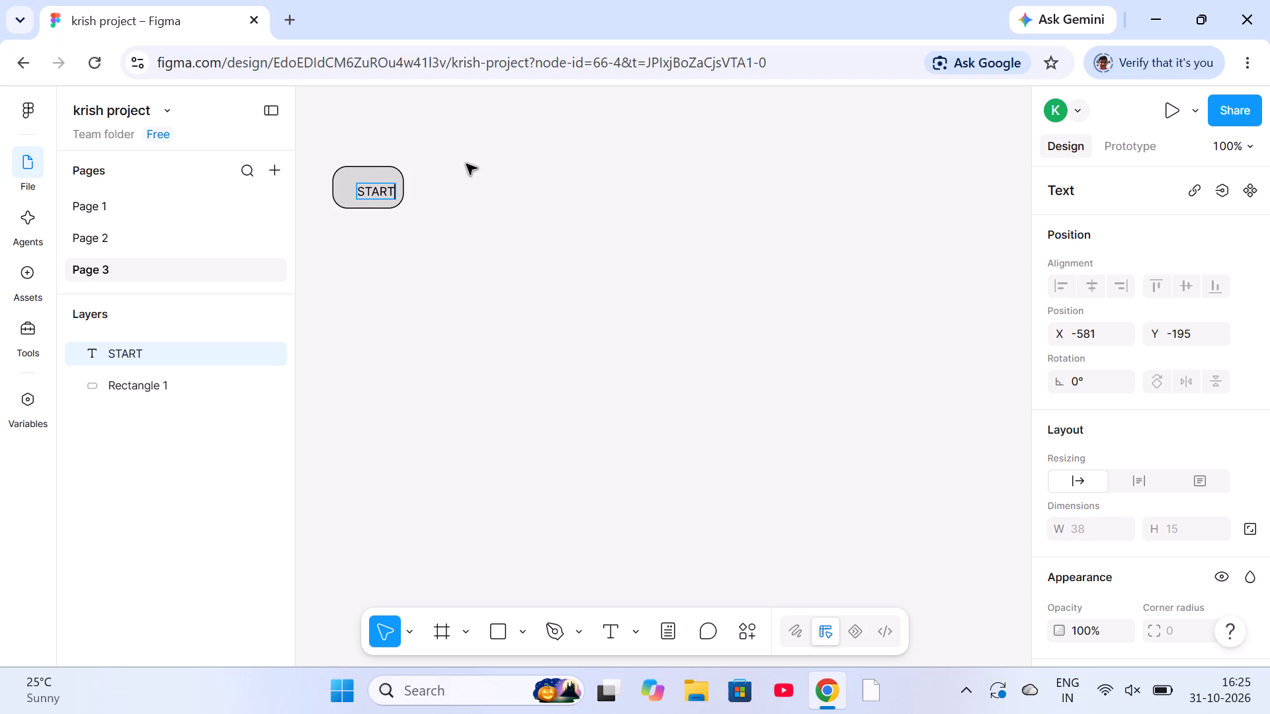
pyautogui.click(466, 164)
pyautogui.click(445, 202)
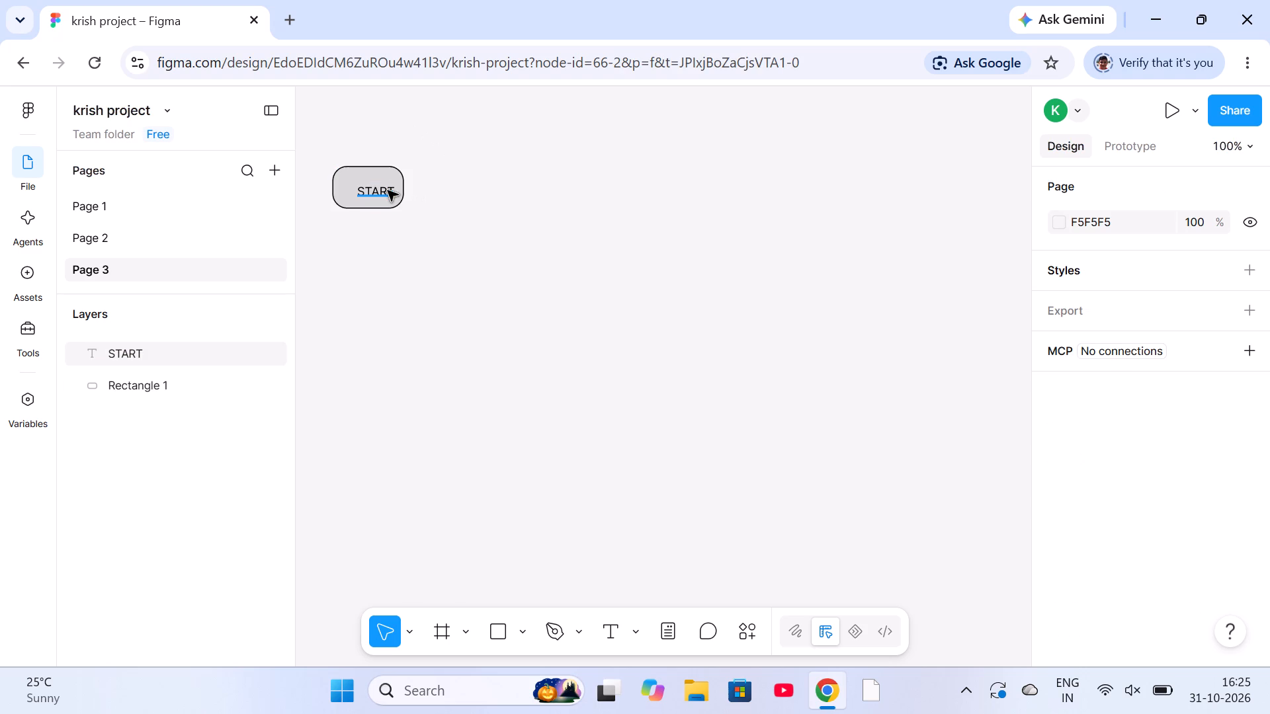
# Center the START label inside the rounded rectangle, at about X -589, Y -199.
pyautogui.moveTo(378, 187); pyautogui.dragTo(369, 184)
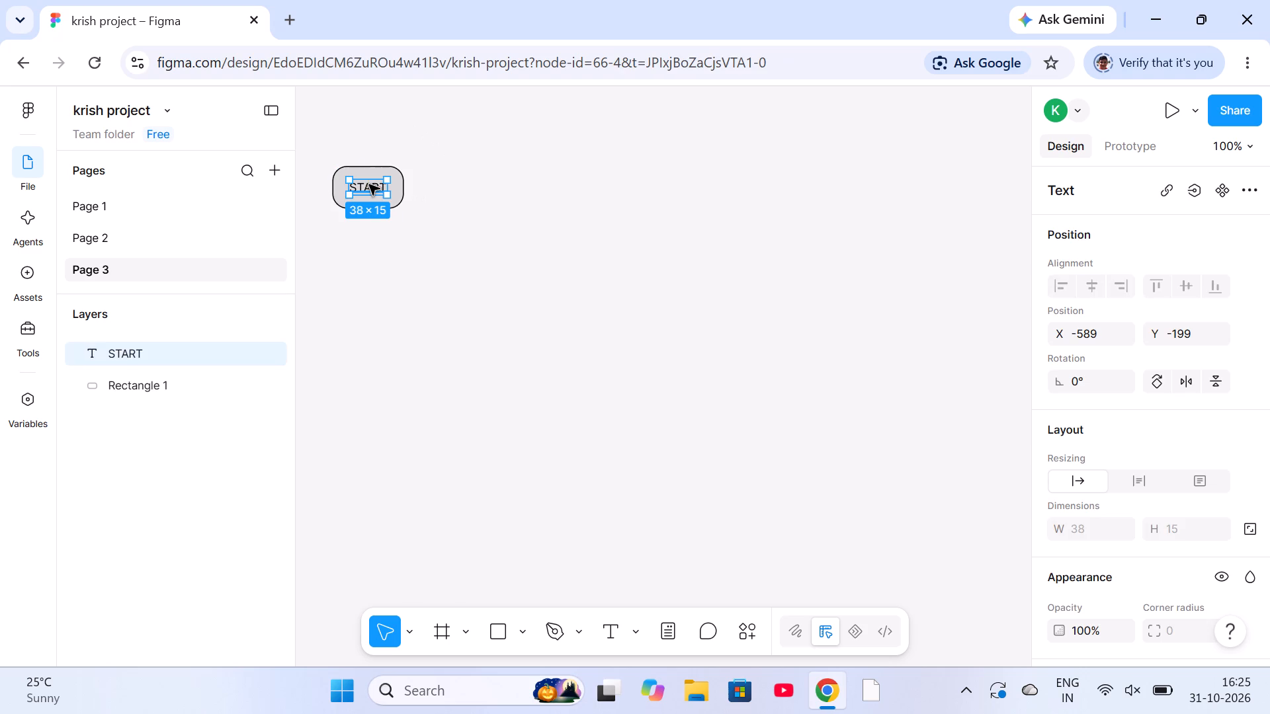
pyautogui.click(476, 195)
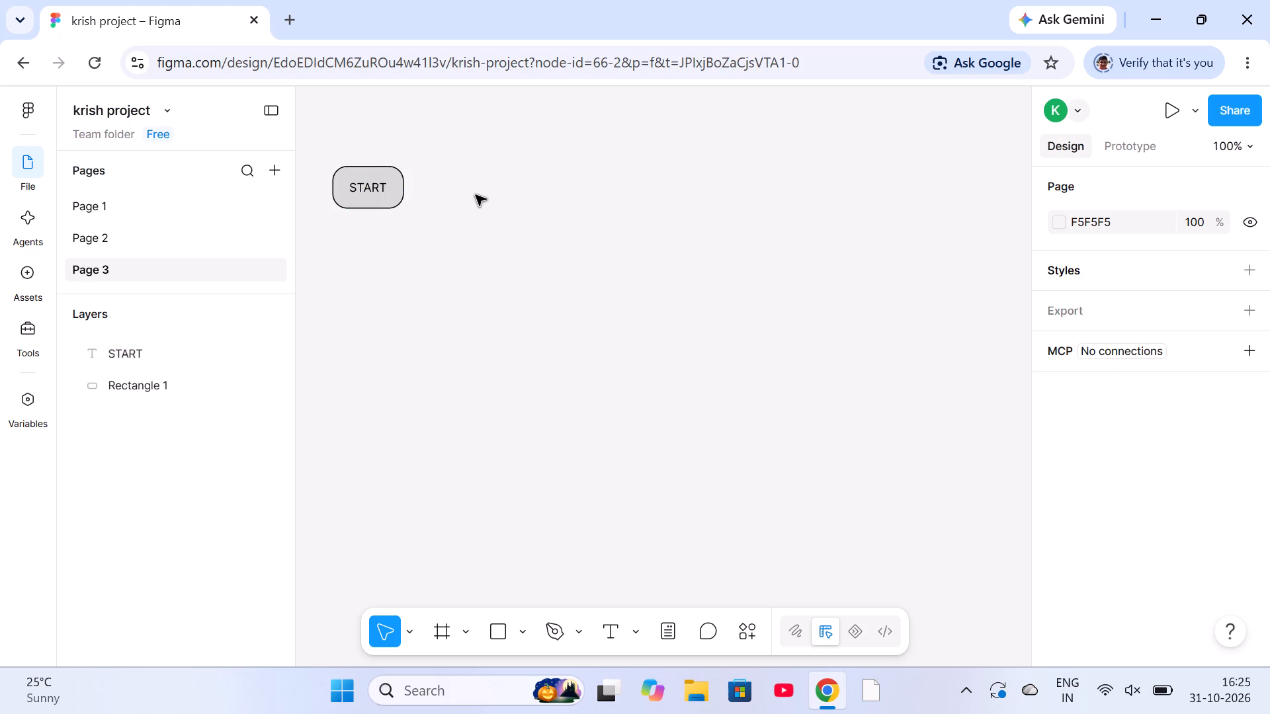
# Move the rounded rectangle straight up, without its label, to about X -606, Y -250.
pyautogui.click(396, 196)
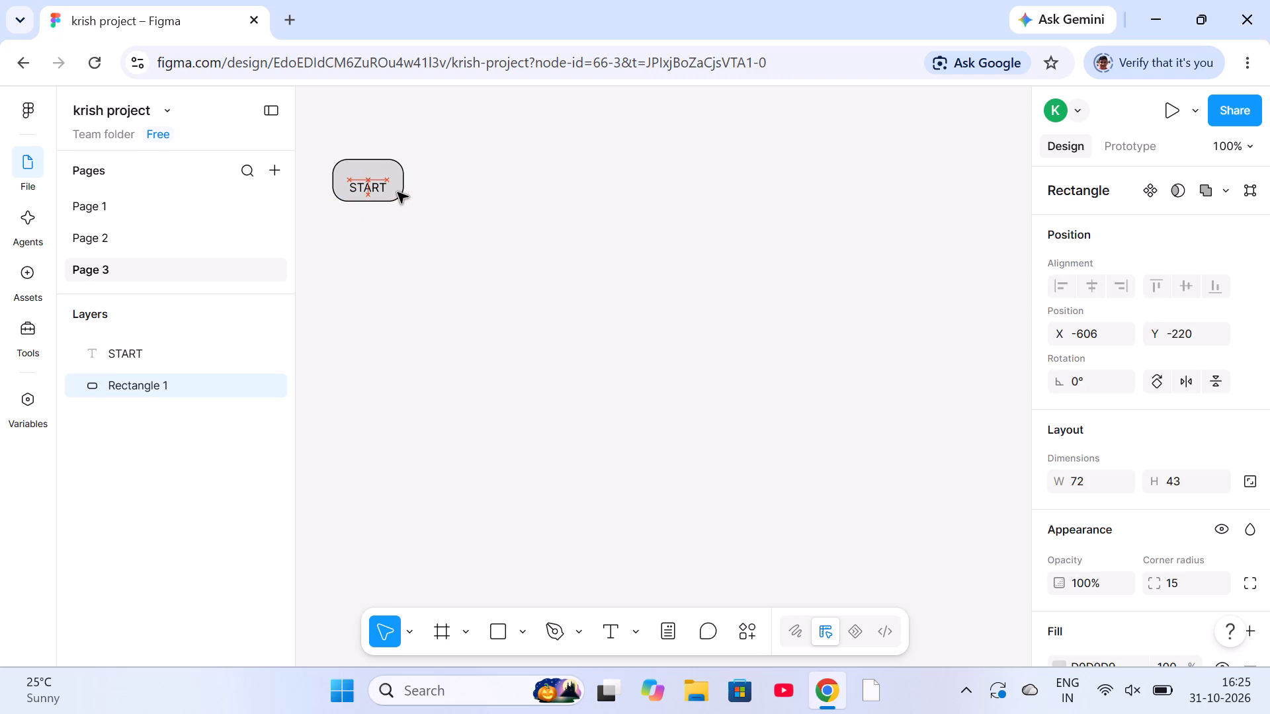
pyautogui.click(480, 204)
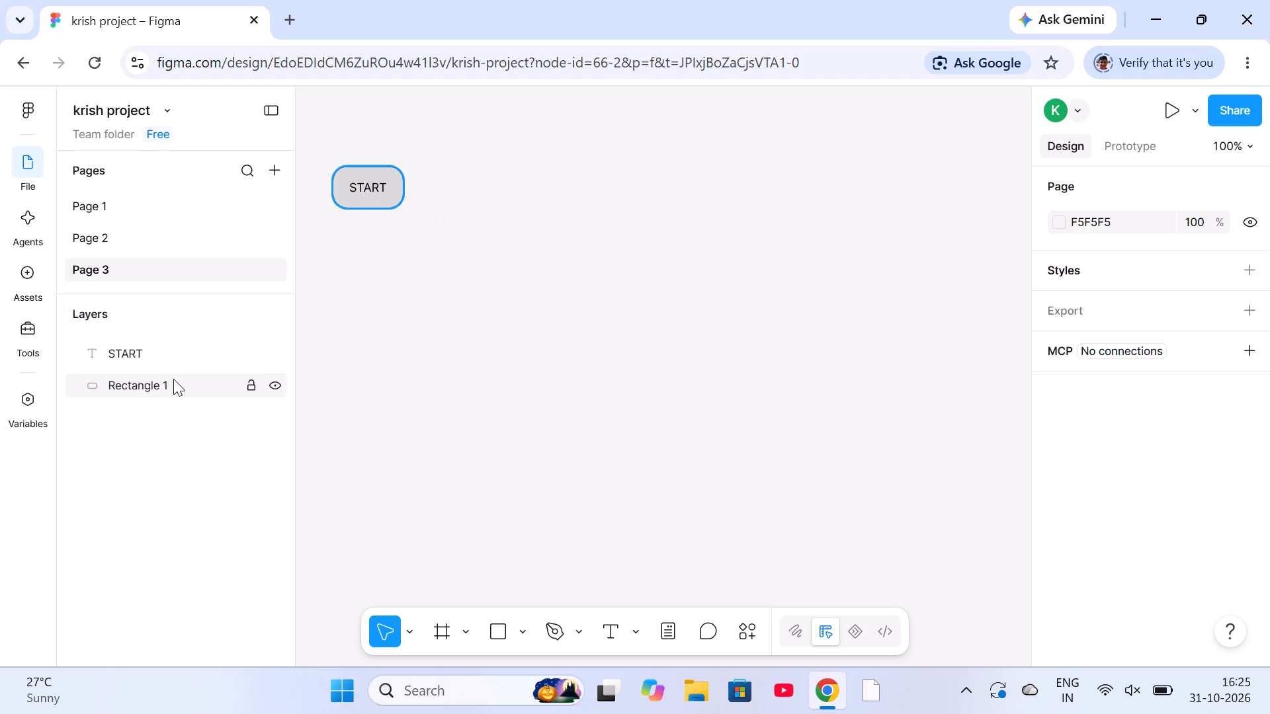
pyautogui.click(173, 379)
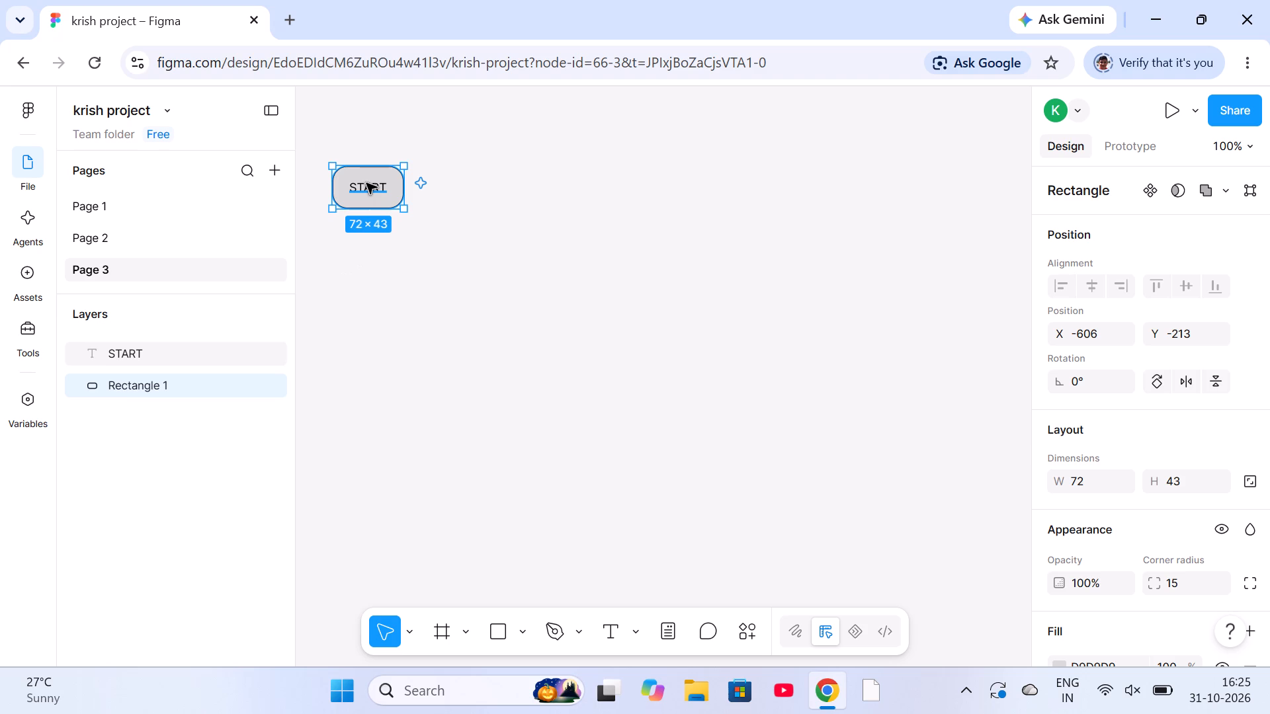
pyautogui.click(362, 173)
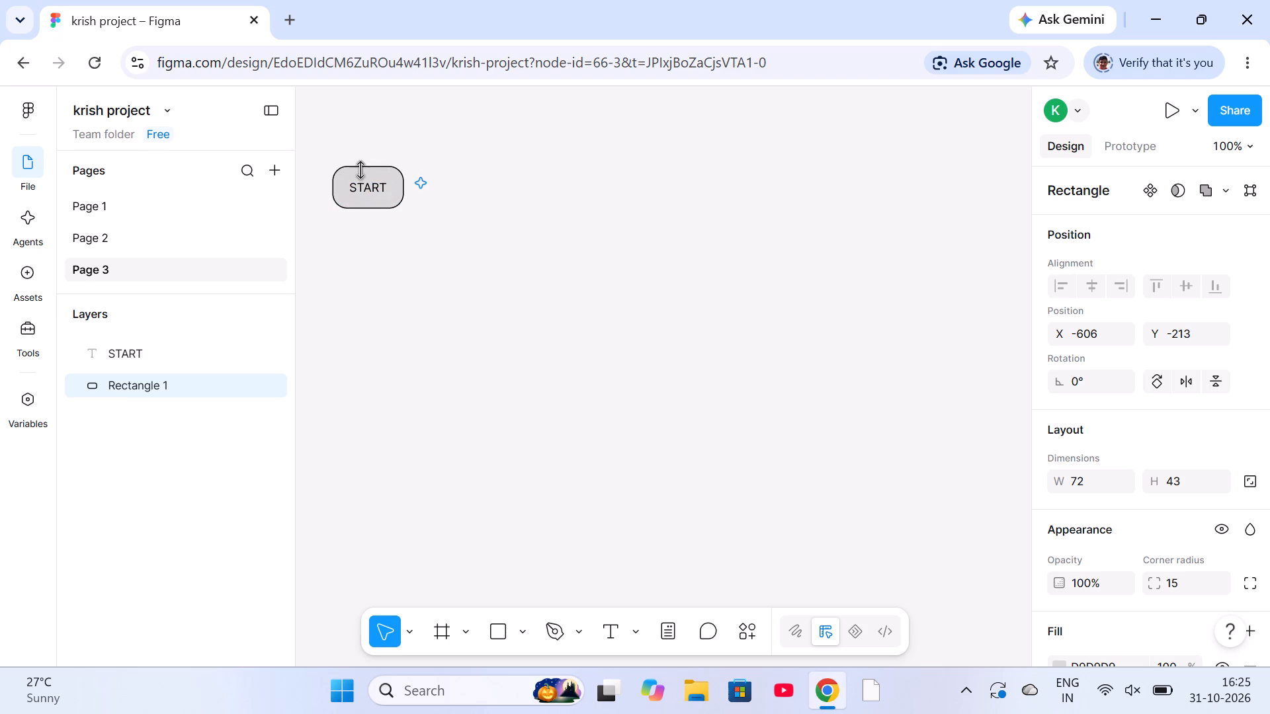
pyautogui.click(509, 136)
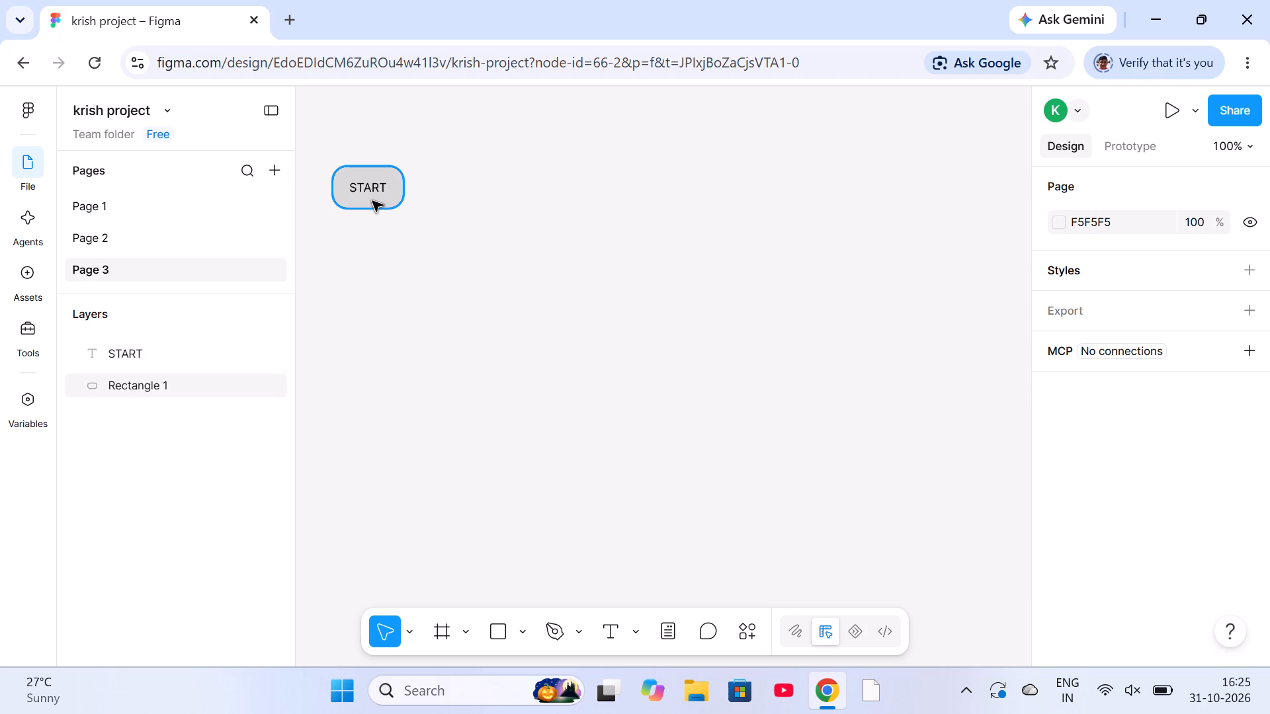
pyautogui.moveTo(372, 201); pyautogui.dragTo(371, 165)
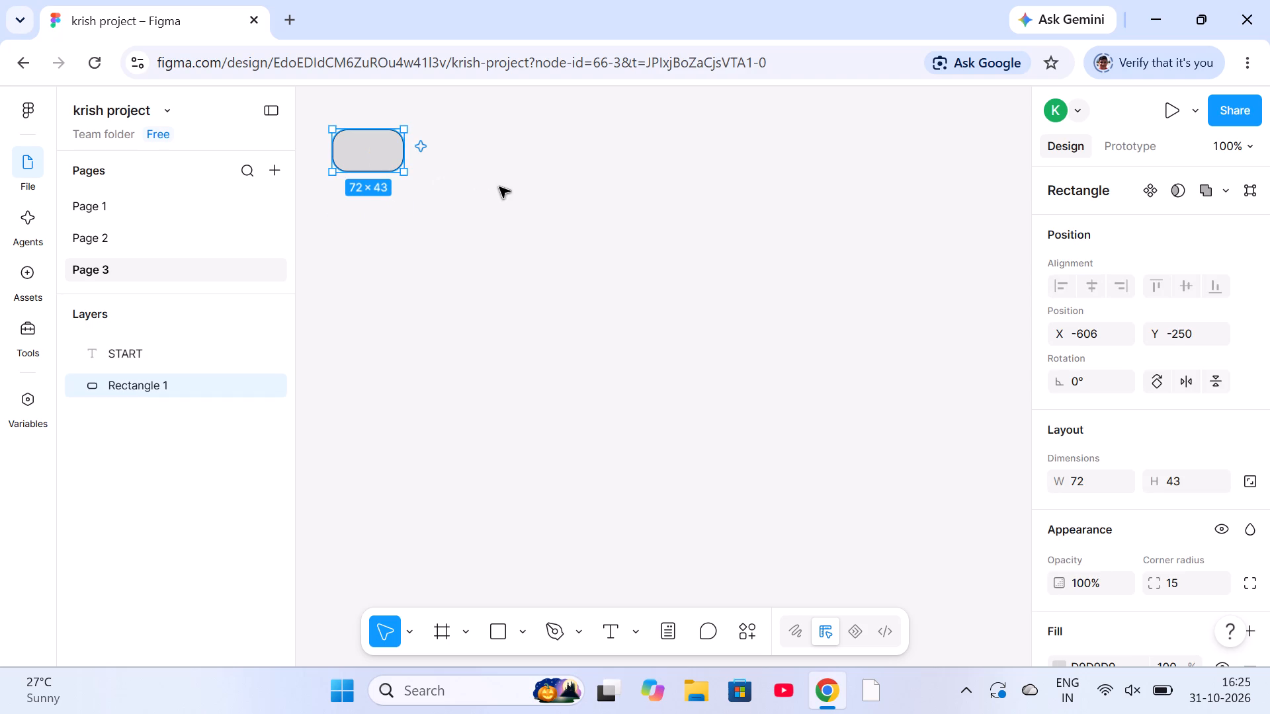
# Move the START label up into the rounded rectangle and center it there, at about X -589, Y -236.
pyautogui.moveTo(499, 187); pyautogui.dragTo(377, 186)
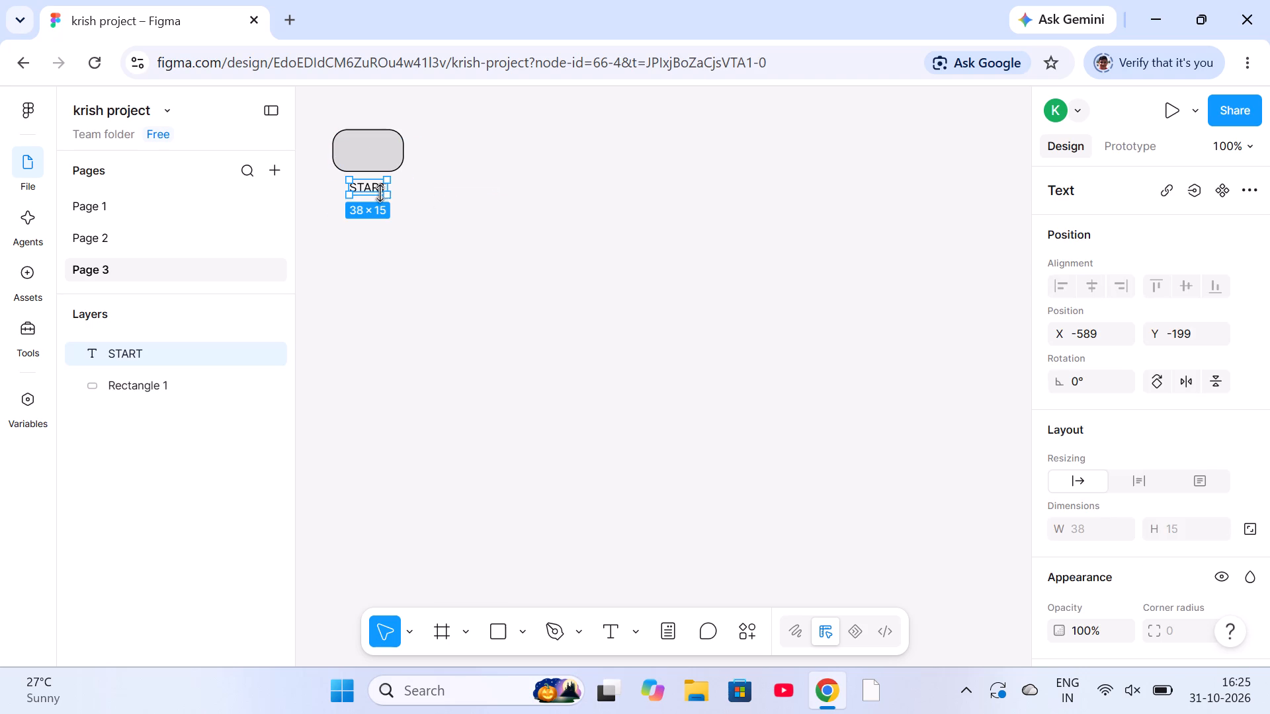
pyautogui.moveTo(371, 185); pyautogui.dragTo(368, 165)
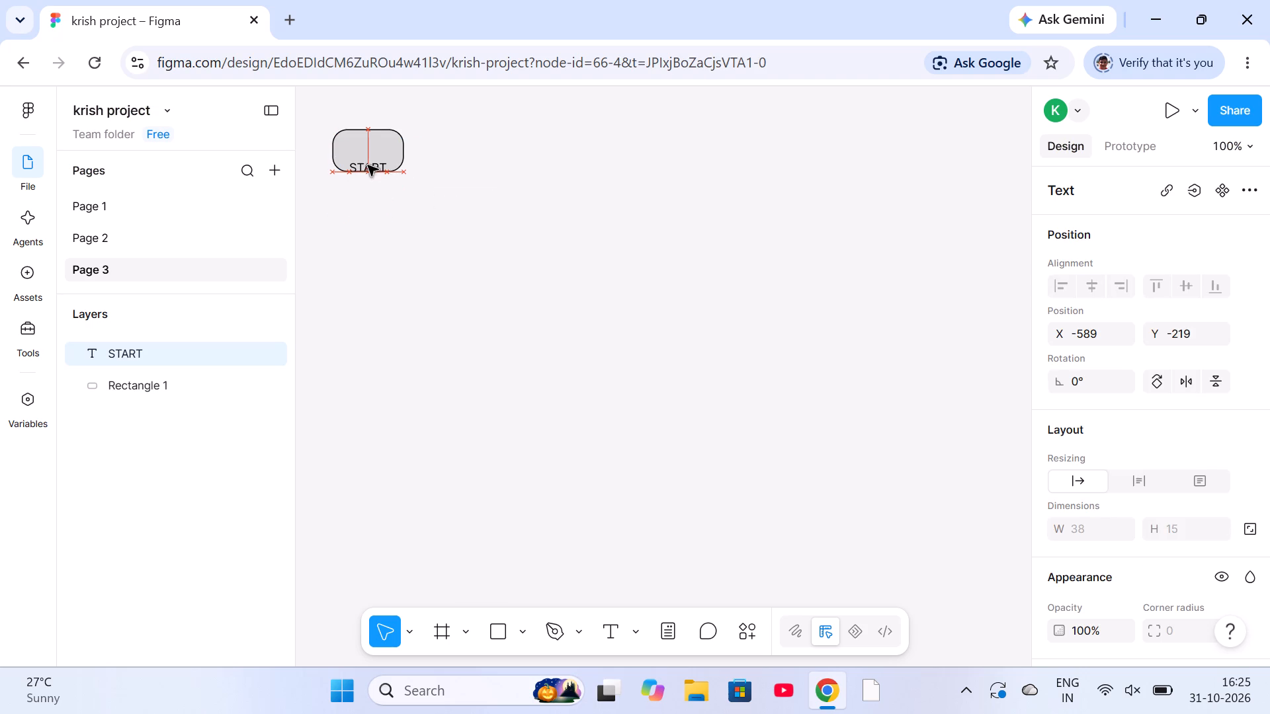
pyautogui.moveTo(368, 165); pyautogui.dragTo(368, 141)
pyautogui.moveTo(368, 141); pyautogui.dragTo(388, 147)
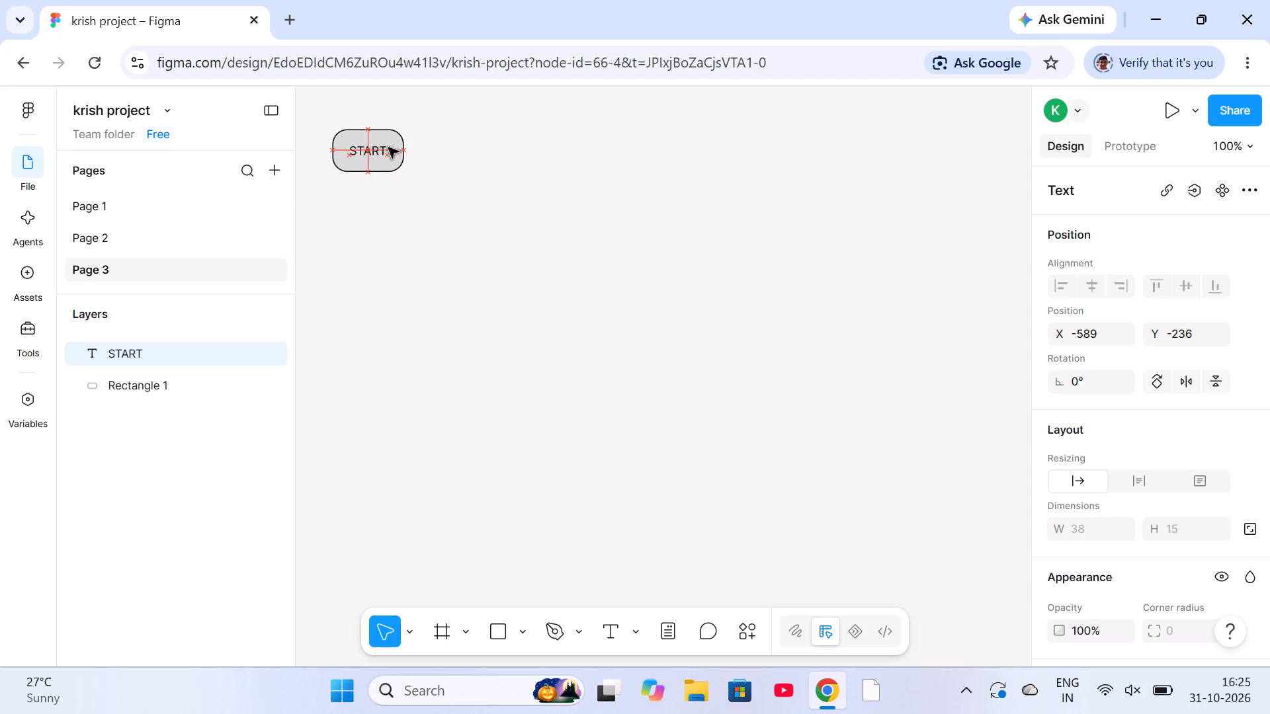
pyautogui.moveTo(388, 147); pyautogui.dragTo(480, 147)
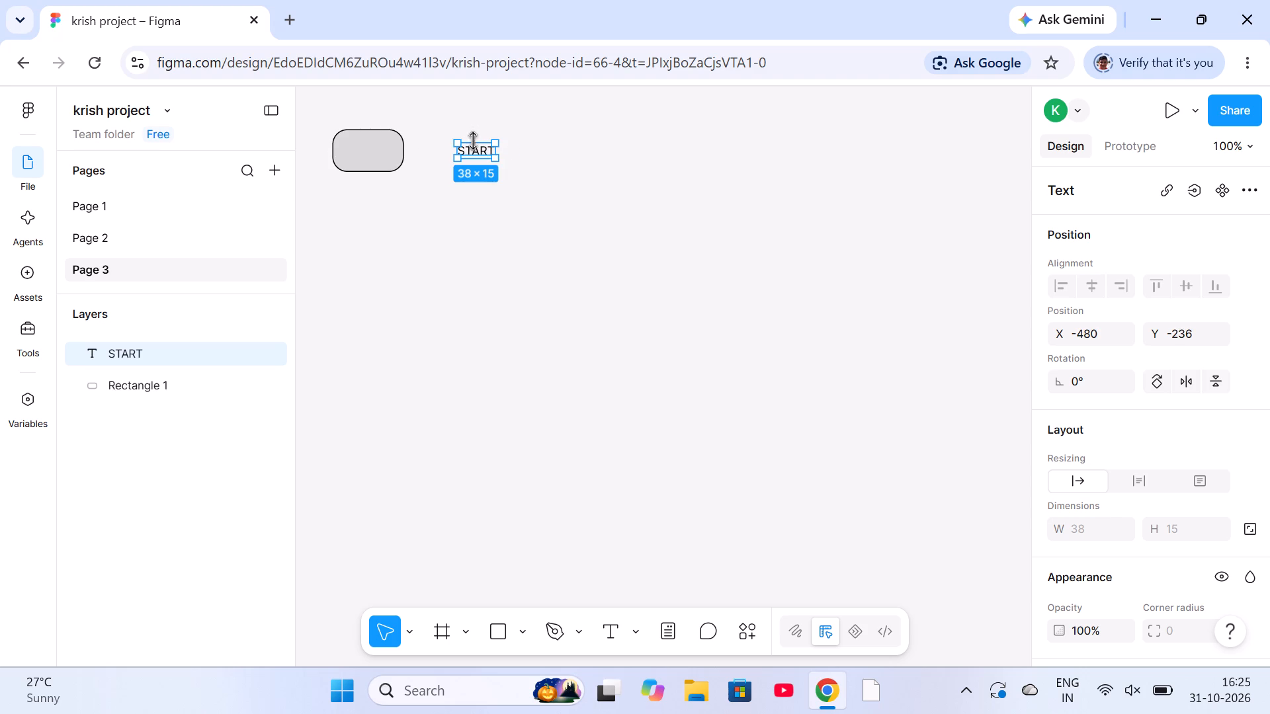
pyautogui.moveTo(473, 145); pyautogui.dragTo(394, 147)
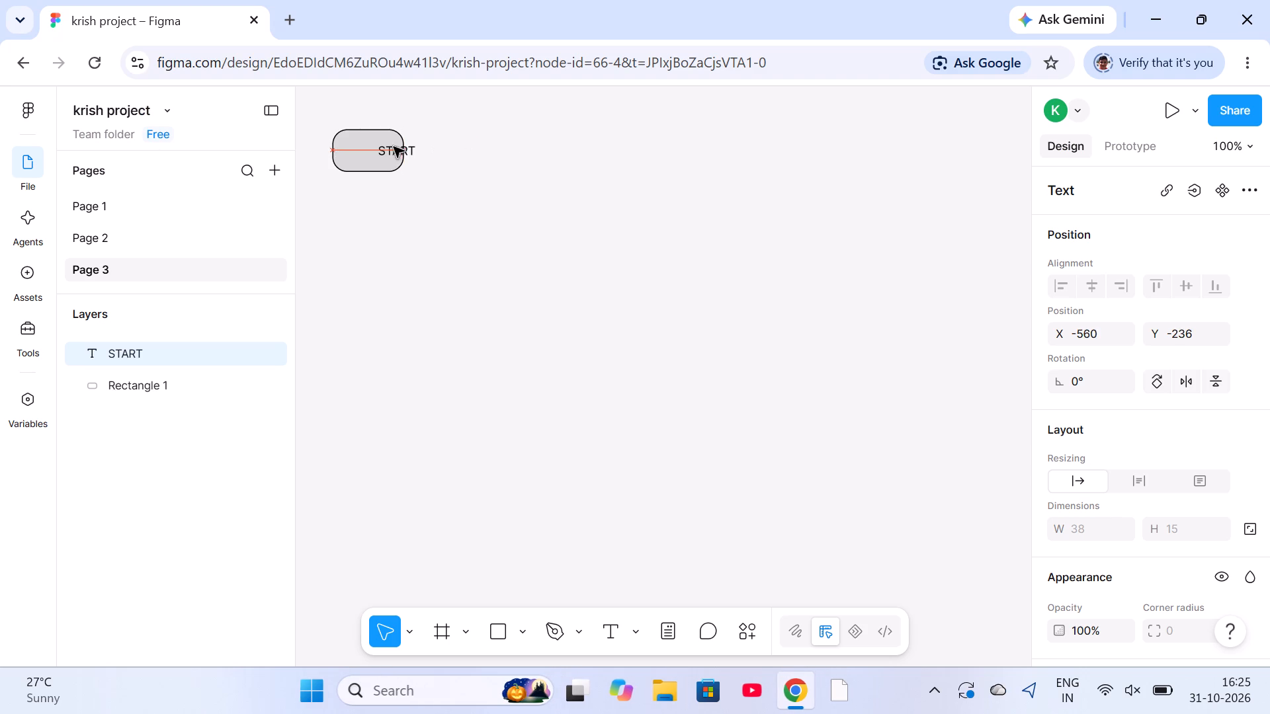
pyautogui.moveTo(394, 147); pyautogui.dragTo(370, 147)
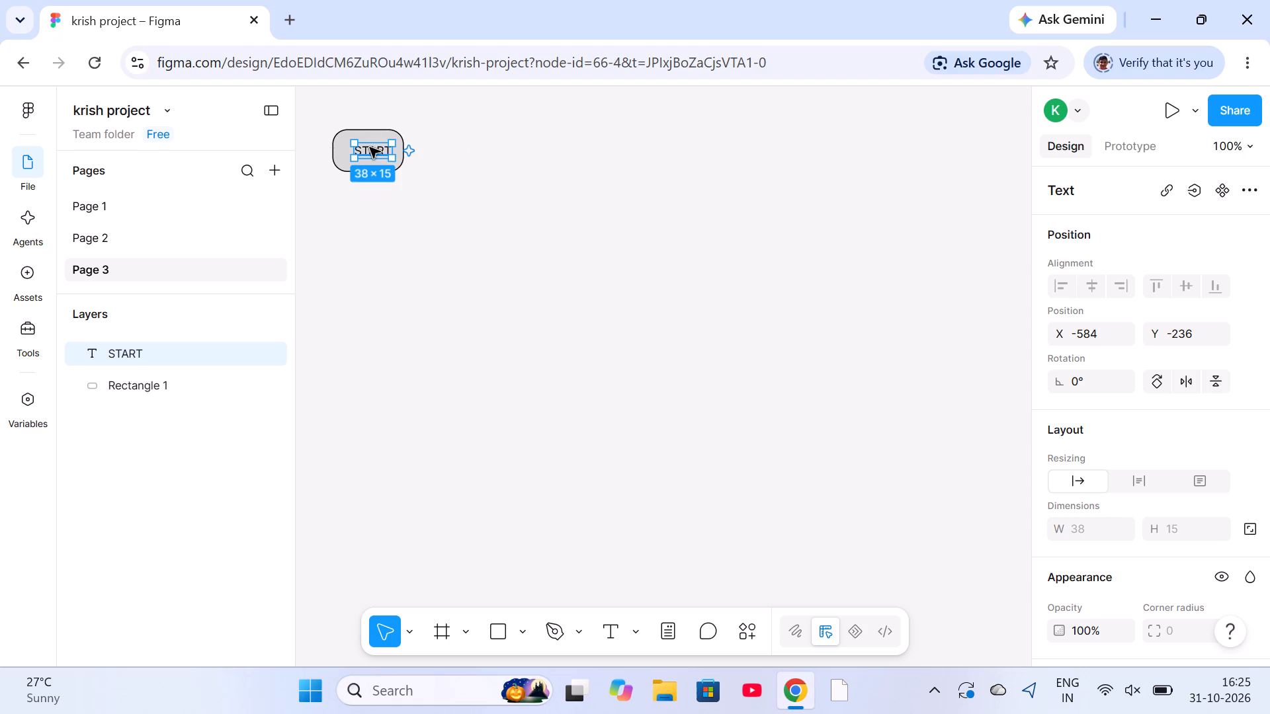
pyautogui.click(370, 147)
pyautogui.click(535, 199)
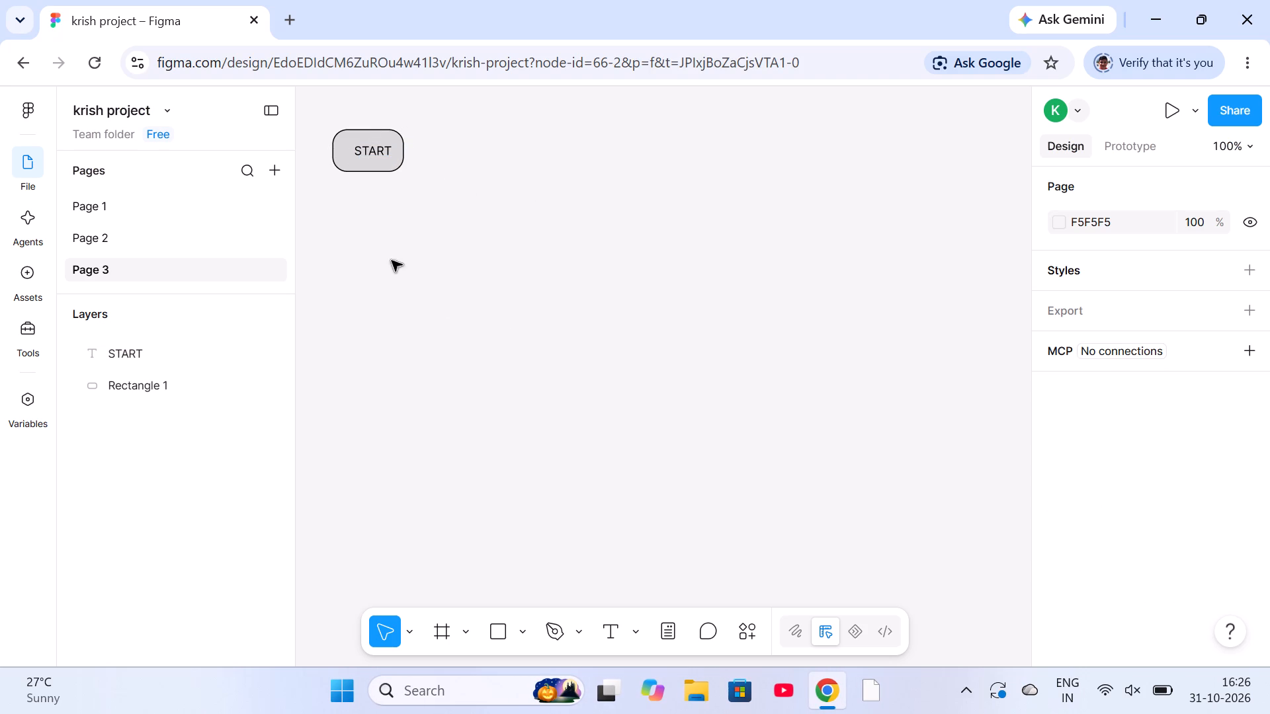
pyautogui.moveTo(376, 154); pyautogui.dragTo(369, 156)
pyautogui.click(431, 191)
# Add a second rectangle on the empty canvas and size it to about 100 × 51.
pyautogui.click(520, 629)
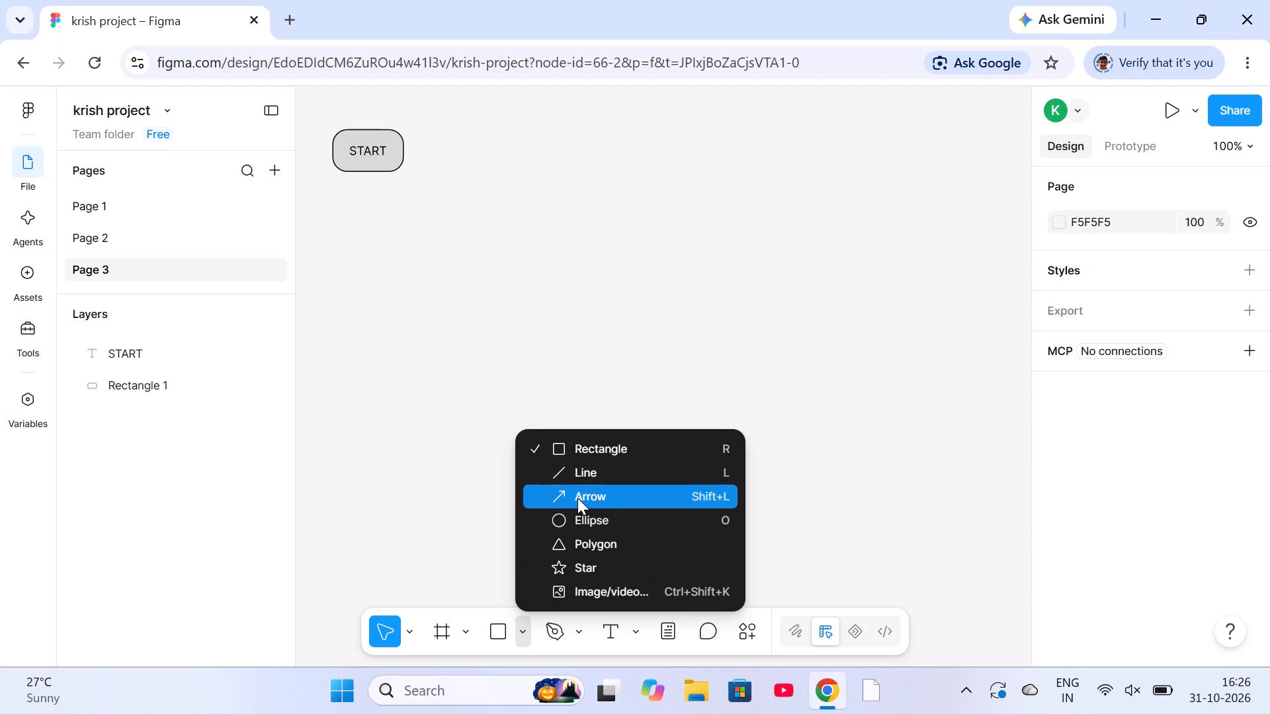
pyautogui.click(592, 444)
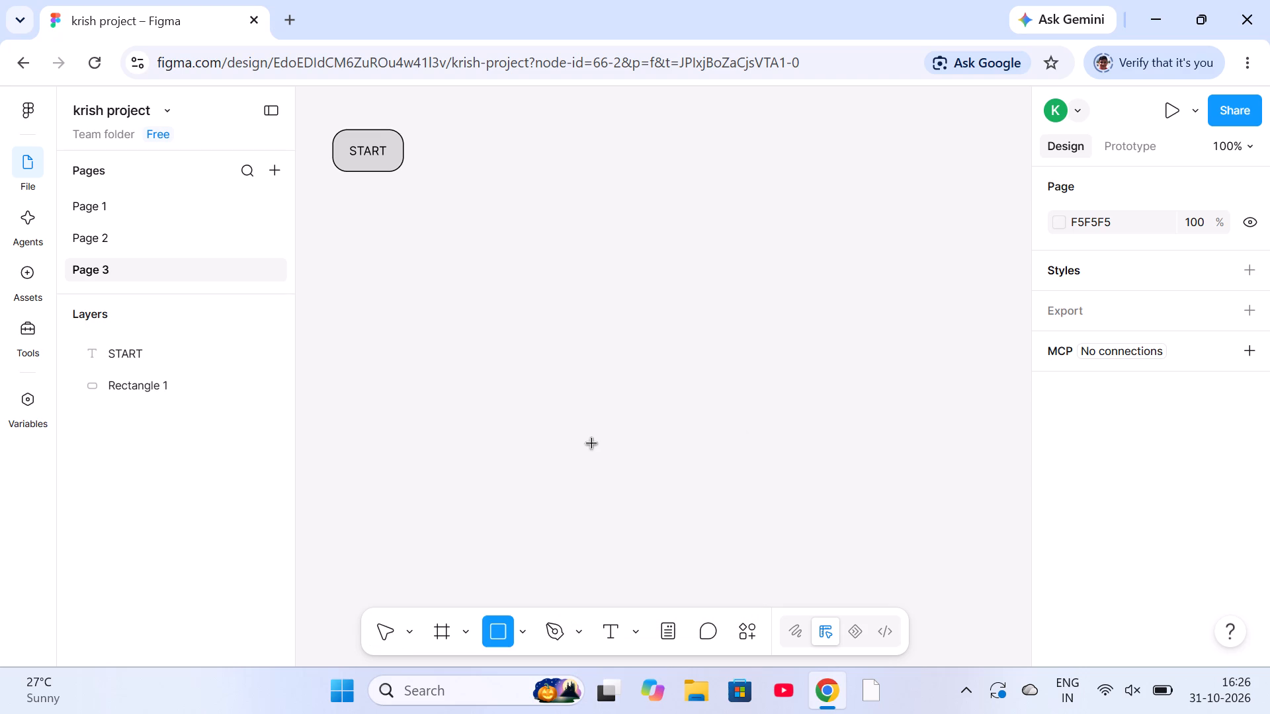
pyautogui.click(592, 444)
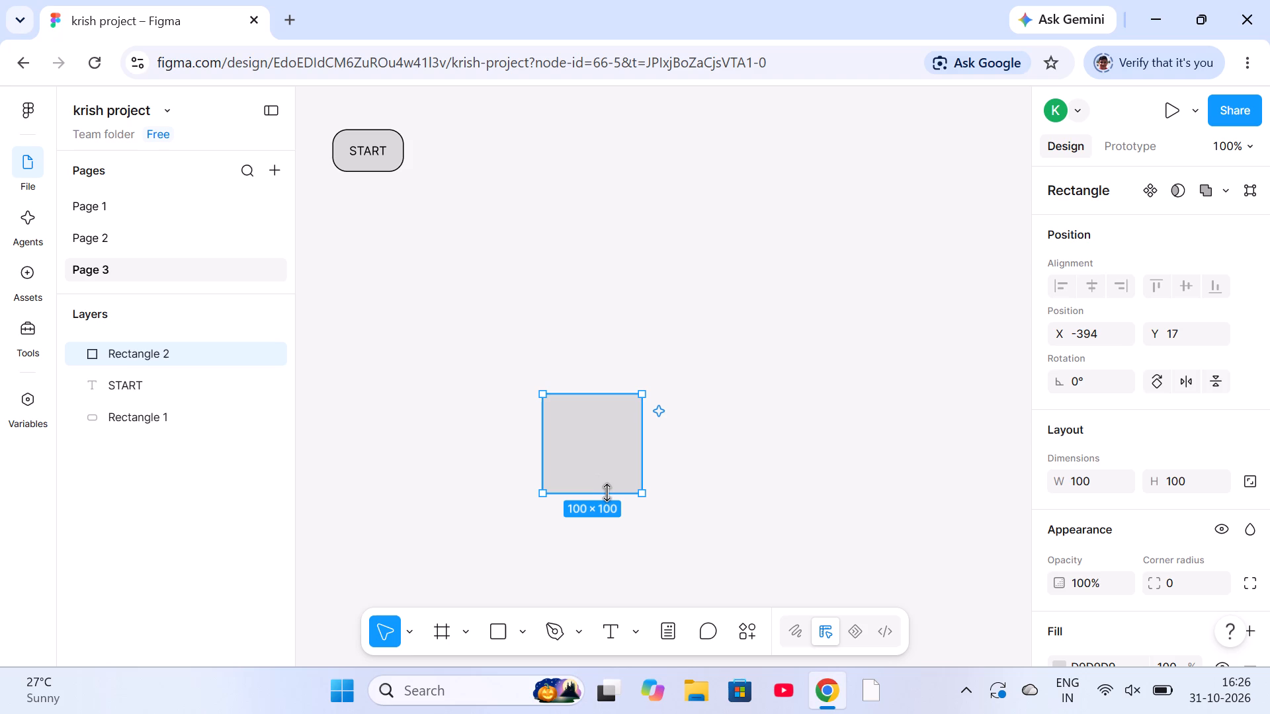
pyautogui.moveTo(607, 493); pyautogui.dragTo(598, 444)
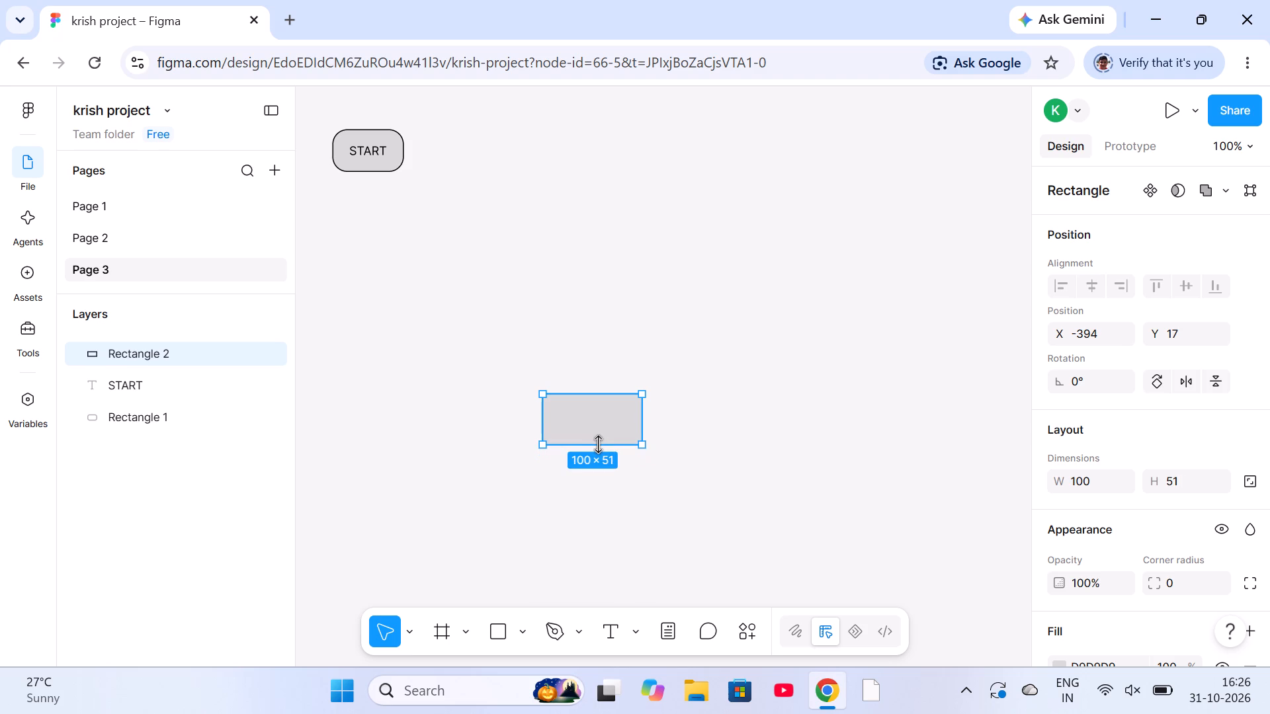
# Move the new rectangle below the START box, to about X -613, Y -162.
pyautogui.moveTo(595, 416); pyautogui.dragTo(483, 350)
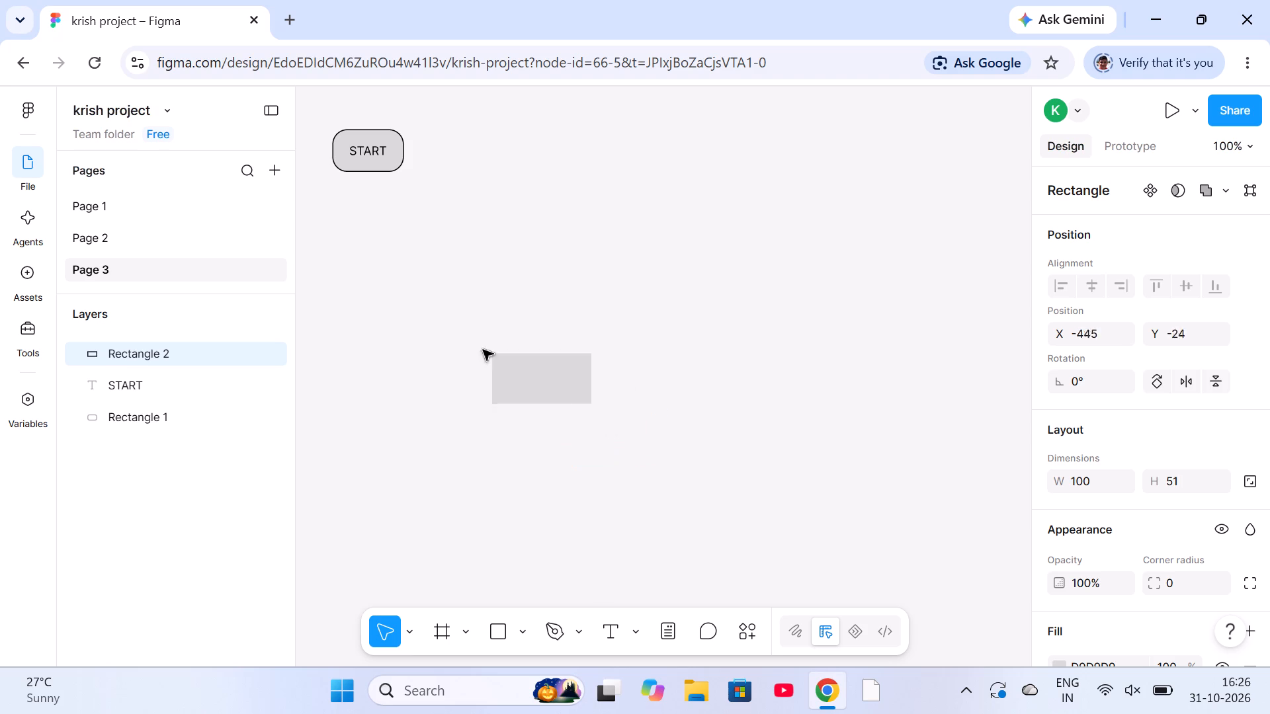
pyautogui.moveTo(483, 350); pyautogui.dragTo(370, 225)
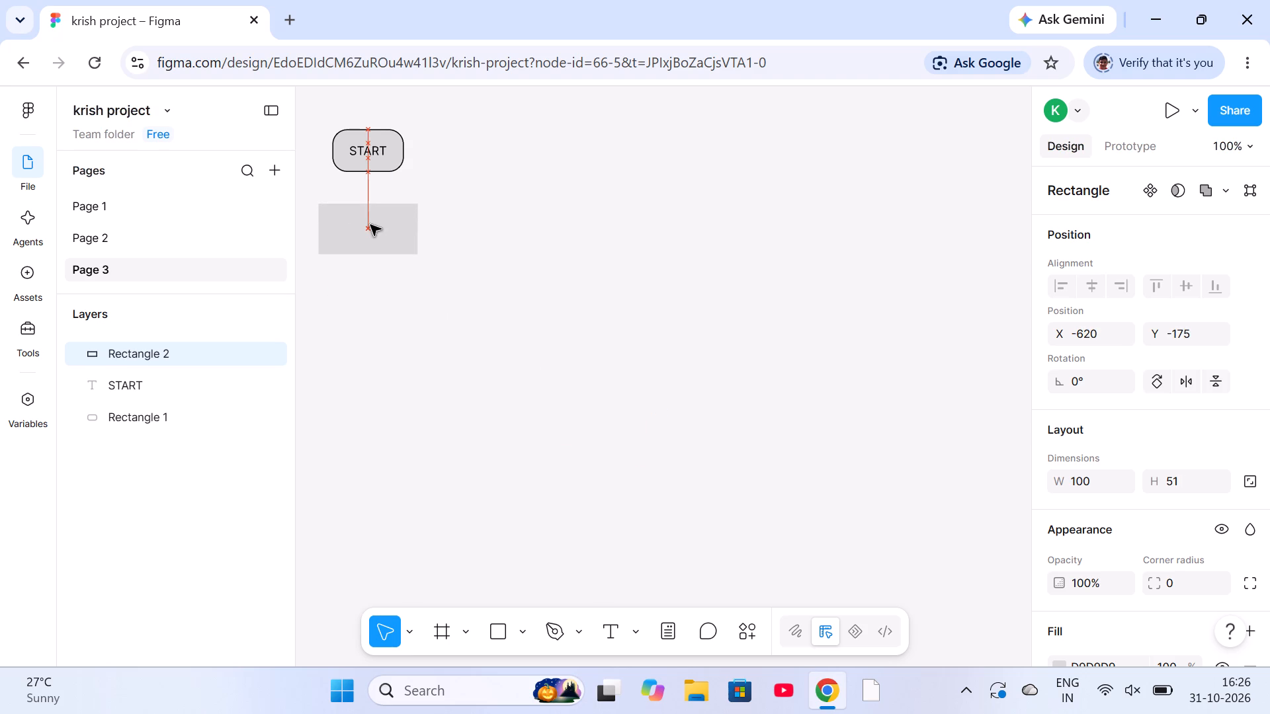
pyautogui.moveTo(370, 225); pyautogui.dragTo(377, 236)
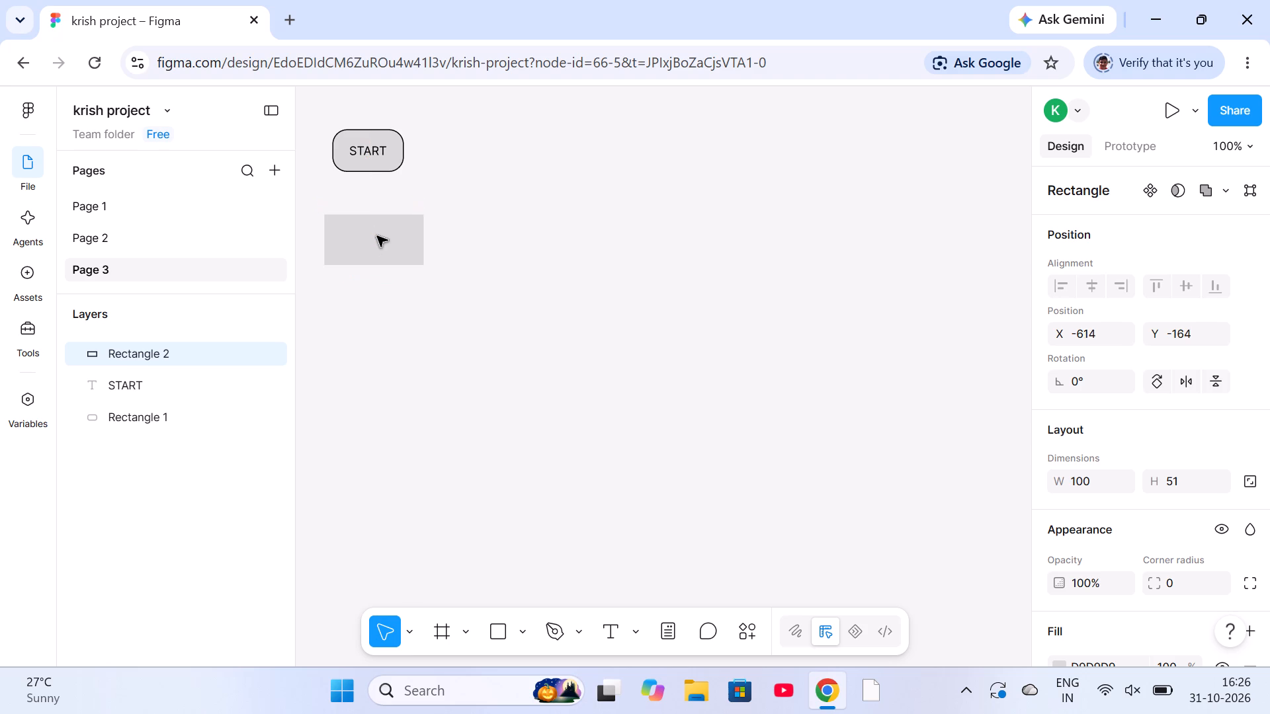
pyautogui.moveTo(377, 236); pyautogui.dragTo(391, 244)
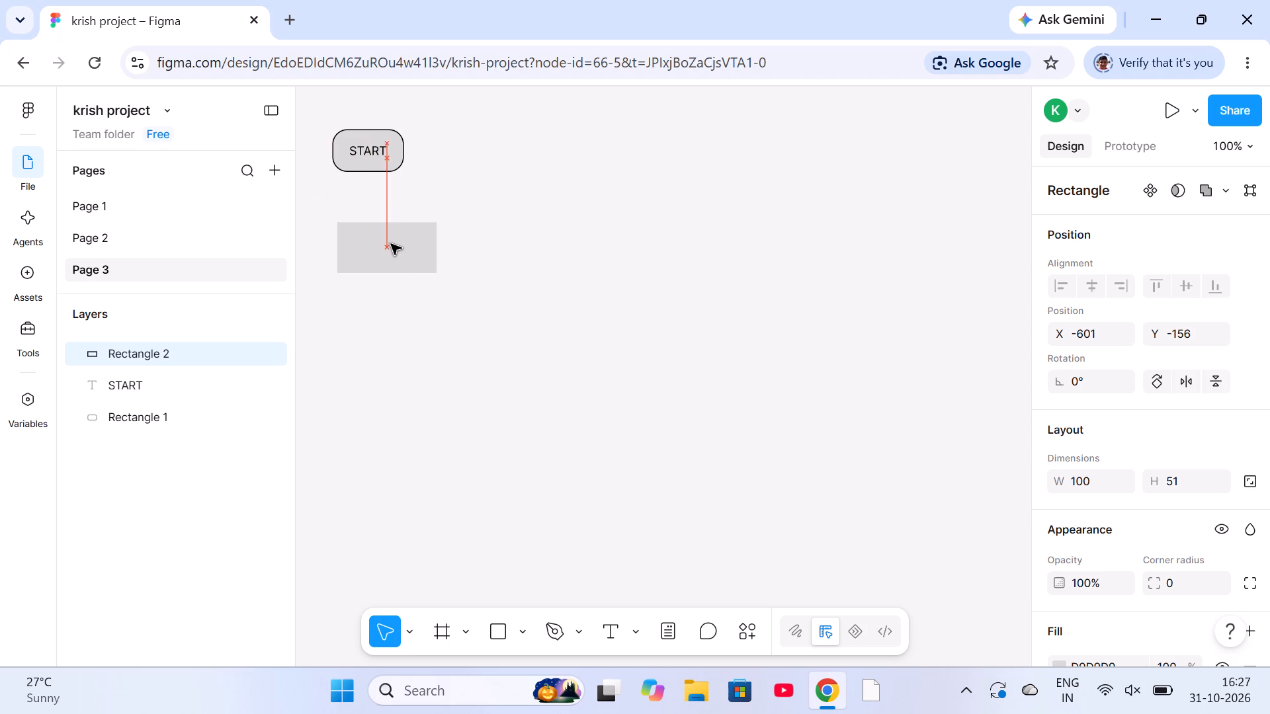
pyautogui.moveTo(391, 244); pyautogui.dragTo(381, 244)
pyautogui.click(381, 244)
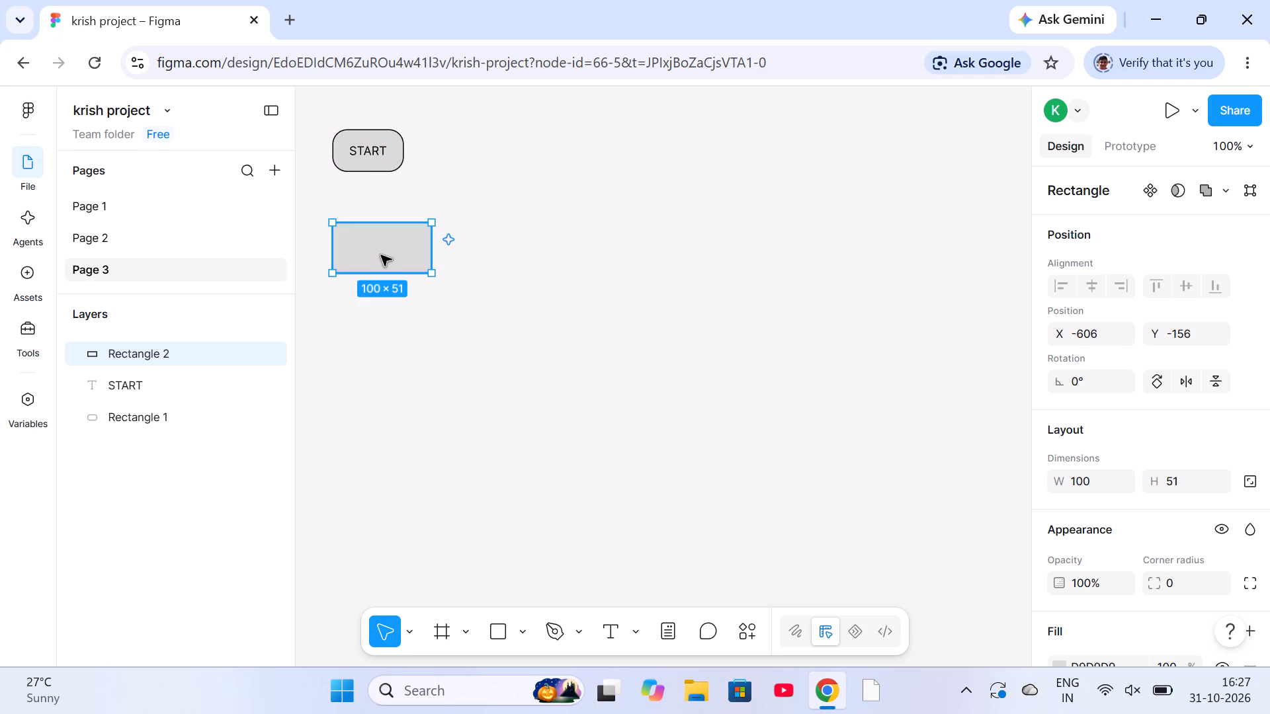
pyautogui.moveTo(378, 255); pyautogui.dragTo(371, 249)
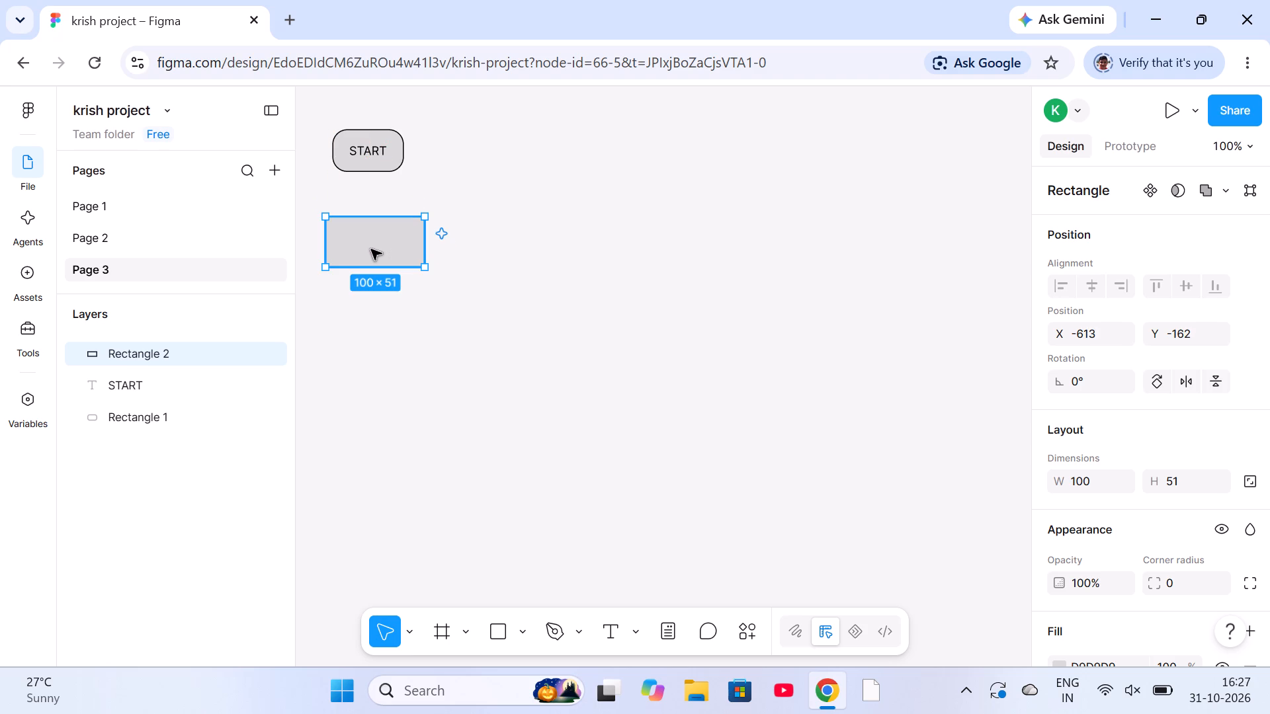
pyautogui.click(371, 249)
pyautogui.click(434, 338)
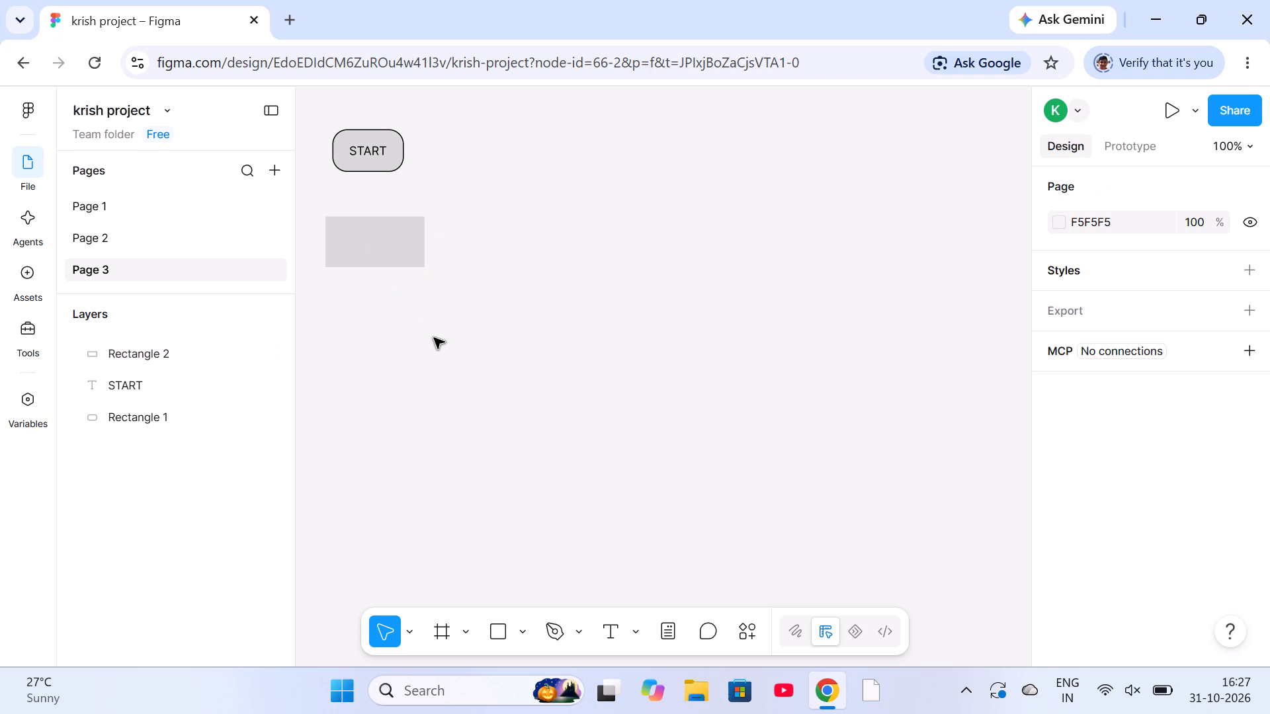
# Add the text "Sign up" to the rectangle below START and center it there.
pyautogui.click(386, 239)
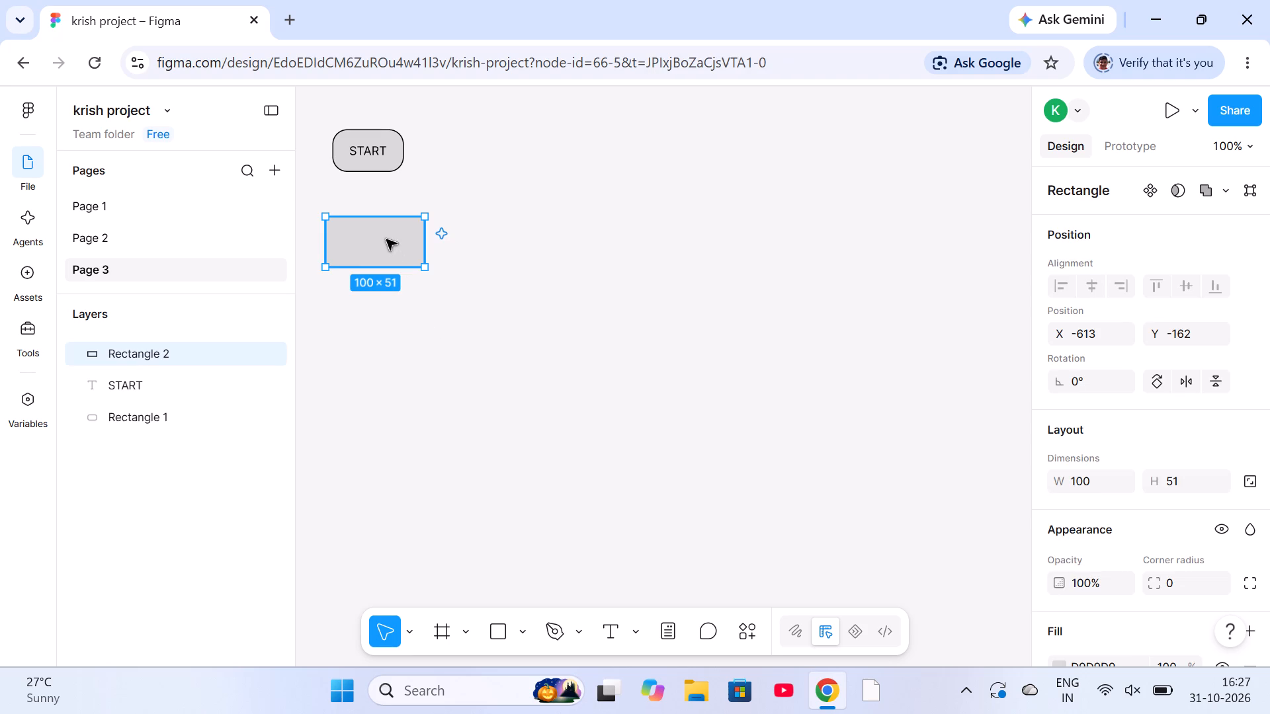
pyautogui.click(602, 629)
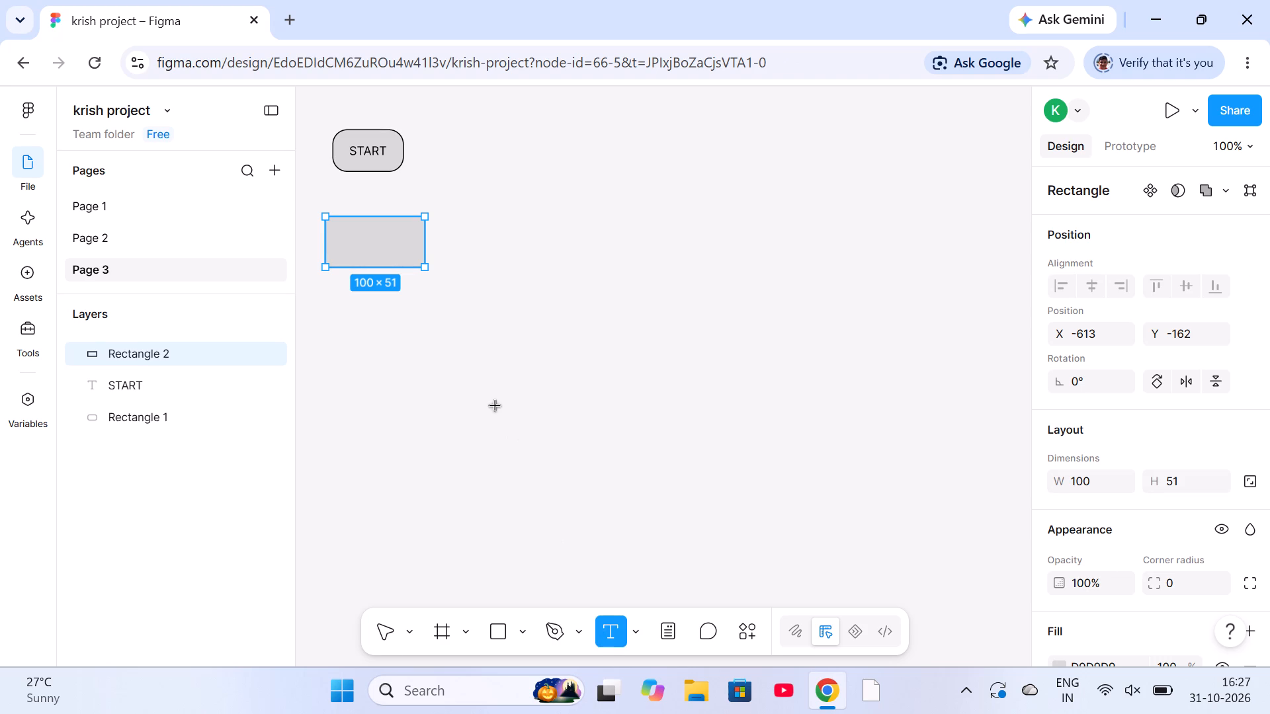
pyautogui.click(369, 240)
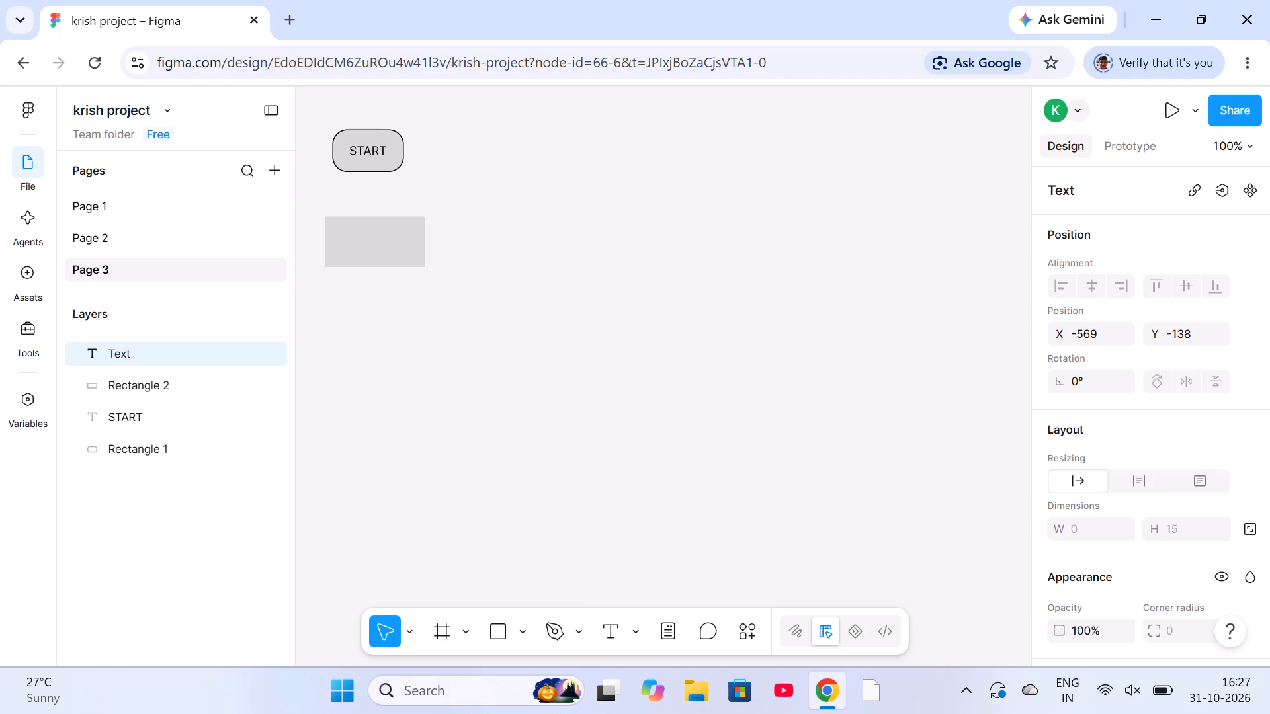
pyautogui.press('s')
pyautogui.write('ign up')
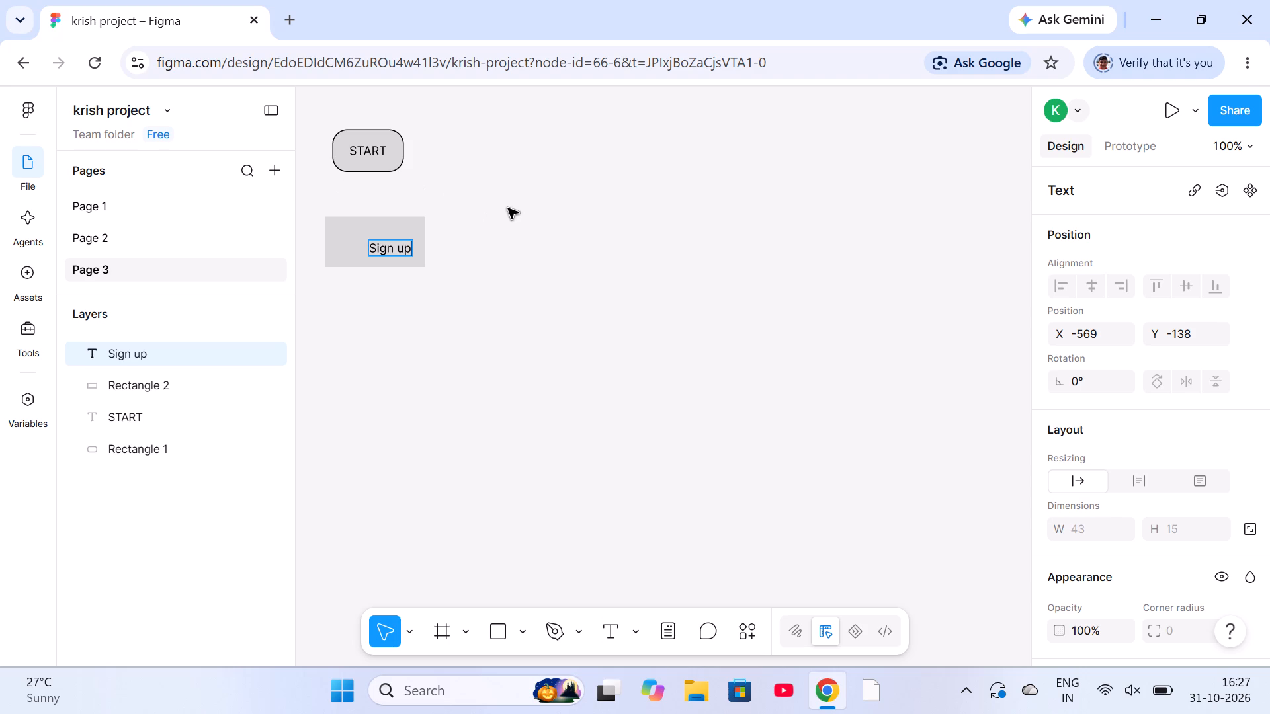
pyautogui.click(508, 208)
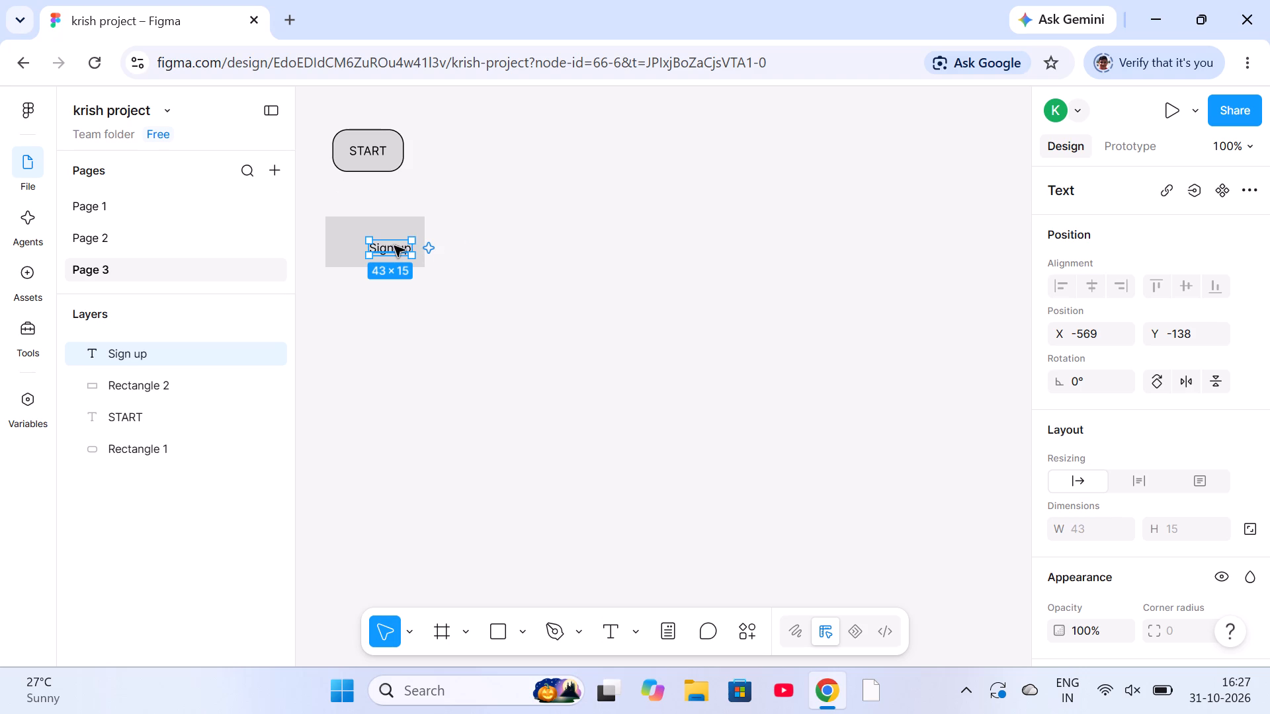
pyautogui.moveTo(394, 246); pyautogui.dragTo(376, 240)
pyautogui.click(460, 287)
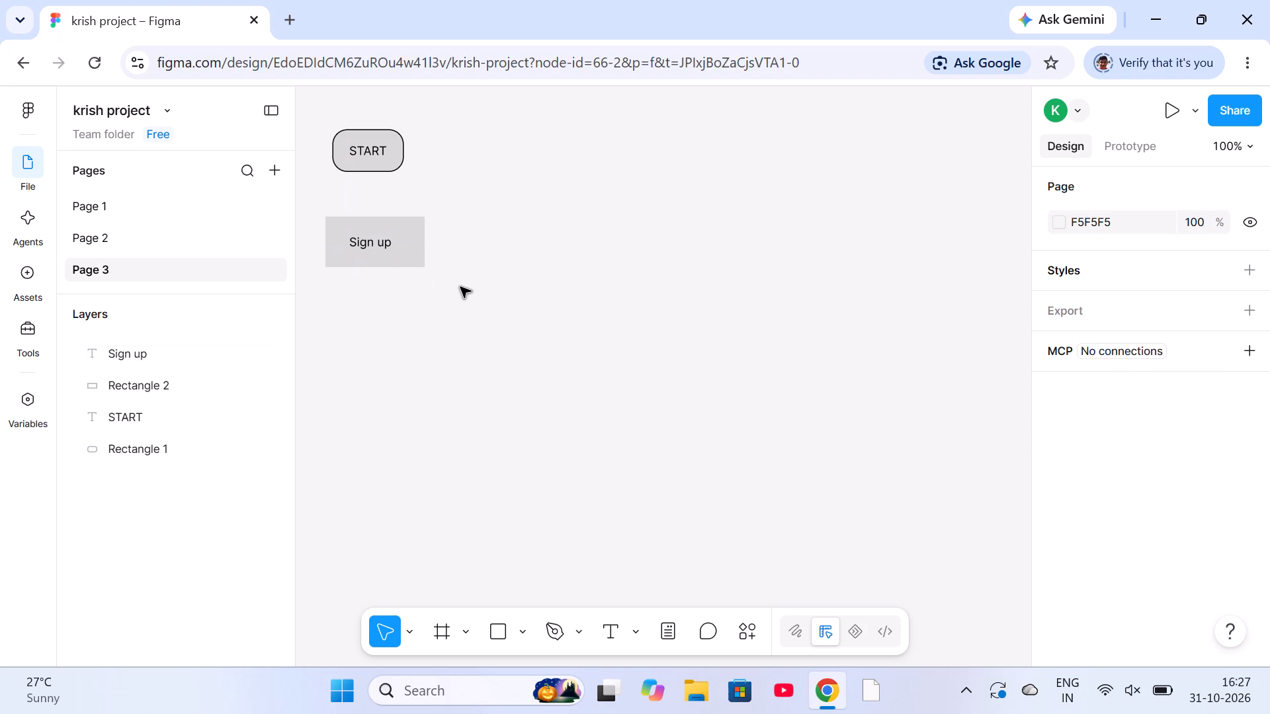
# Draw a third rectangle on the empty canvas, about 82 × 68.
pyautogui.click(510, 630)
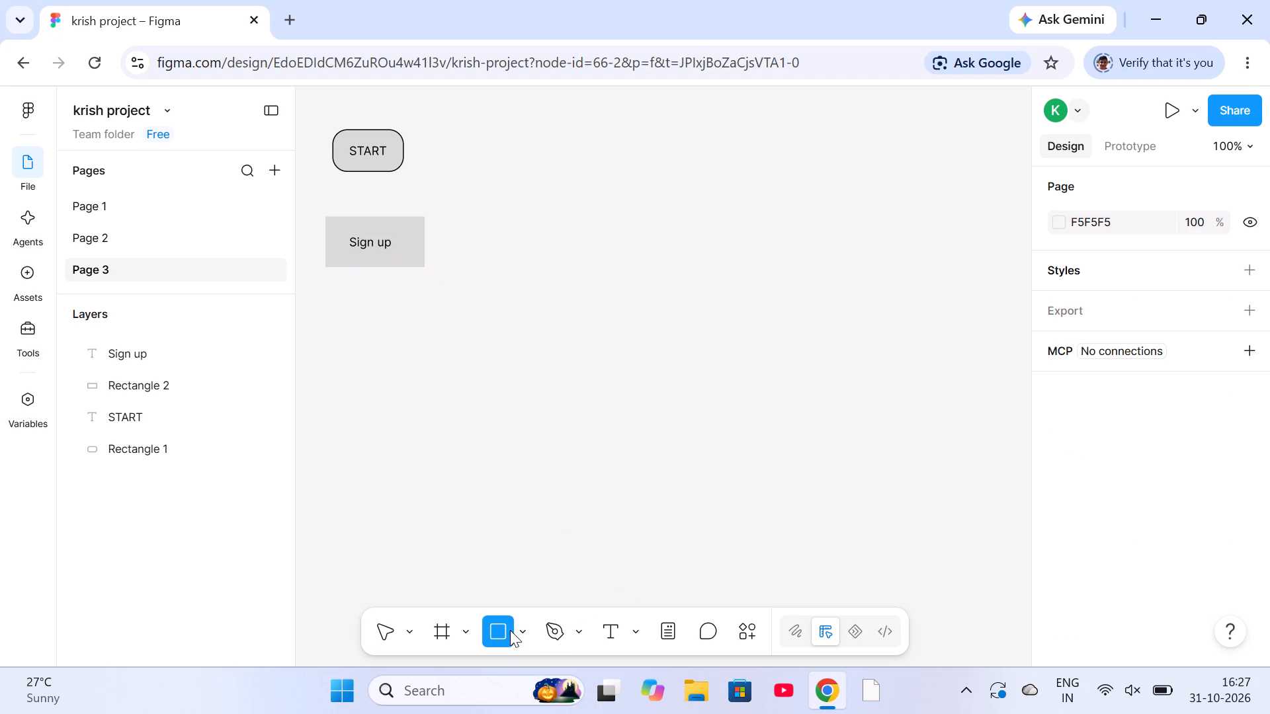
pyautogui.click(502, 629)
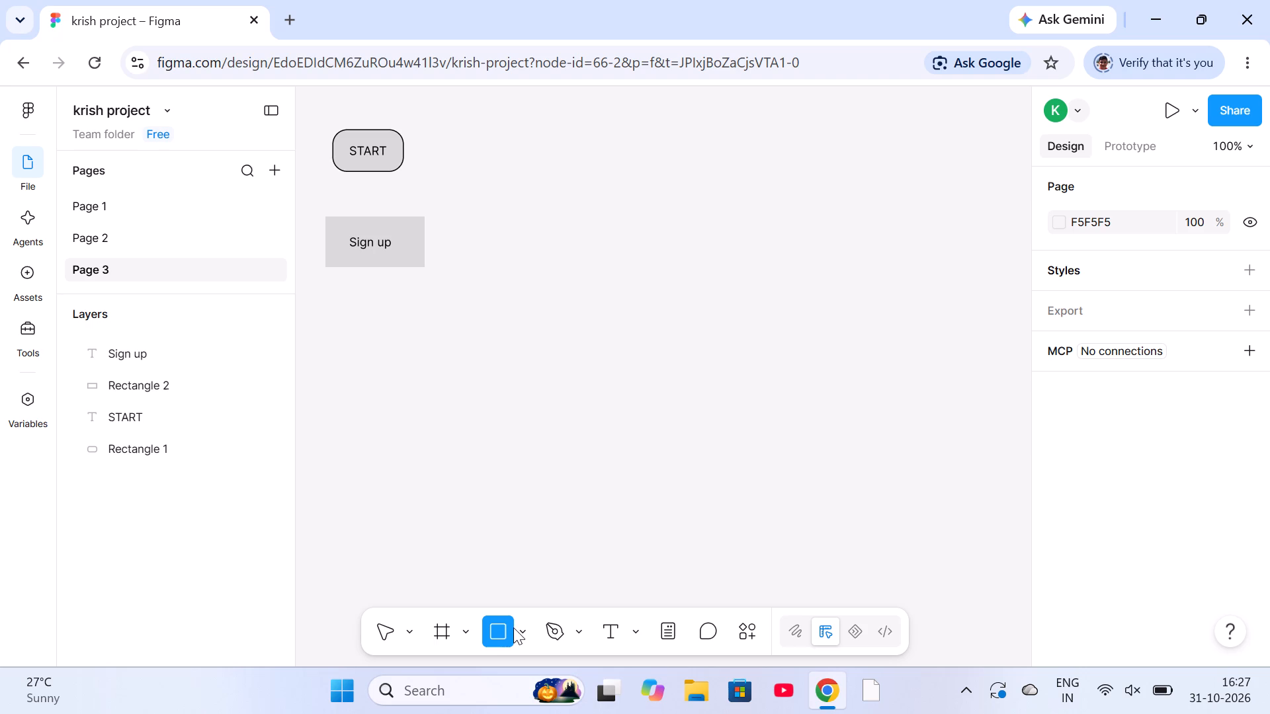
pyautogui.click(517, 627)
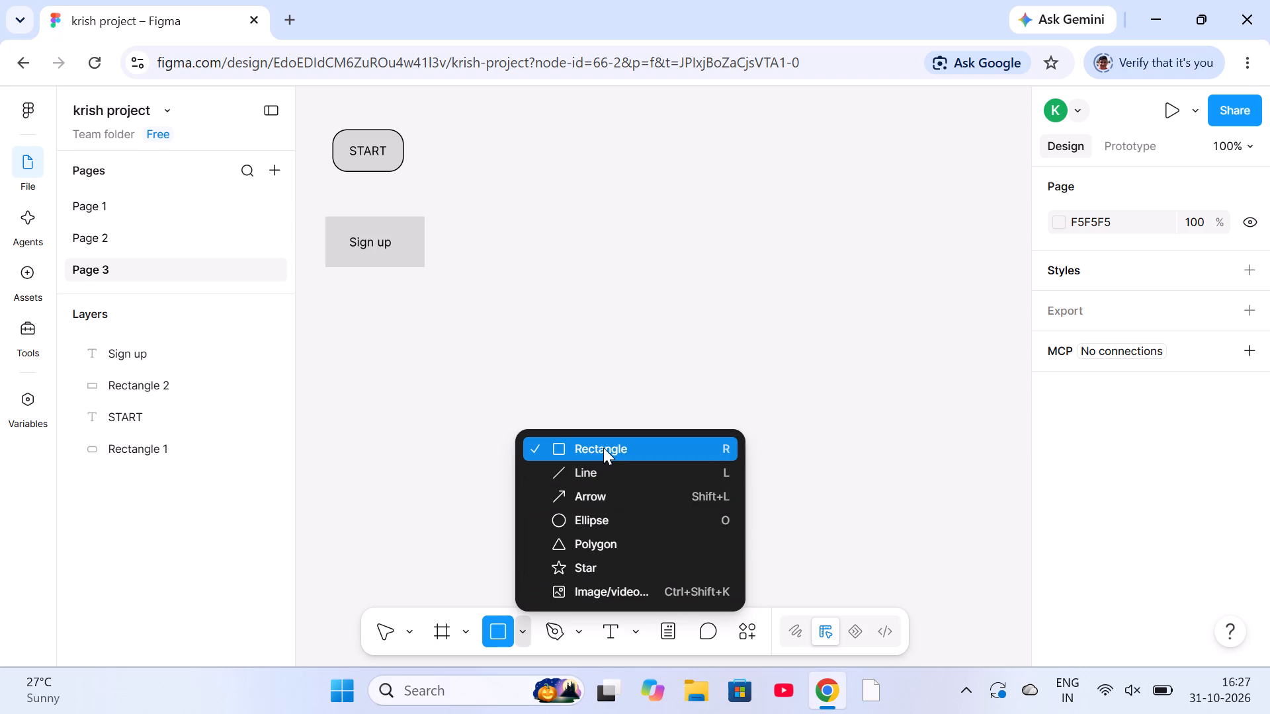
pyautogui.click(603, 448)
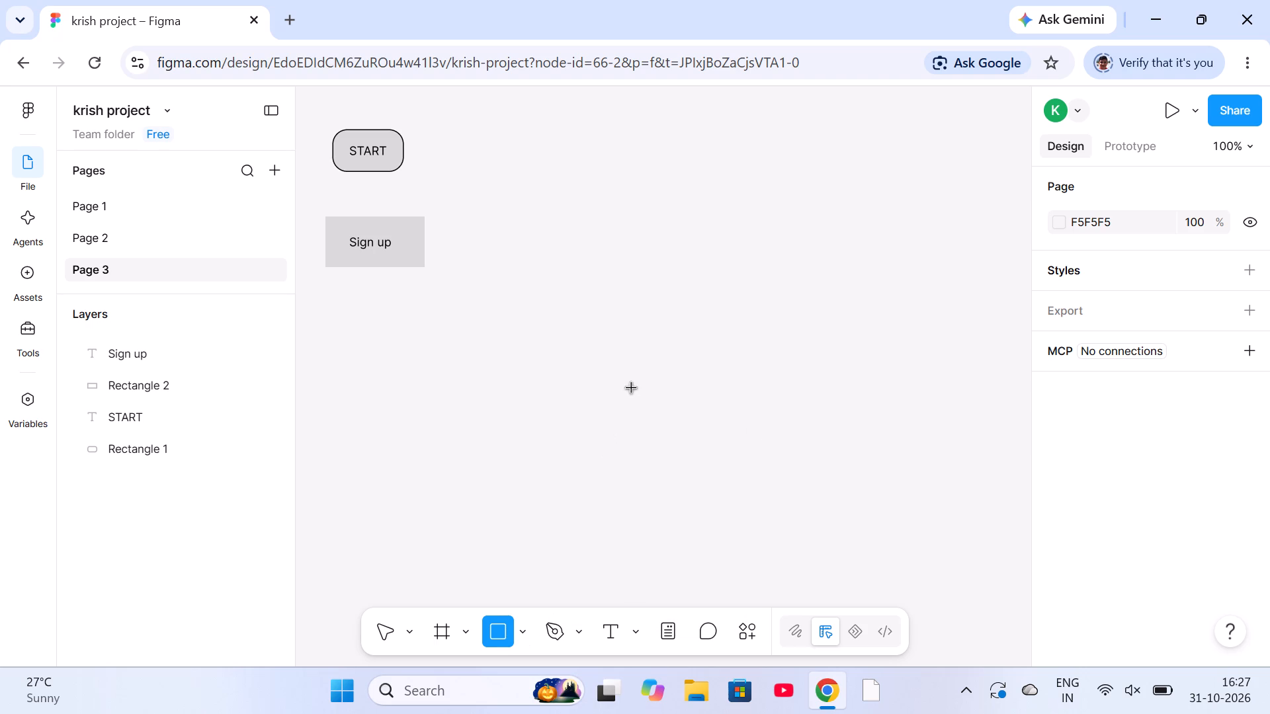
pyautogui.moveTo(632, 388); pyautogui.dragTo(732, 446)
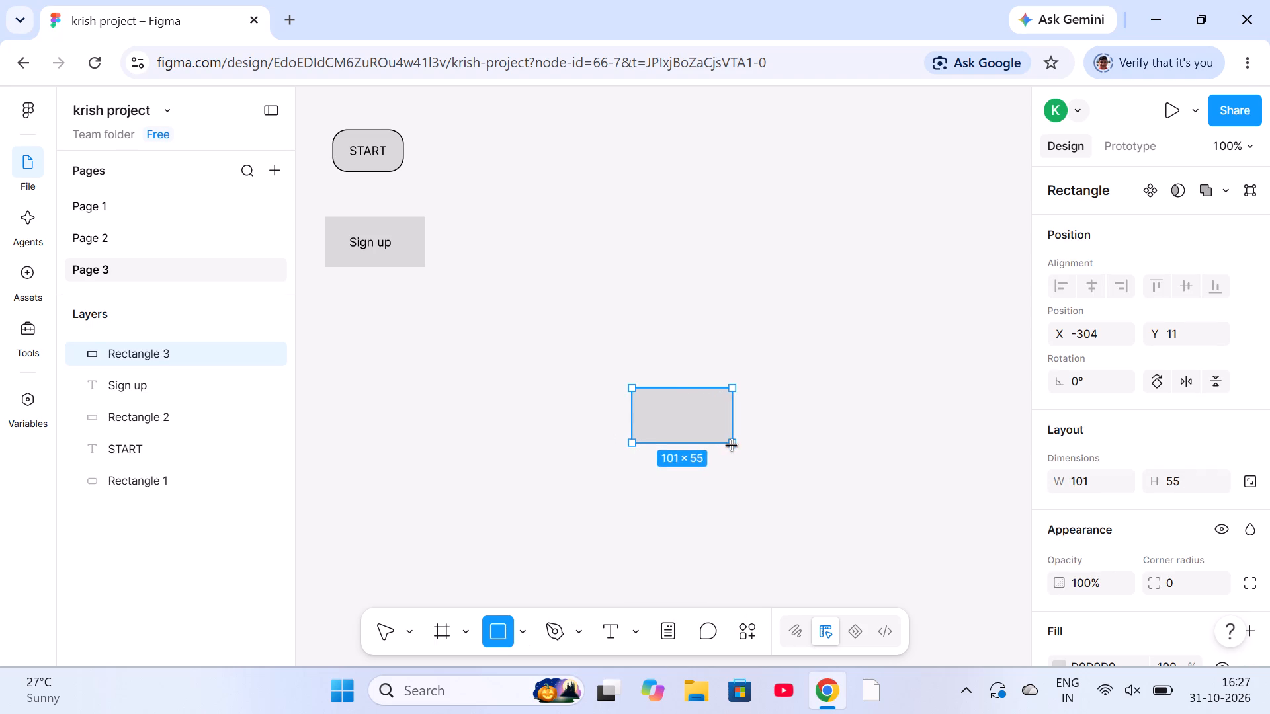
pyautogui.moveTo(732, 446); pyautogui.dragTo(717, 453)
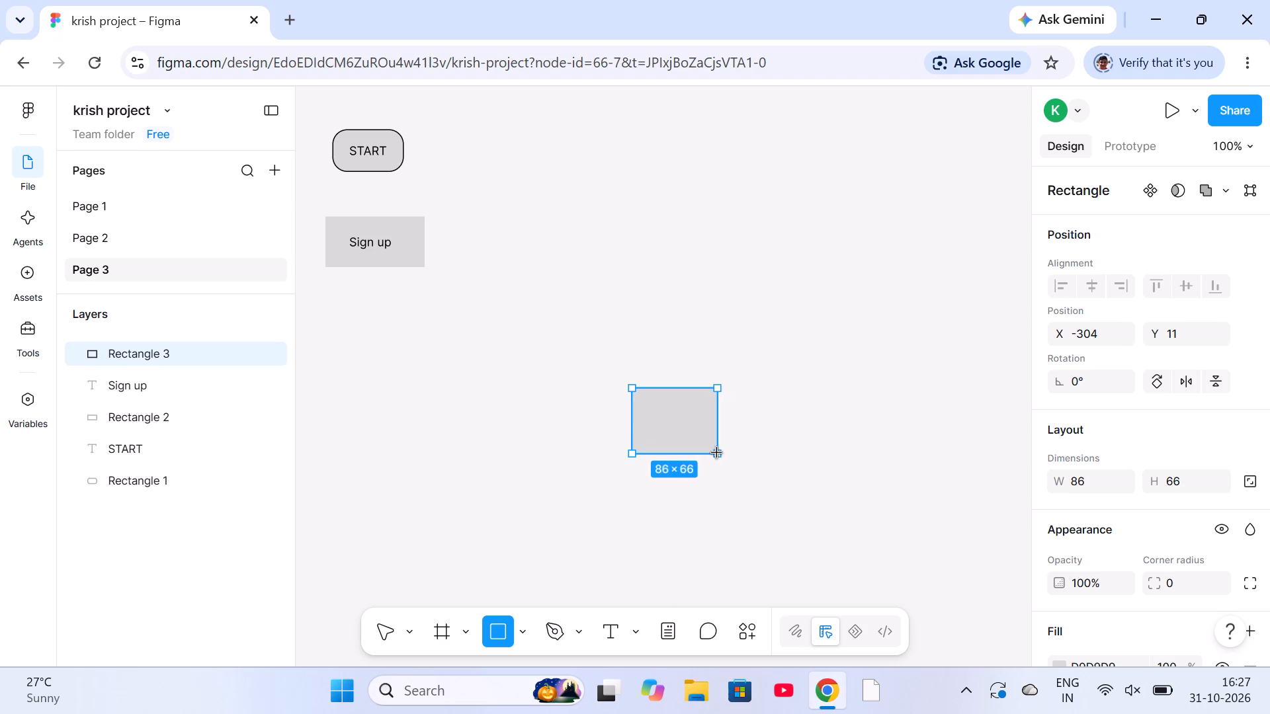
pyautogui.moveTo(717, 453); pyautogui.dragTo(714, 455)
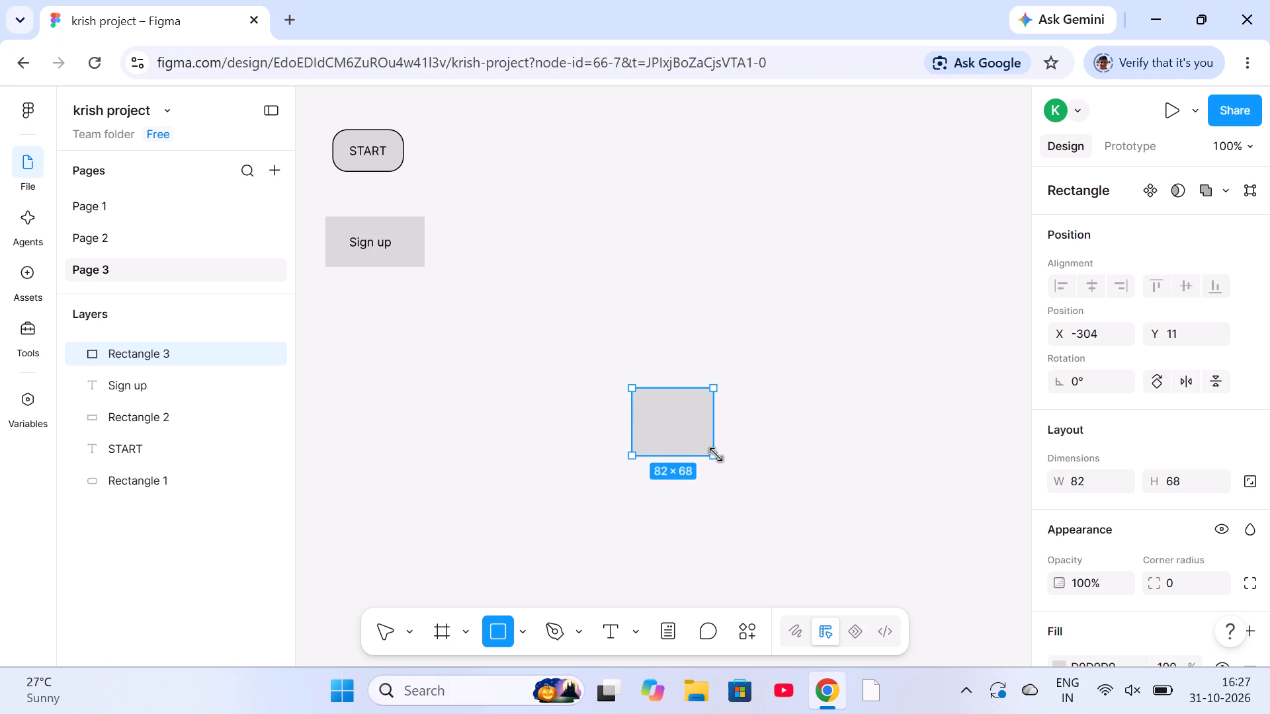
pyautogui.click(752, 455)
pyautogui.click(710, 433)
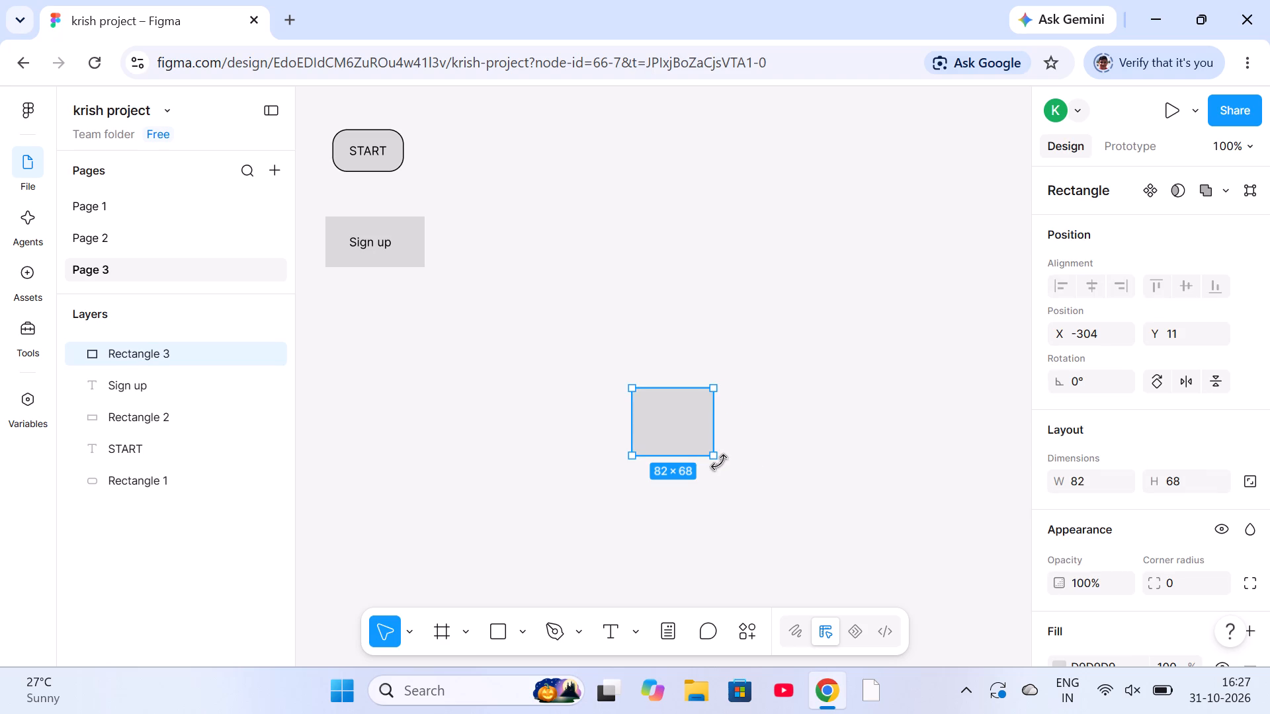
# Rotate the new rectangle to about -118°.
pyautogui.click(719, 462)
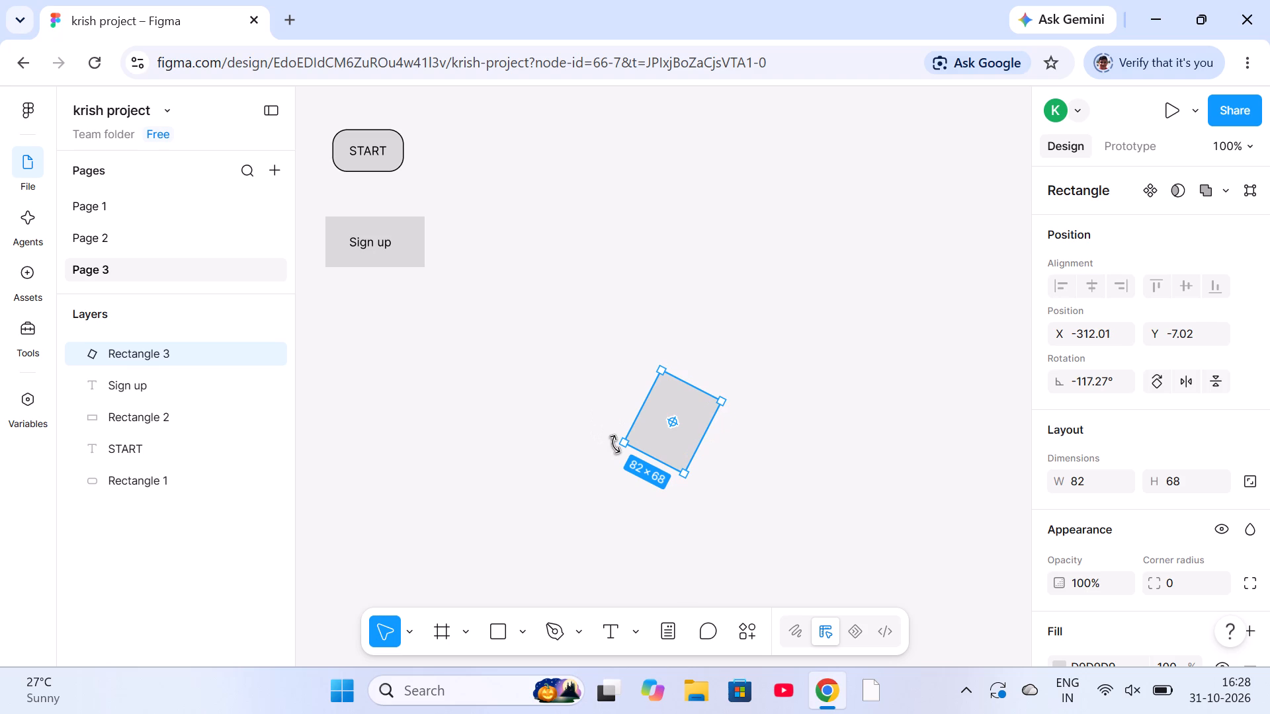
pyautogui.click(592, 438)
pyautogui.click(592, 438)
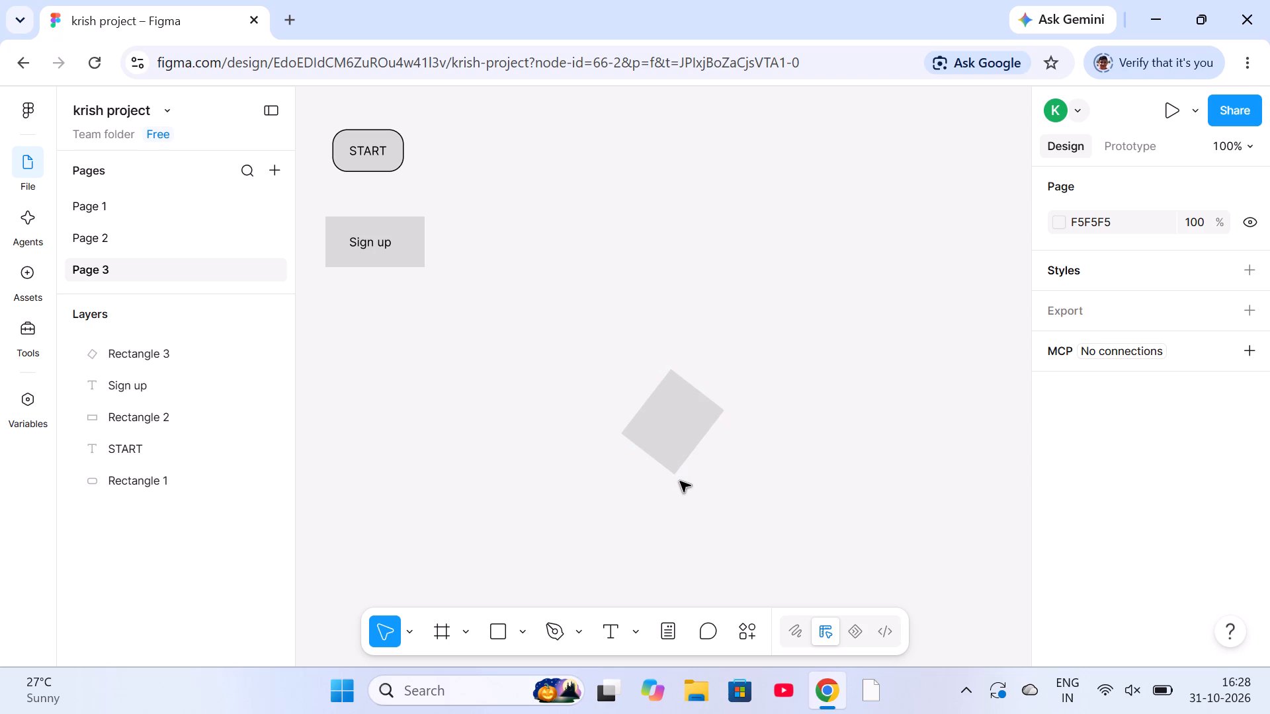
pyautogui.click(667, 470)
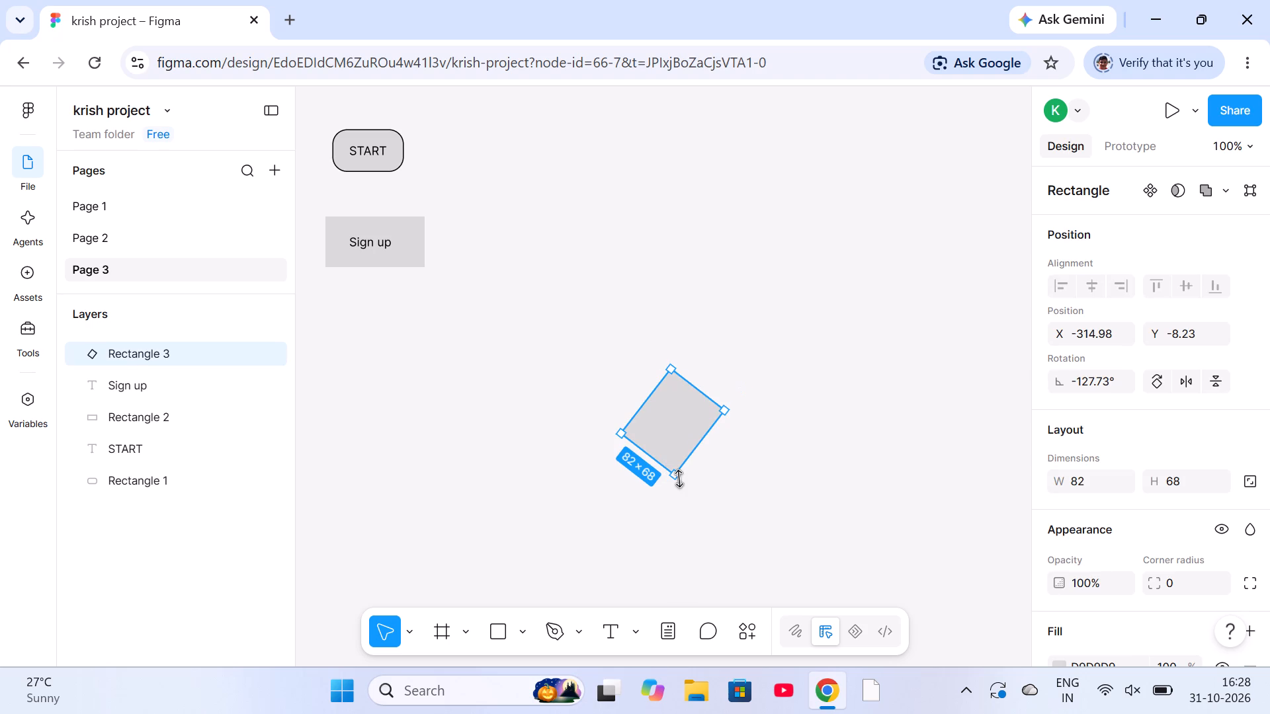
pyautogui.moveTo(684, 483); pyautogui.dragTo(701, 499)
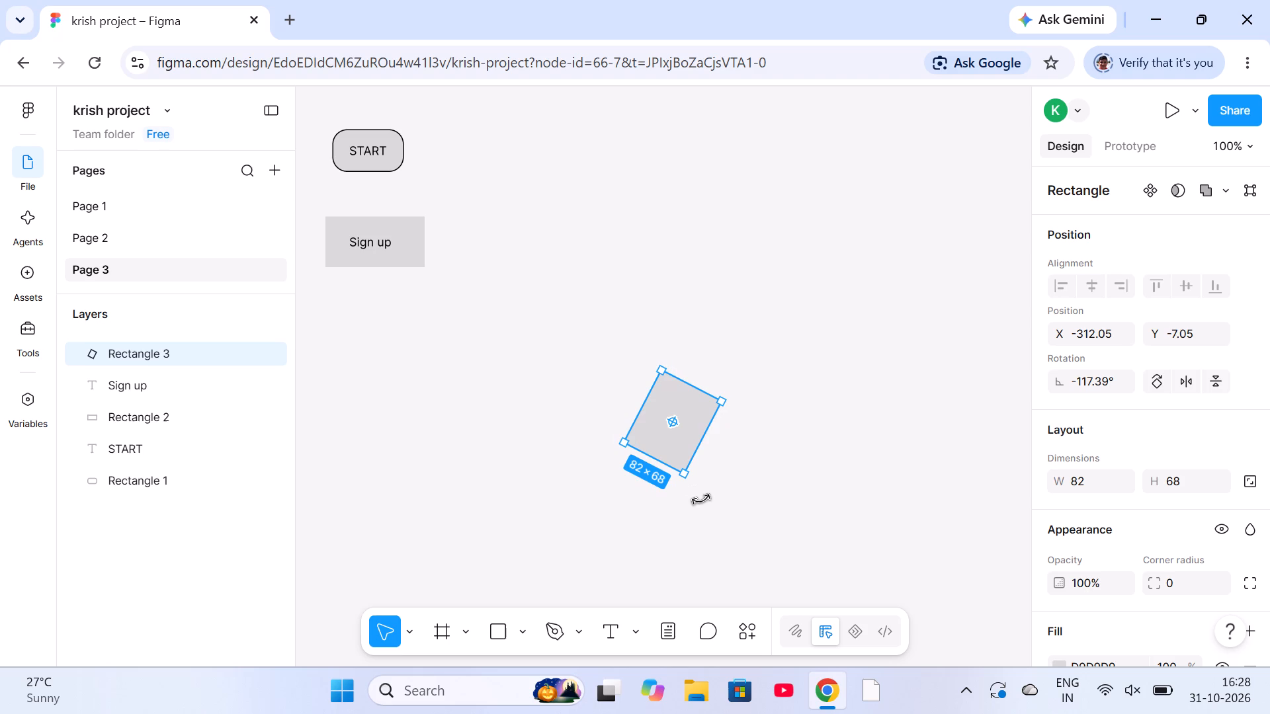
pyautogui.moveTo(701, 499); pyautogui.dragTo(700, 498)
pyautogui.click(700, 498)
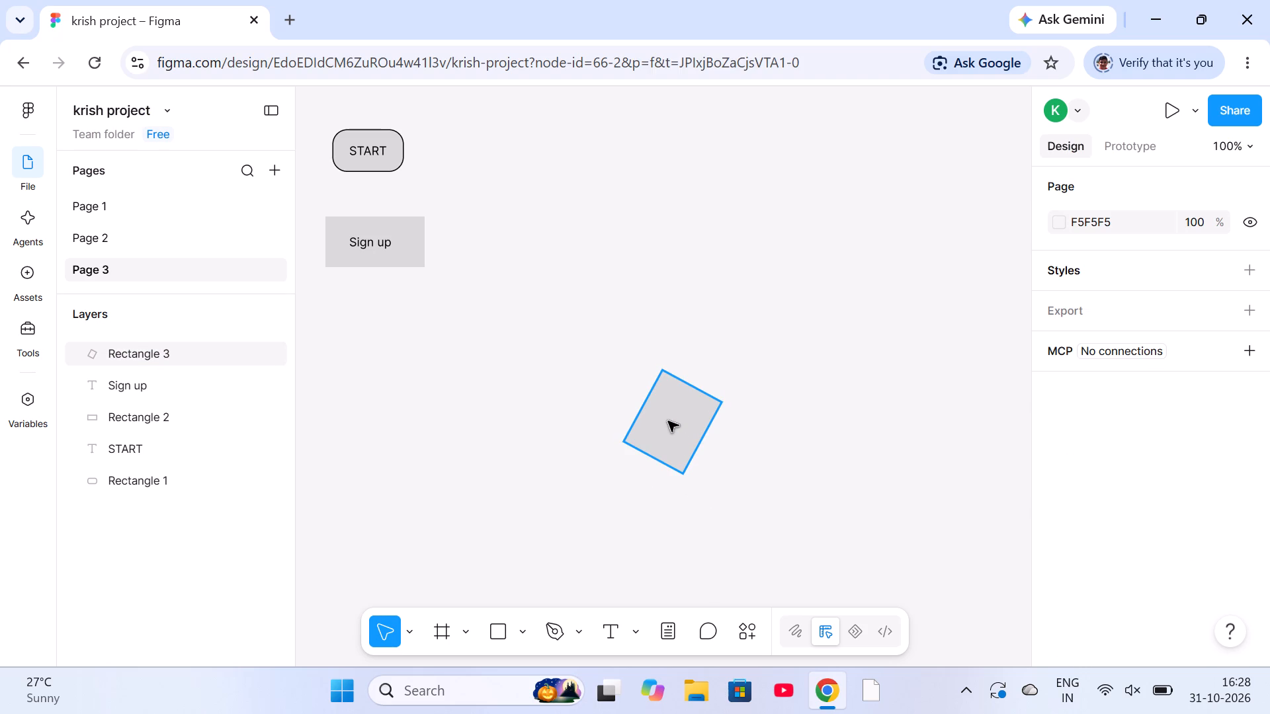
# Shorten the rotated rectangle's width to about 63 so that it is nearly square.
pyautogui.click(650, 452)
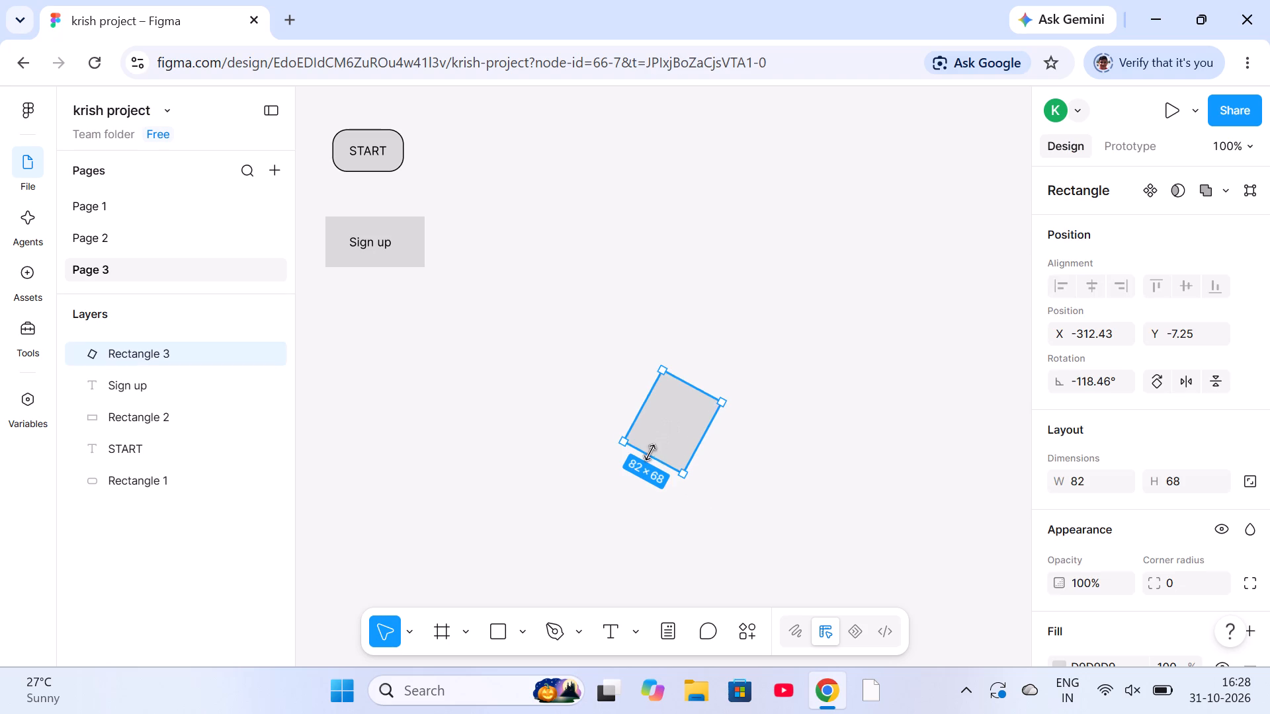
pyautogui.moveTo(650, 452); pyautogui.dragTo(661, 442)
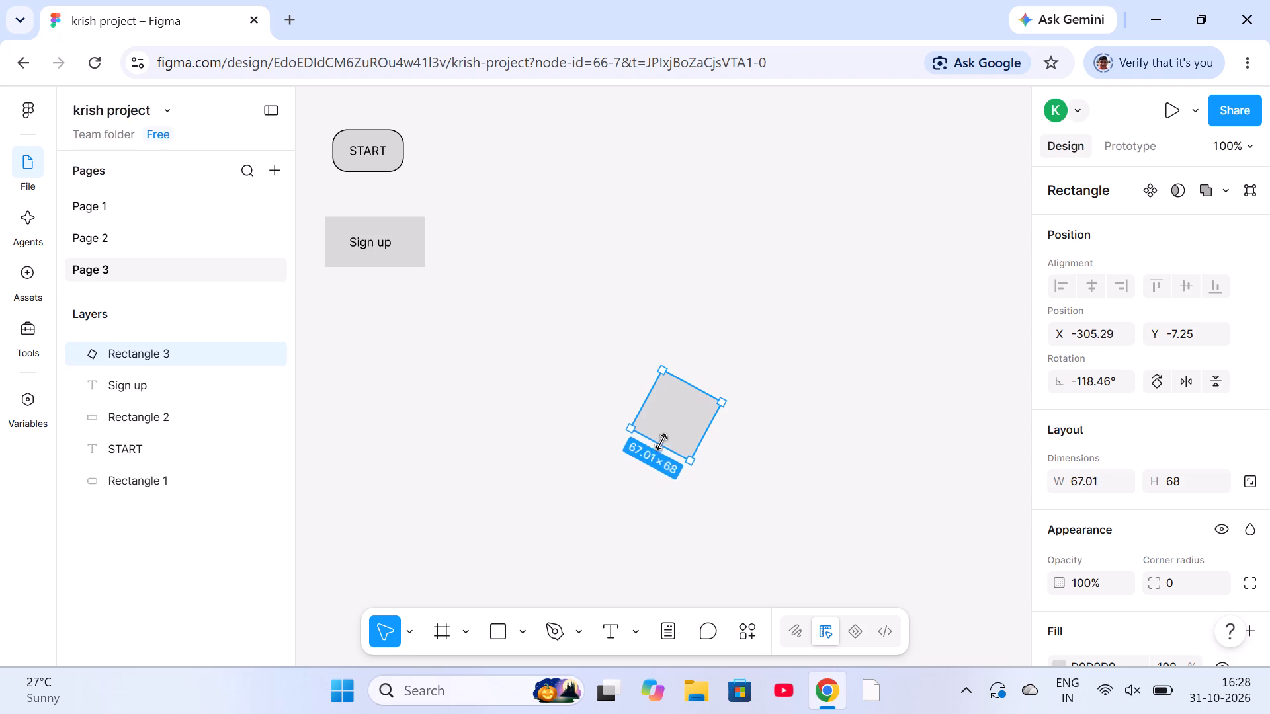
pyautogui.moveTo(661, 442); pyautogui.dragTo(663, 441)
pyautogui.click(663, 441)
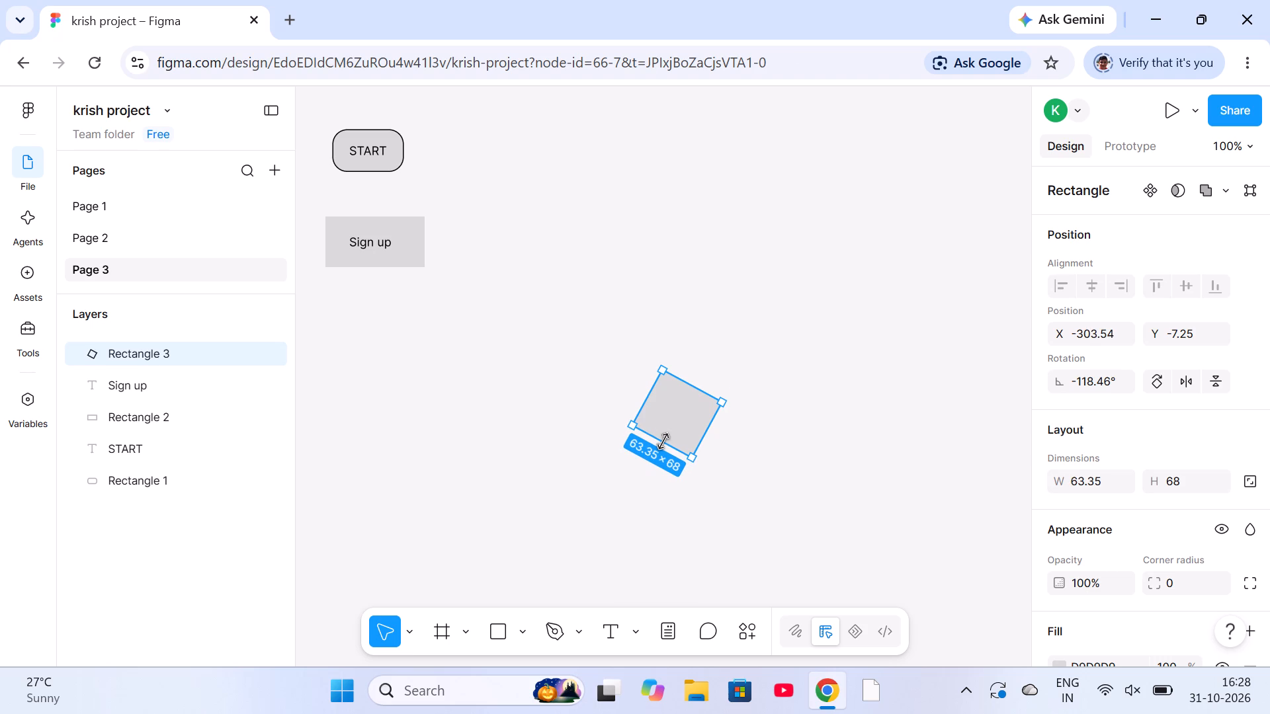
pyautogui.click(613, 491)
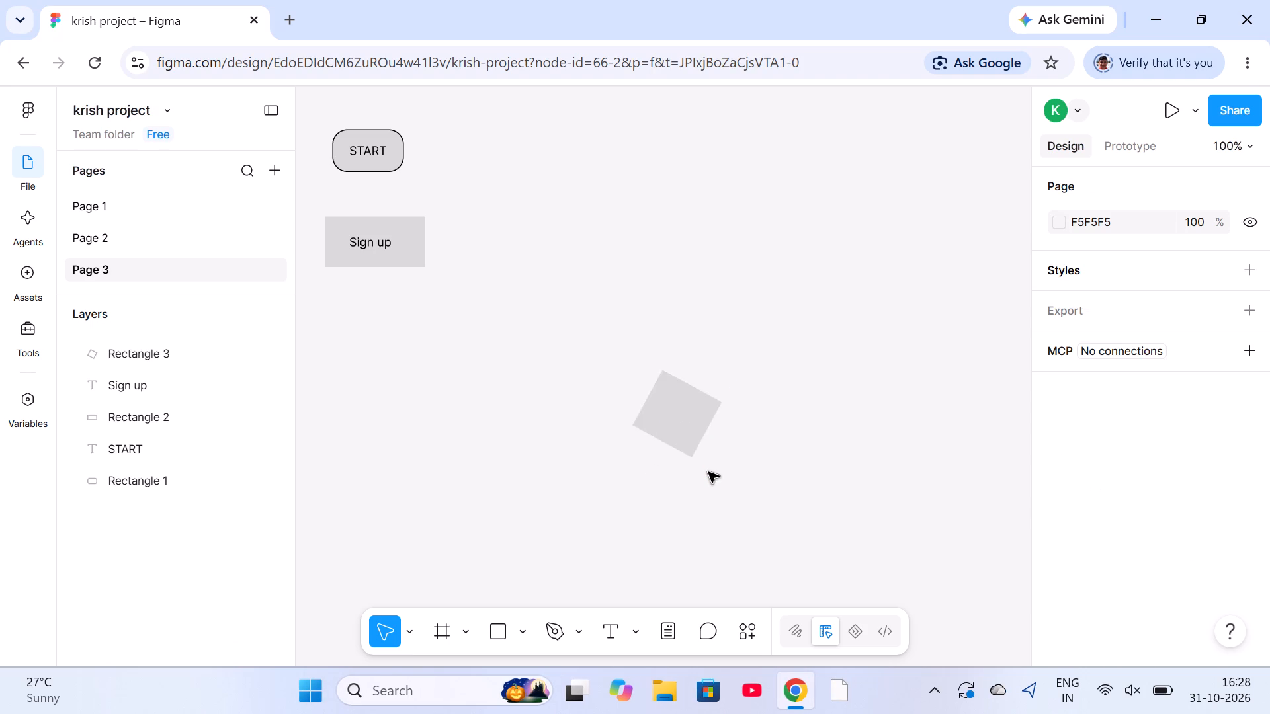
# Rotate the near-square shape further to about -135.5° so it stands as a diamond.
pyautogui.click(696, 454)
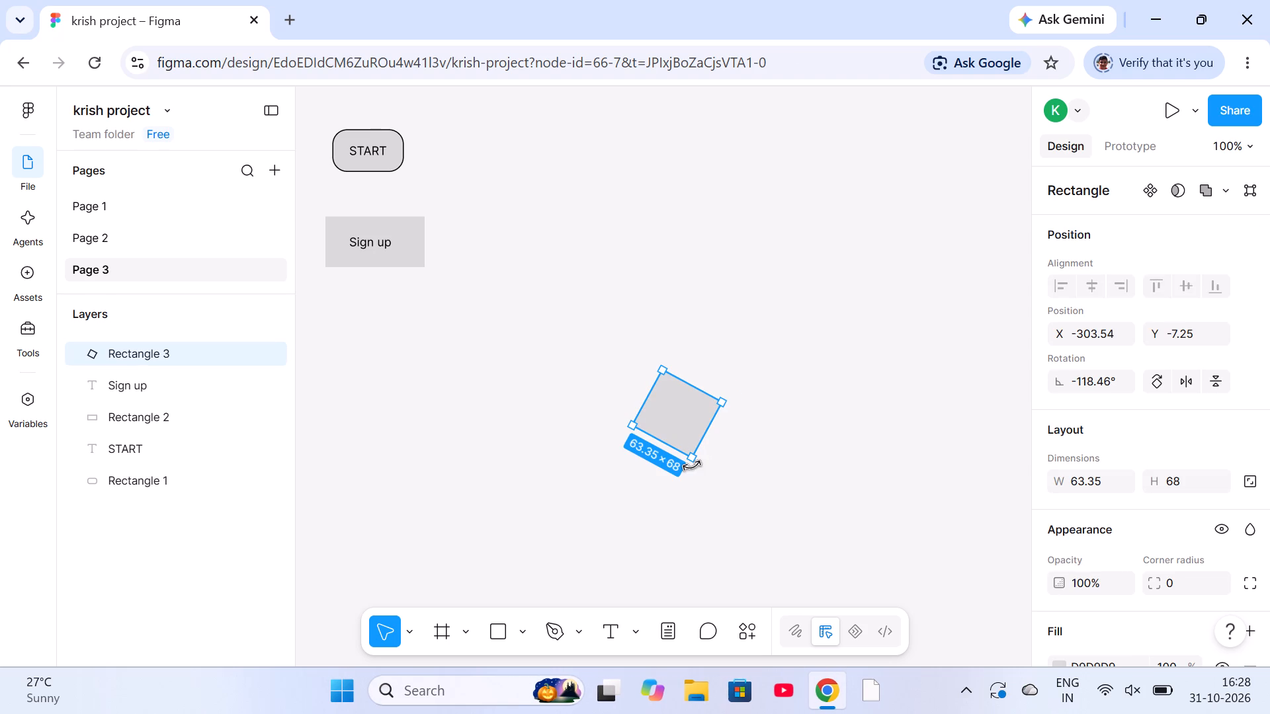
pyautogui.moveTo(692, 465); pyautogui.dragTo(685, 468)
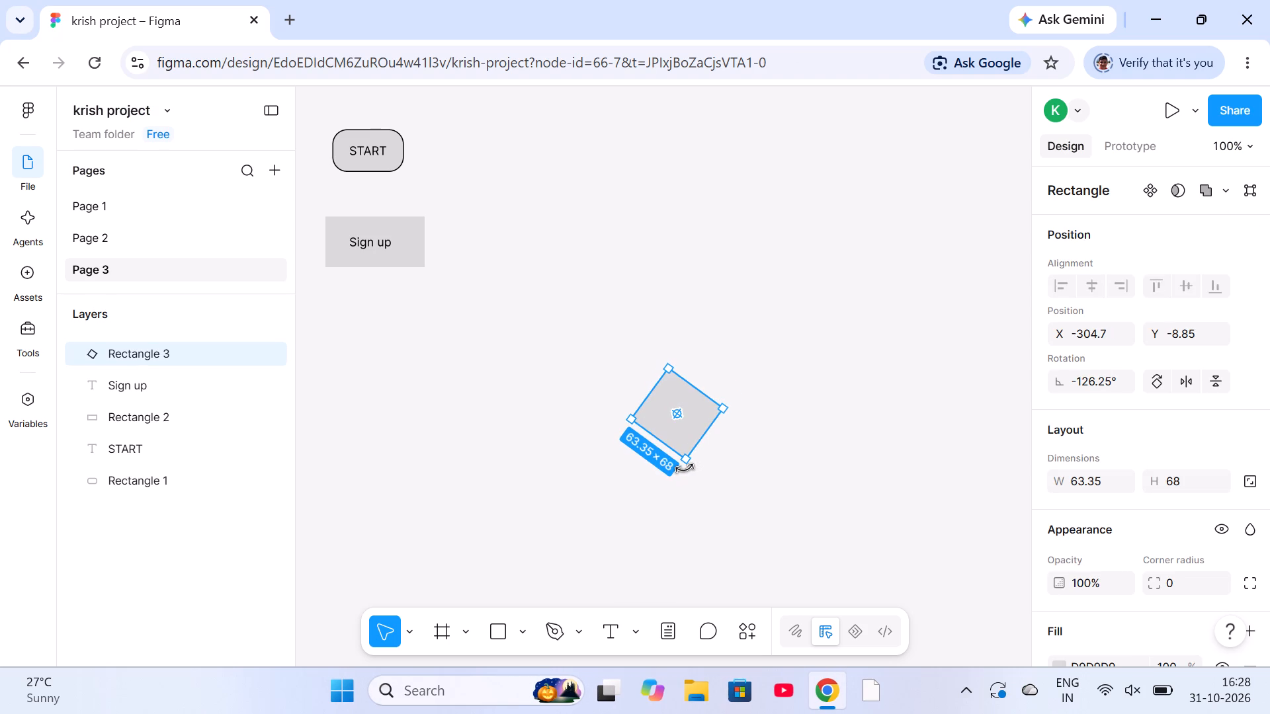
pyautogui.moveTo(685, 468); pyautogui.dragTo(675, 469)
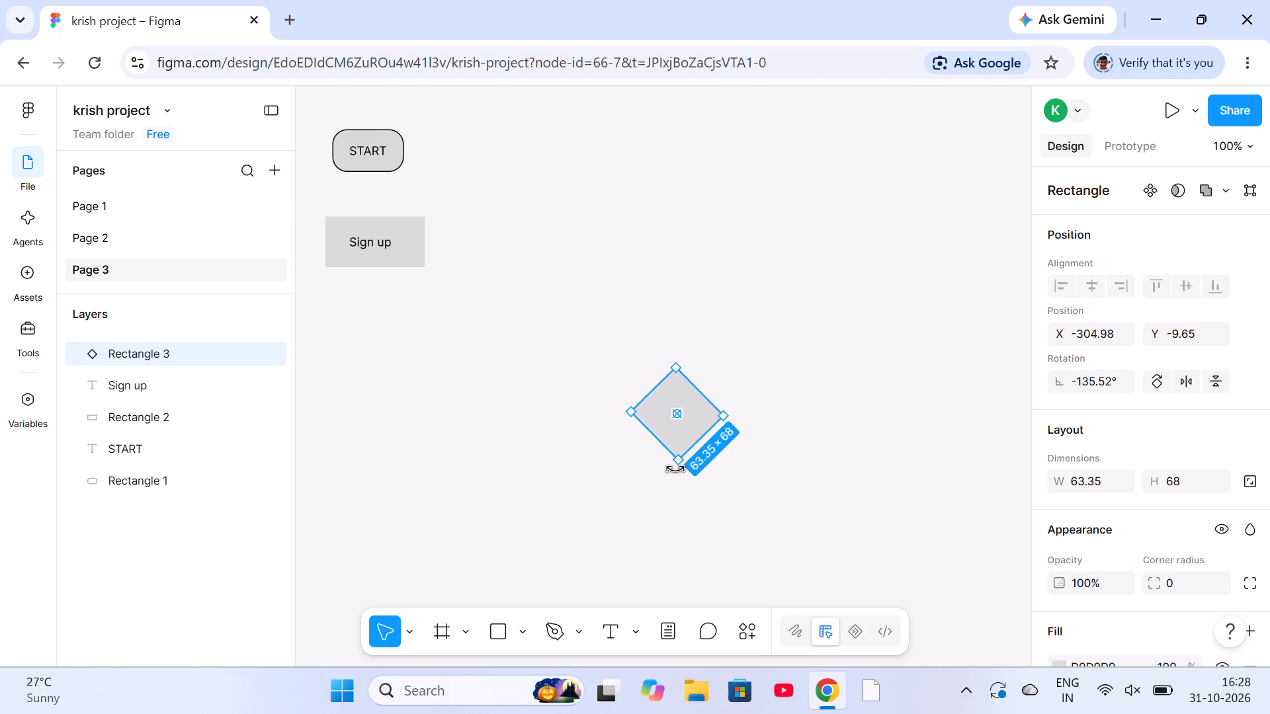
pyautogui.moveTo(675, 469); pyautogui.dragTo(676, 469)
pyautogui.click(665, 470)
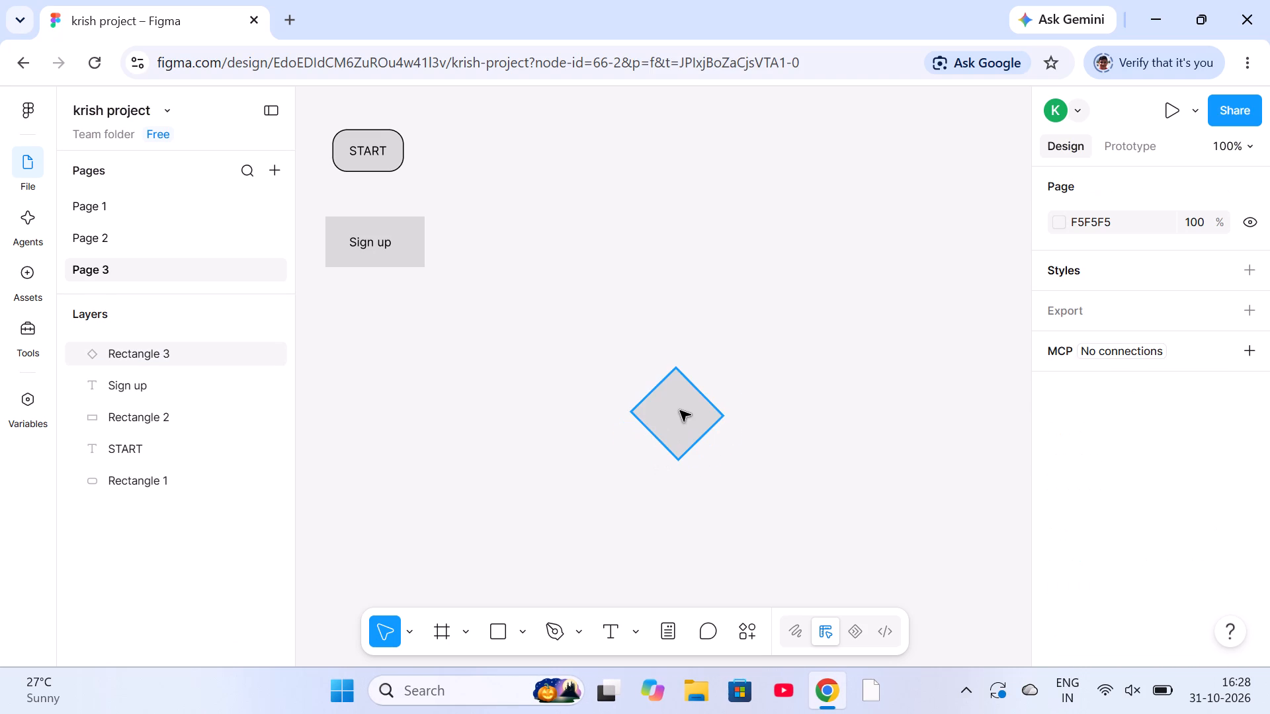
# Move the diamond beside the Sign up rectangle, level with it, to about X -461, Y -178.
pyautogui.moveTo(680, 411); pyautogui.dragTo(526, 244)
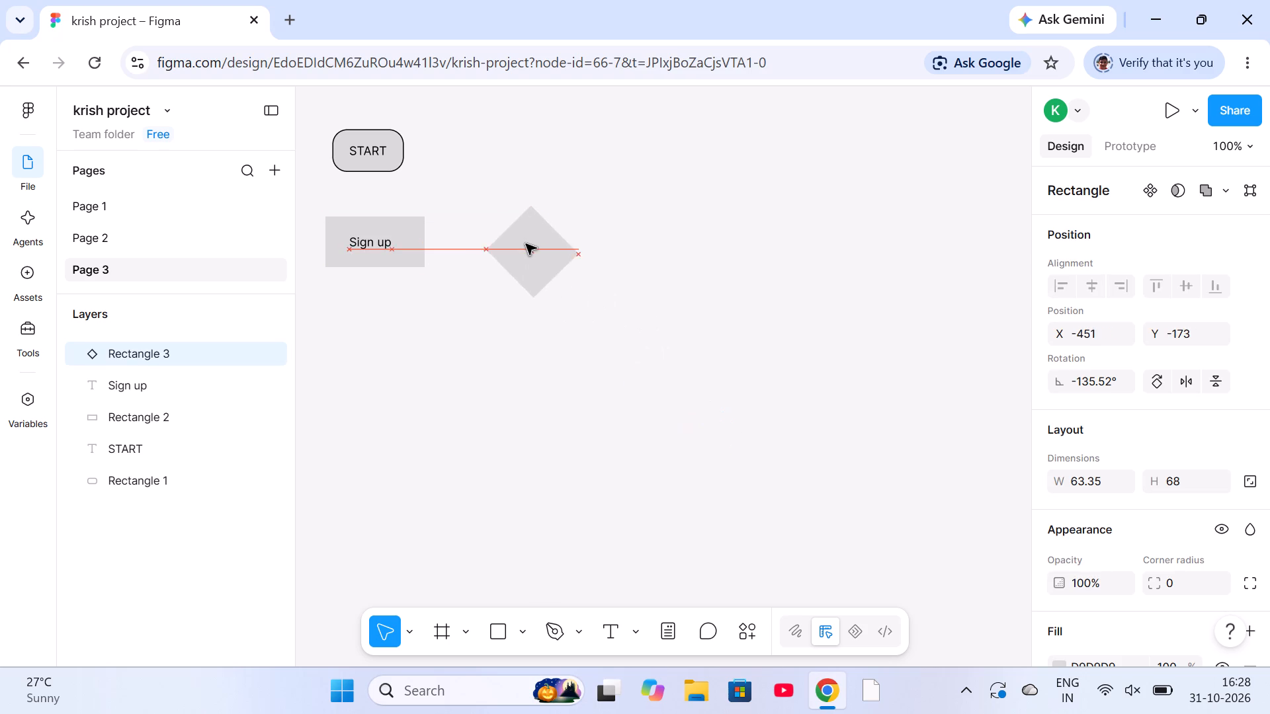
pyautogui.moveTo(526, 244); pyautogui.dragTo(525, 239)
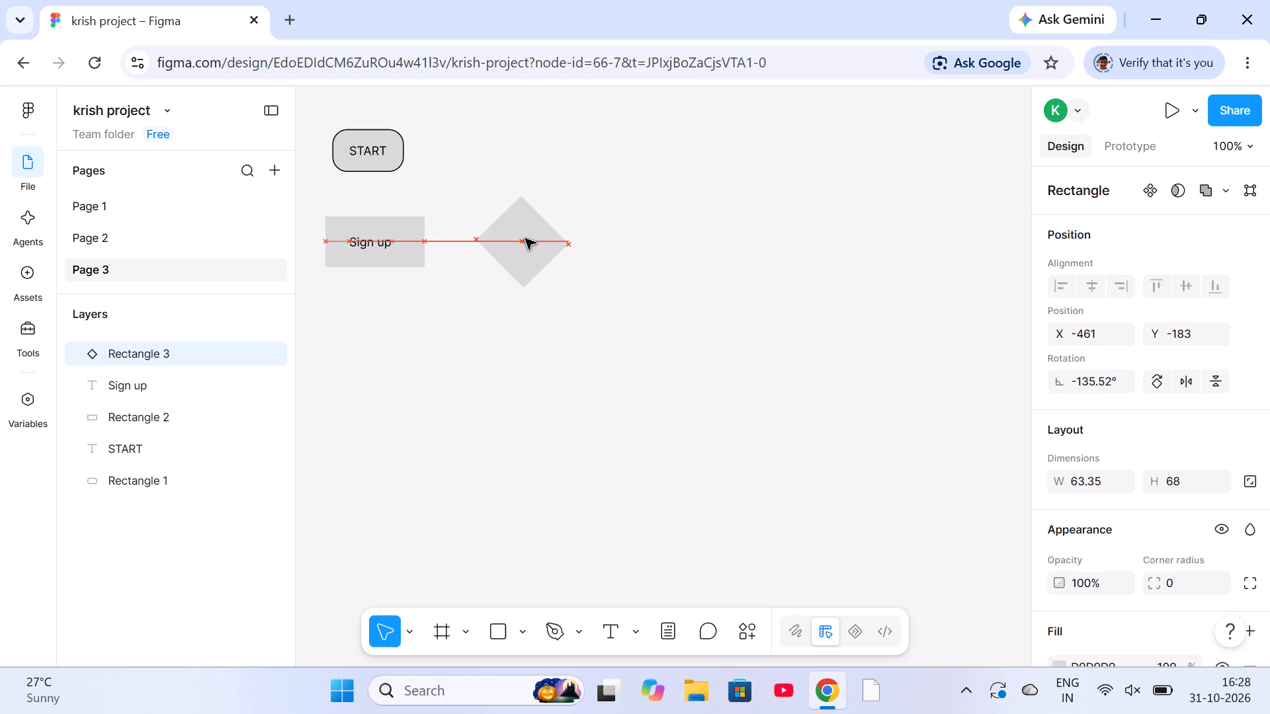
pyautogui.moveTo(525, 239); pyautogui.dragTo(525, 245)
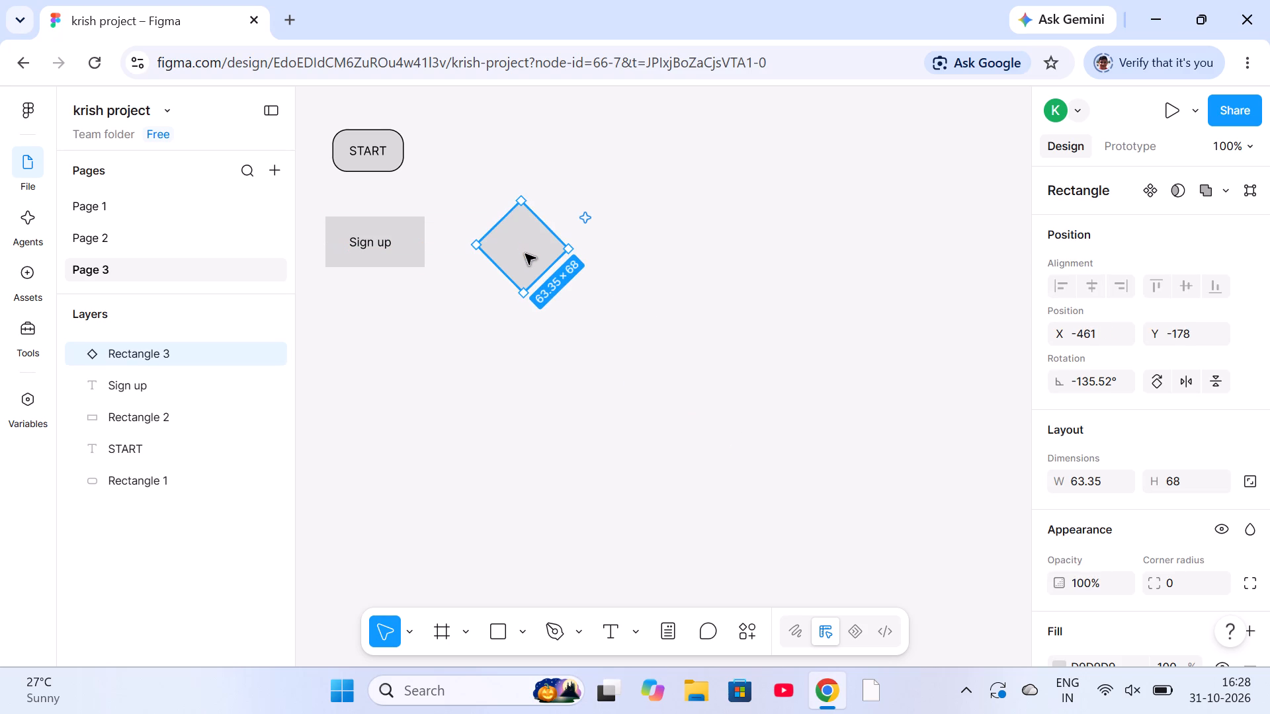
pyautogui.click(525, 254)
pyautogui.click(476, 352)
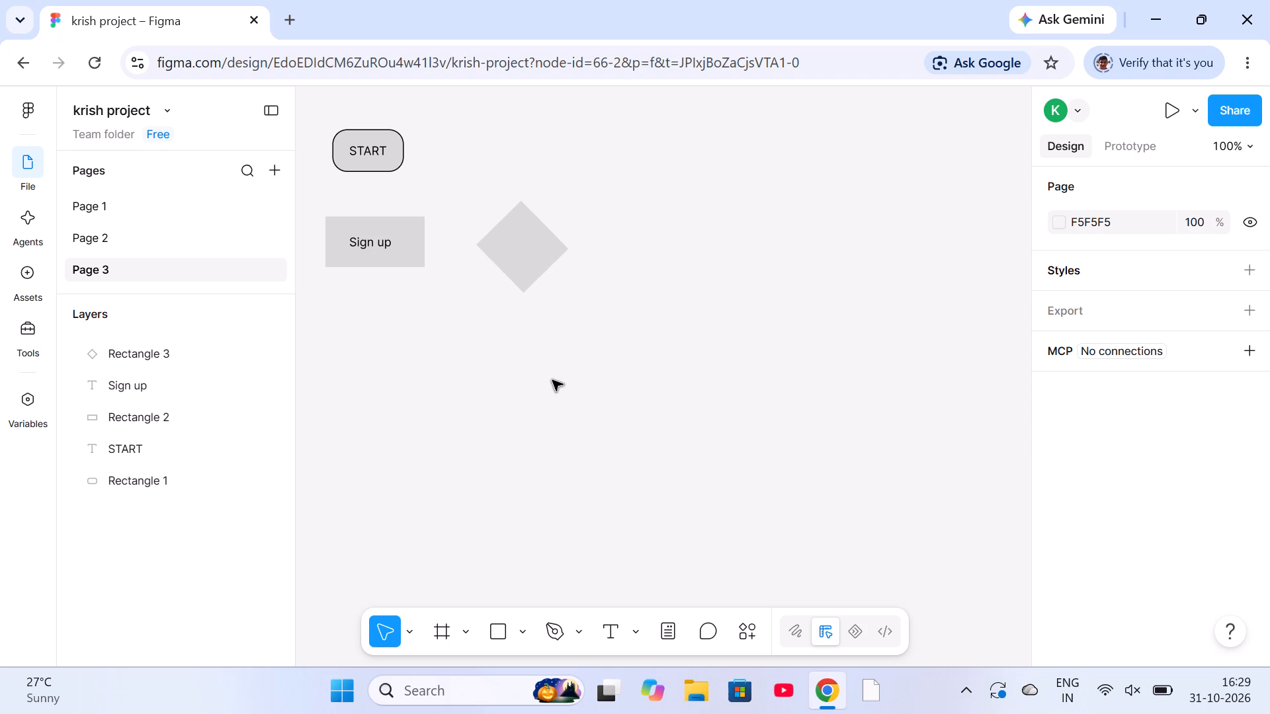
# Add the label "Already a member?" in size 10 on the diamond, with "member?" on a second line.
pyautogui.click(604, 625)
pyautogui.click(509, 244)
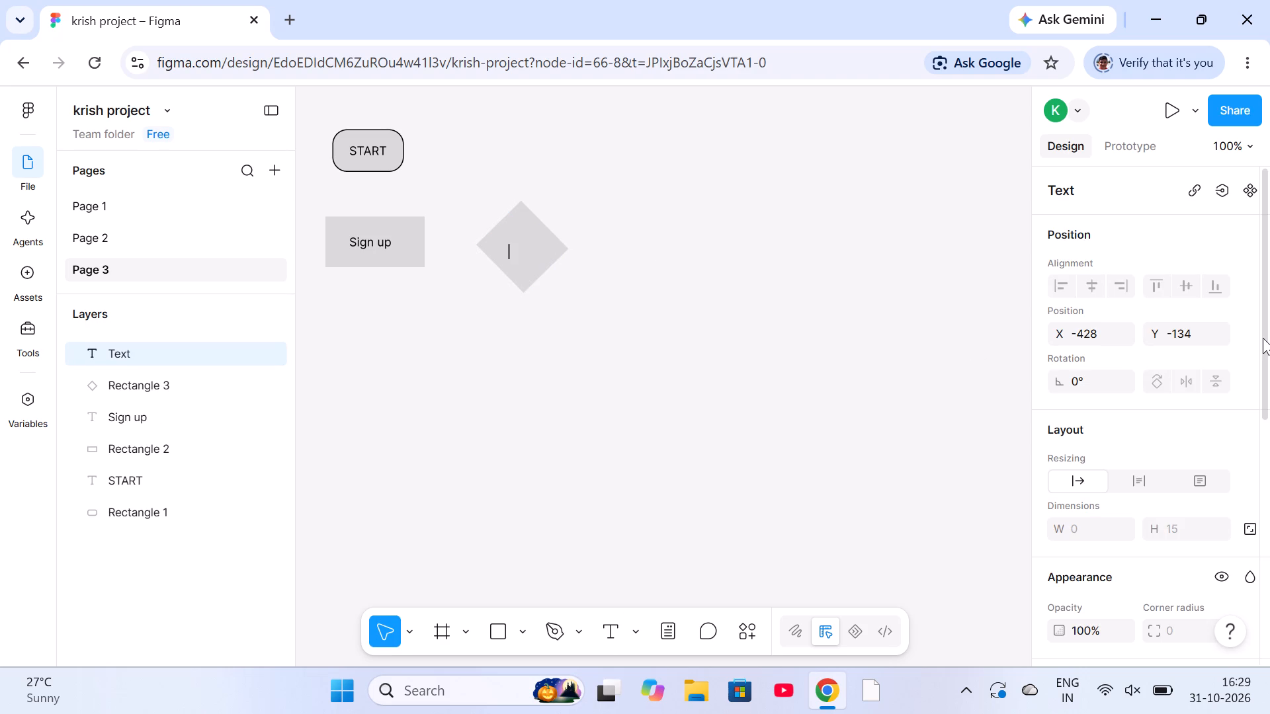
pyautogui.moveTo(1263, 338); pyautogui.dragTo(1269, 539)
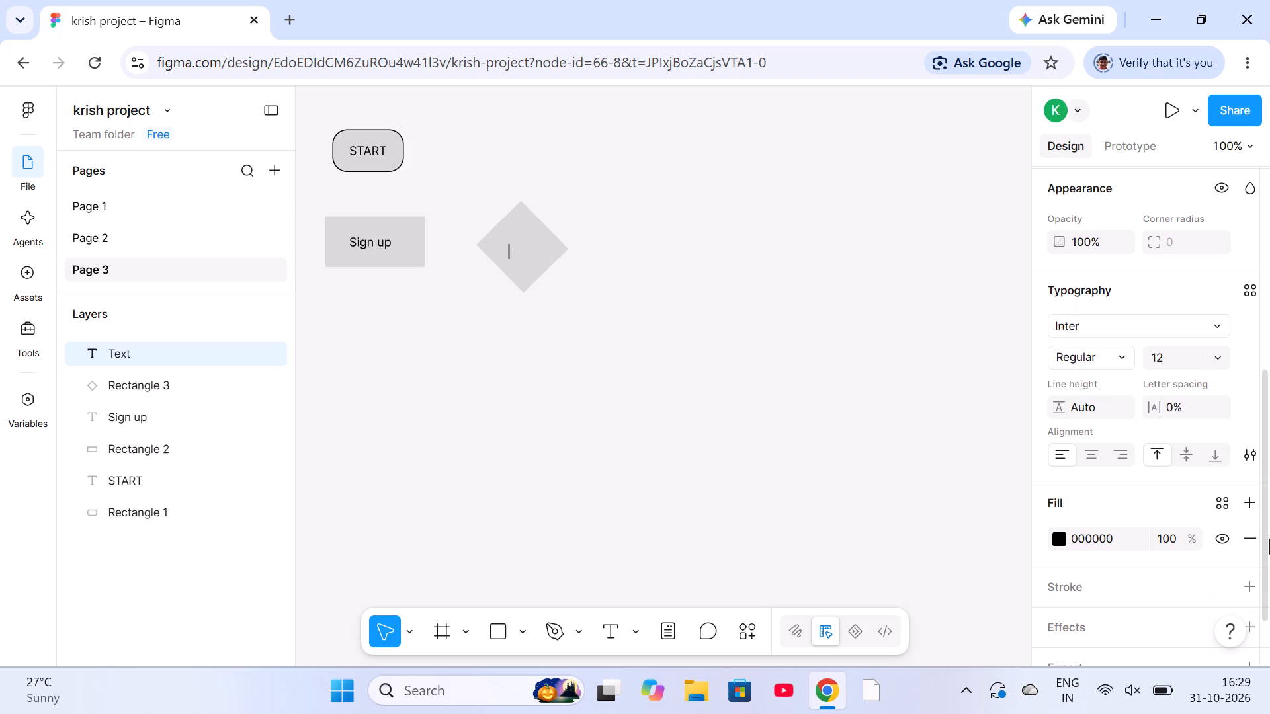
pyautogui.click(1208, 350)
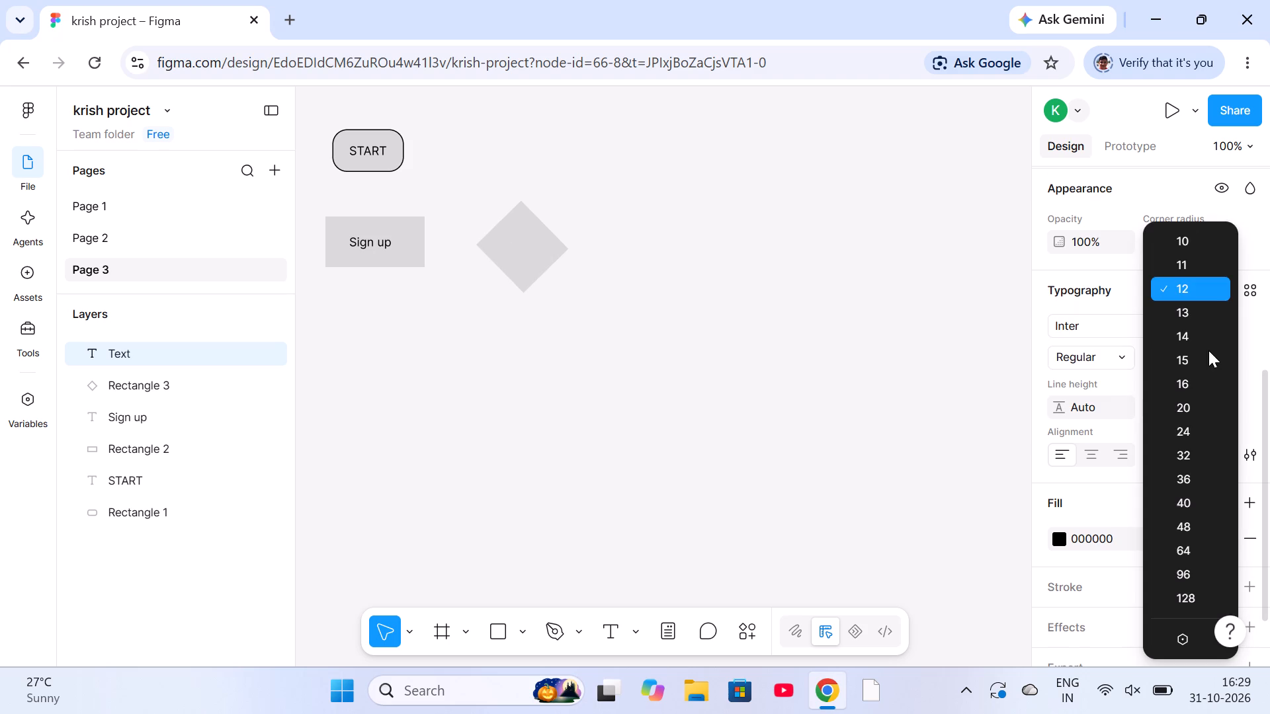
pyautogui.click(1191, 246)
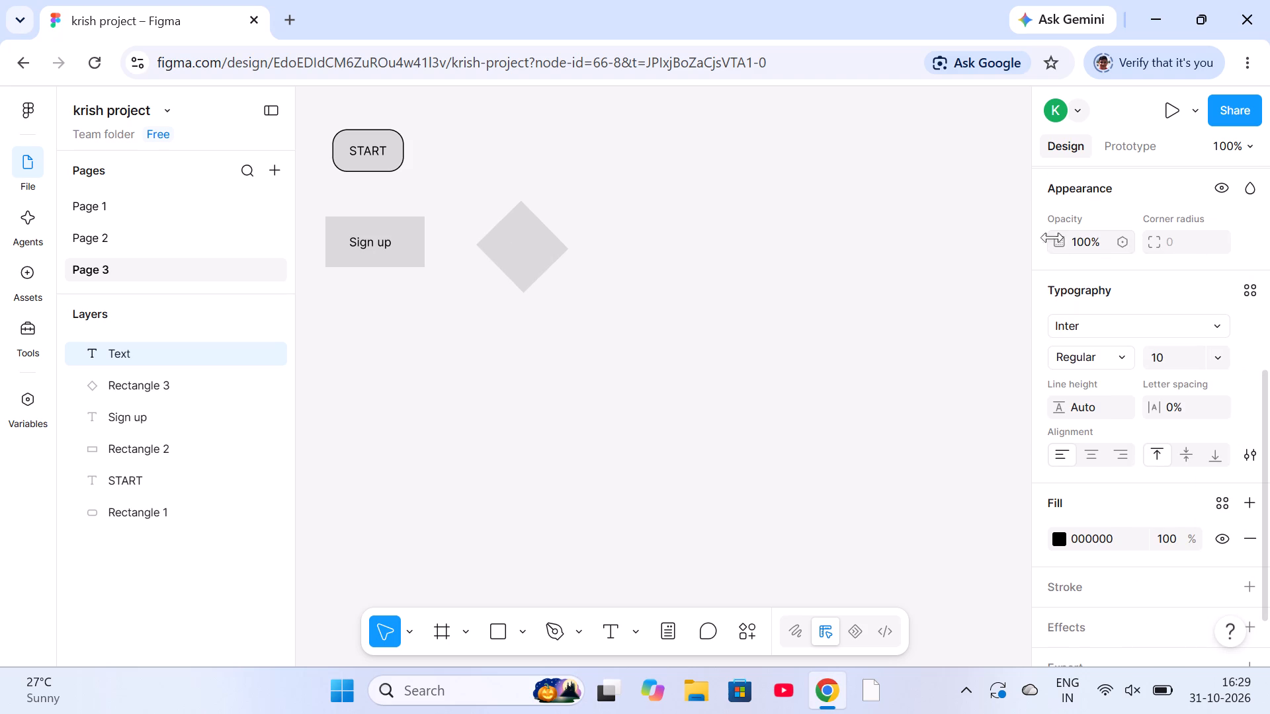
pyautogui.click(614, 631)
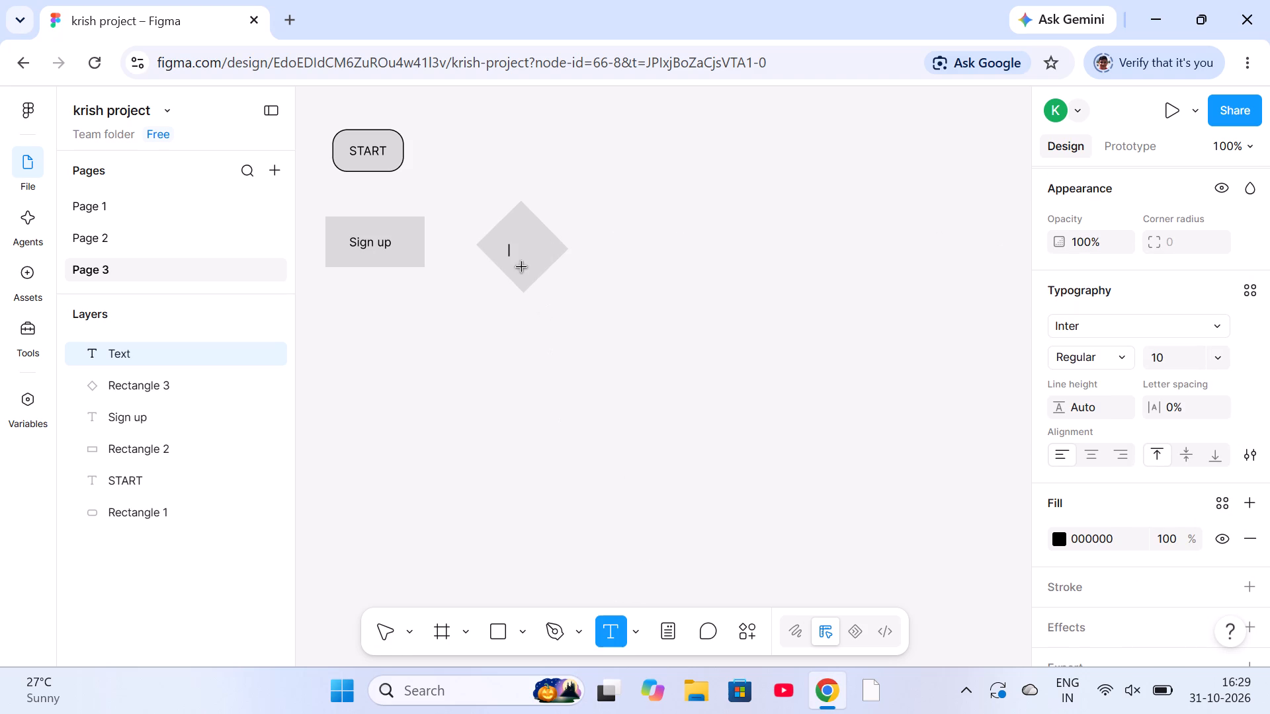
pyautogui.press('a')
pyautogui.write('lready')
pyautogui.press('space')
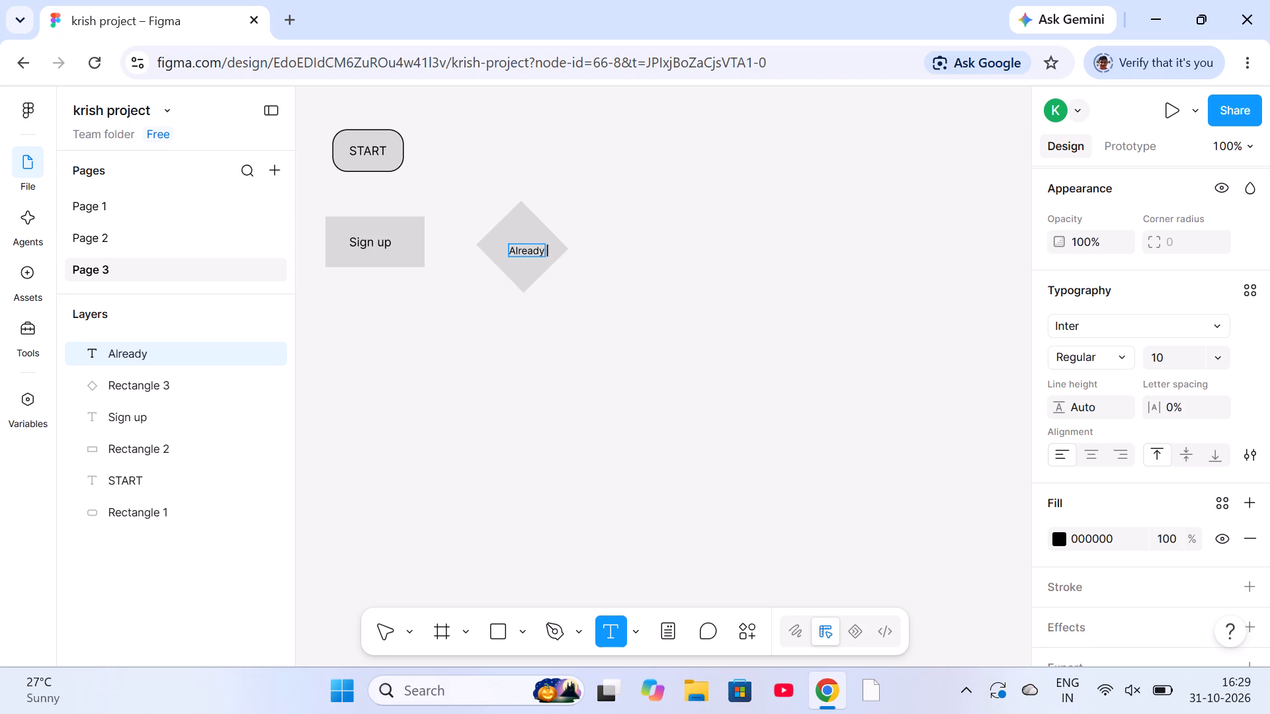
pyautogui.press('a')
pyautogui.press('Return')
pyautogui.write('meme')
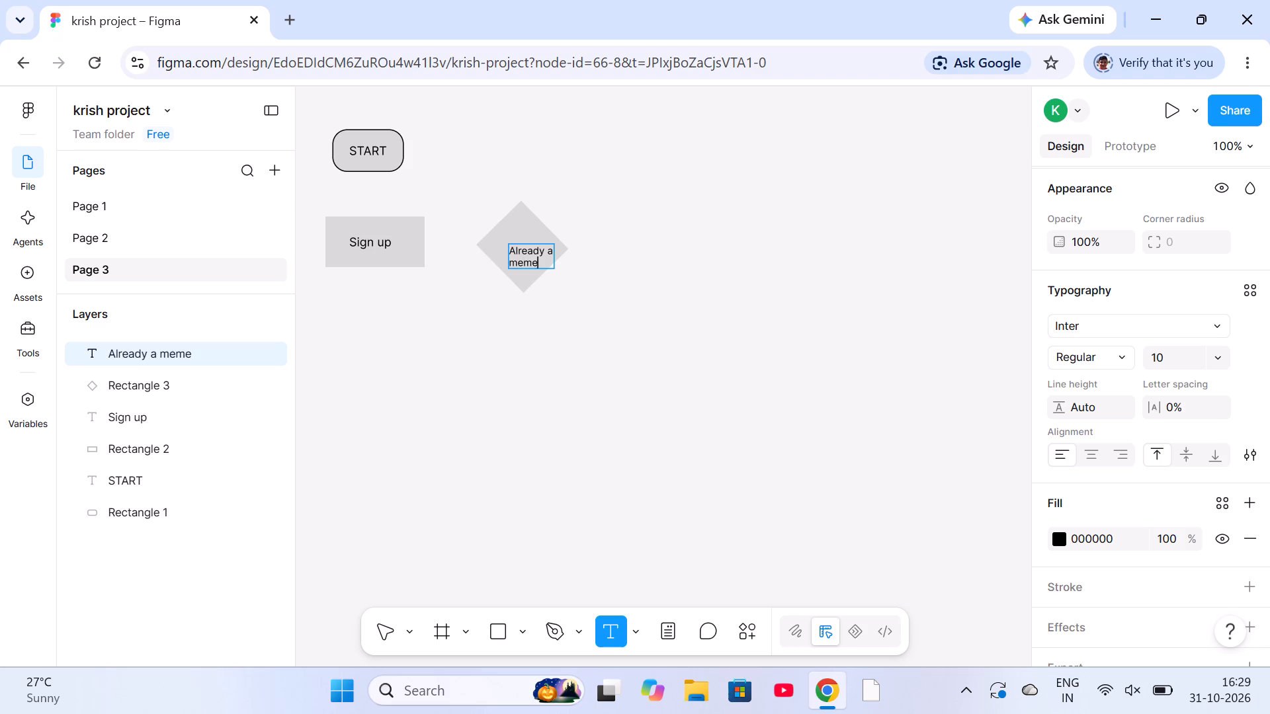
pyautogui.press('BackSpace')
pyautogui.write('ber')
pyautogui.hotkey('shift', '?')
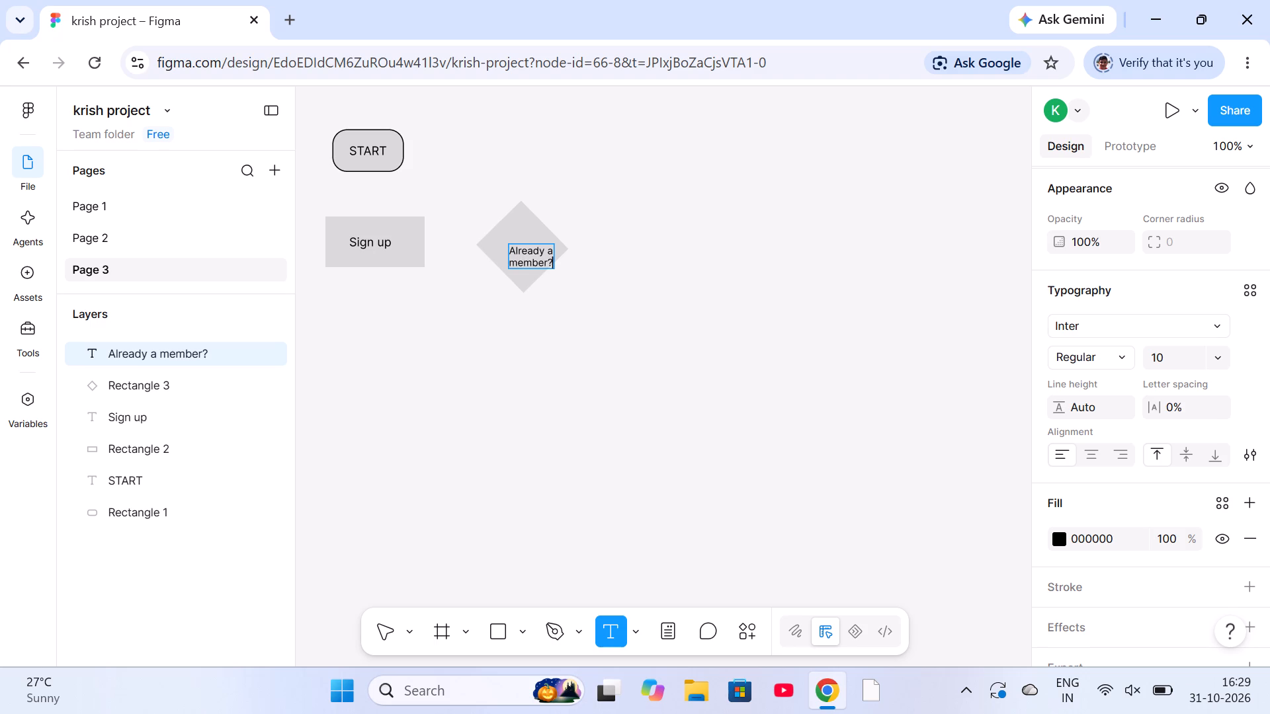
pyautogui.click(522, 267)
pyautogui.click(601, 279)
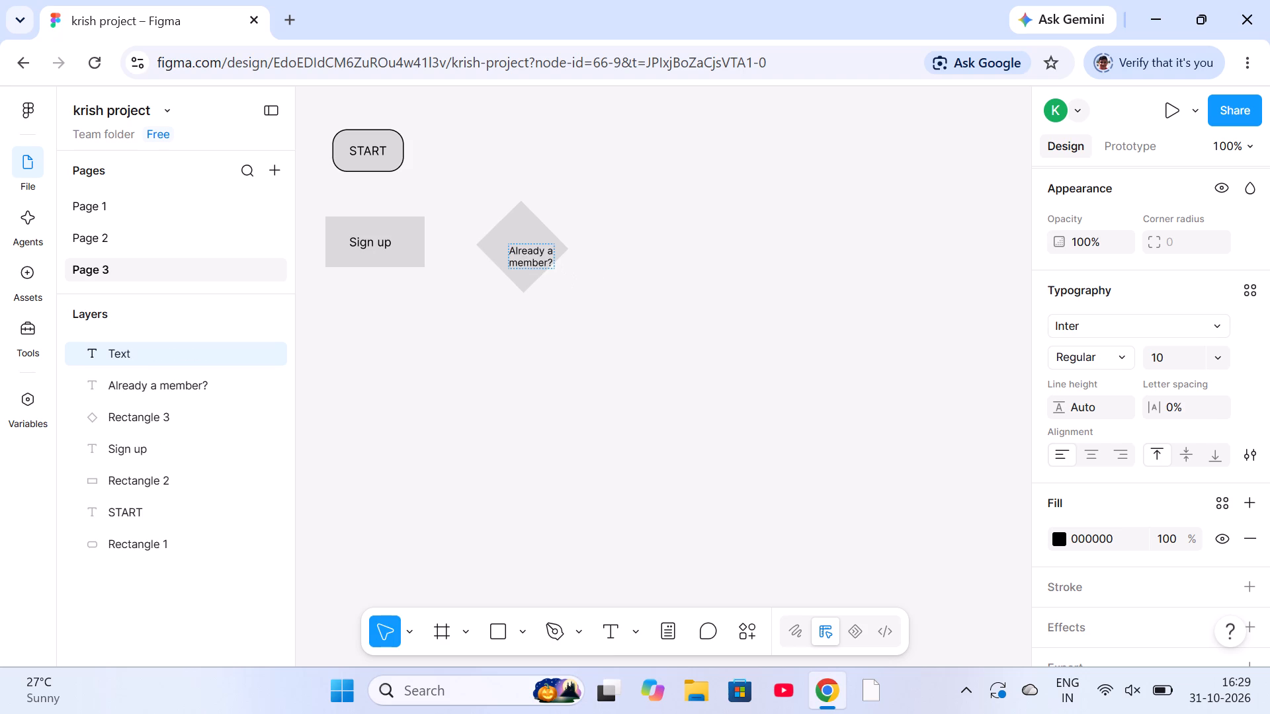
pyautogui.click(577, 259)
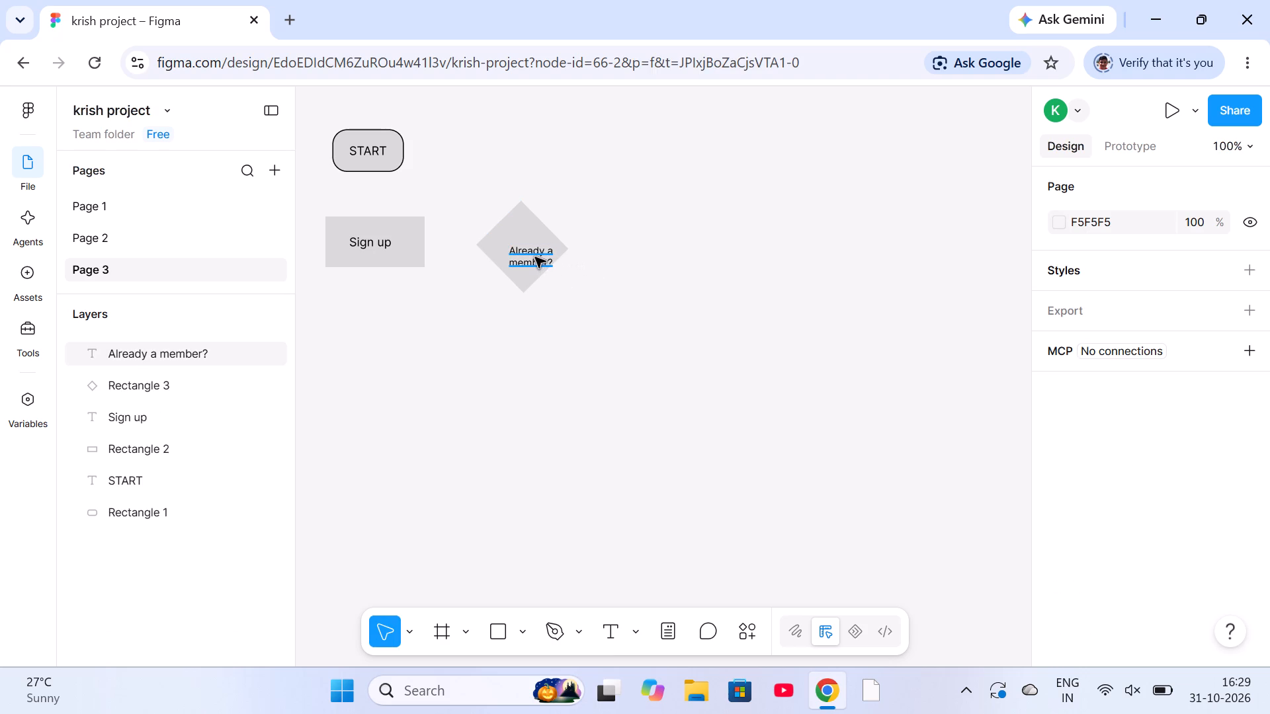
# Centre the "Already a member?" label inside the diamond, at about X -437, Y -144.
pyautogui.moveTo(535, 257); pyautogui.dragTo(521, 244)
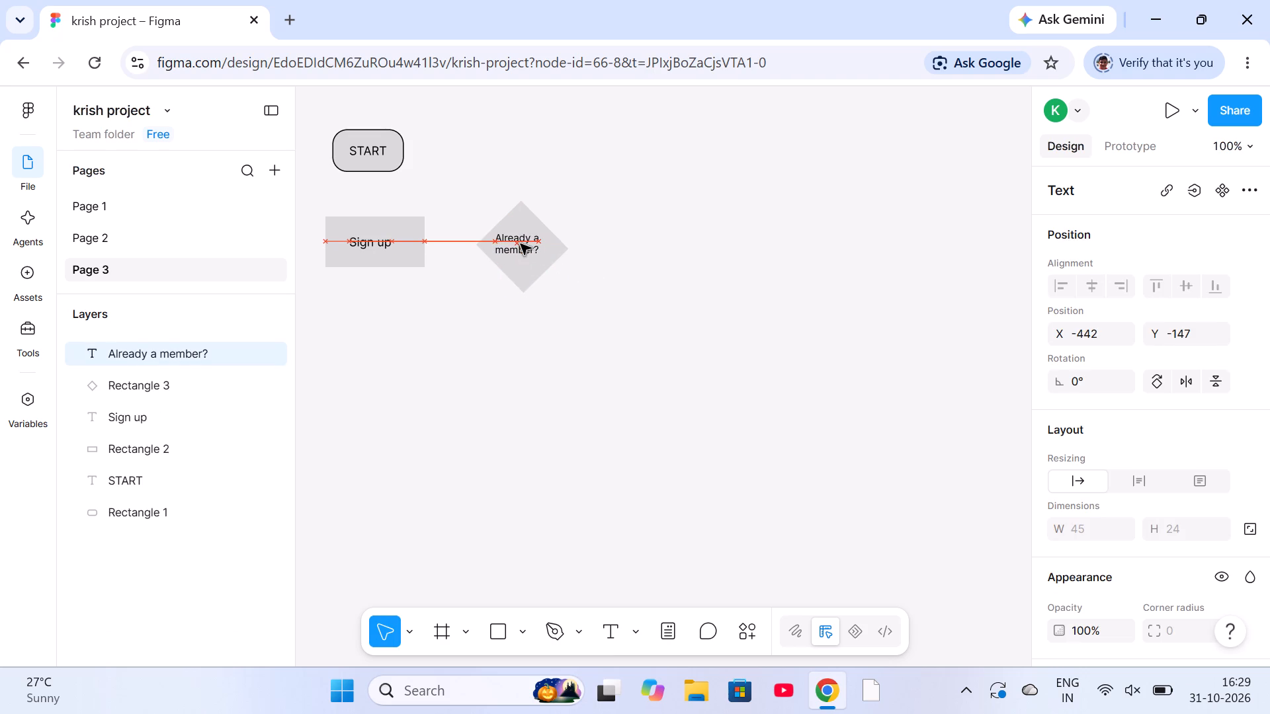
pyautogui.moveTo(521, 244); pyautogui.dragTo(526, 247)
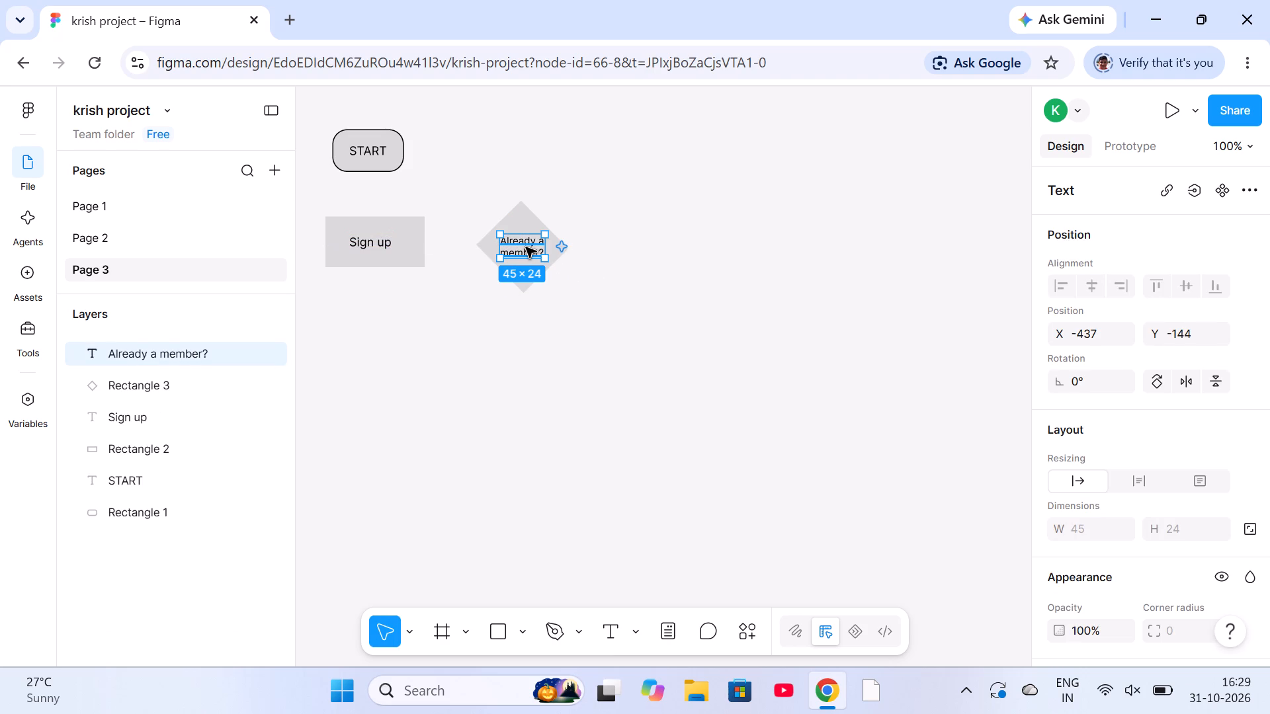
pyautogui.click(526, 247)
pyautogui.click(468, 338)
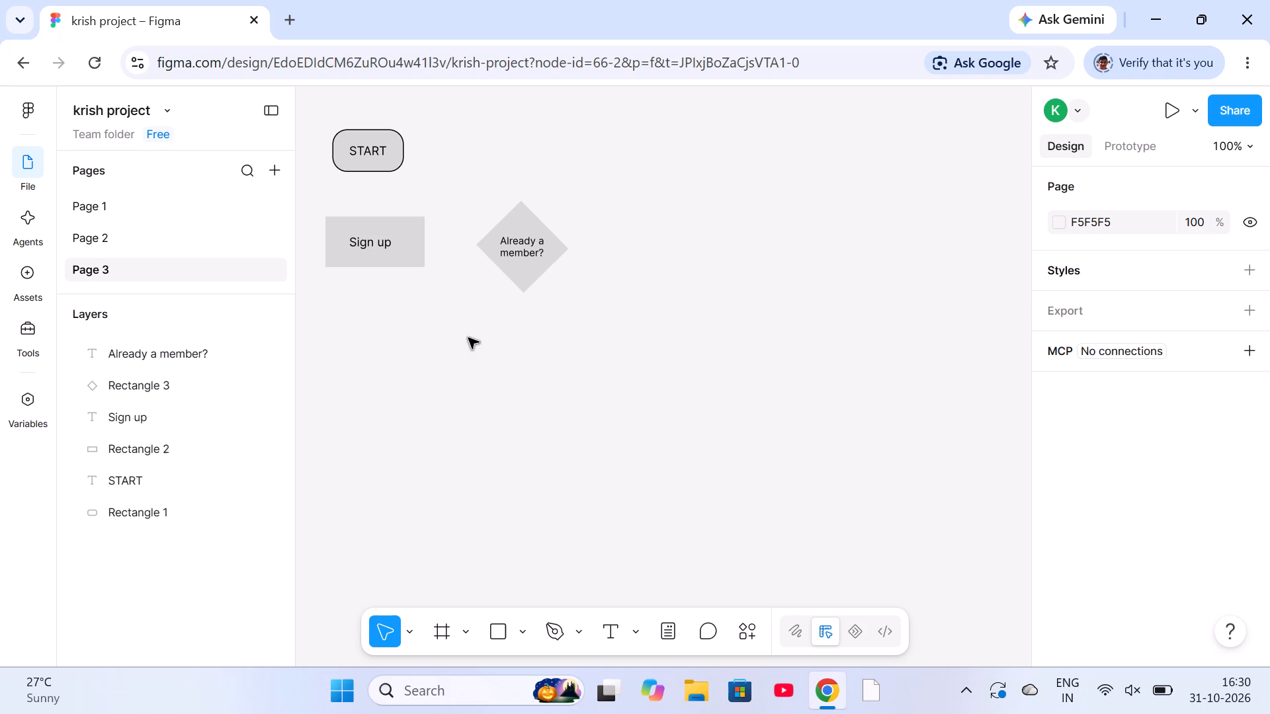
# Draw a rectangle about 86 × 44 above the diamond, beside the START box.
pyautogui.click(503, 629)
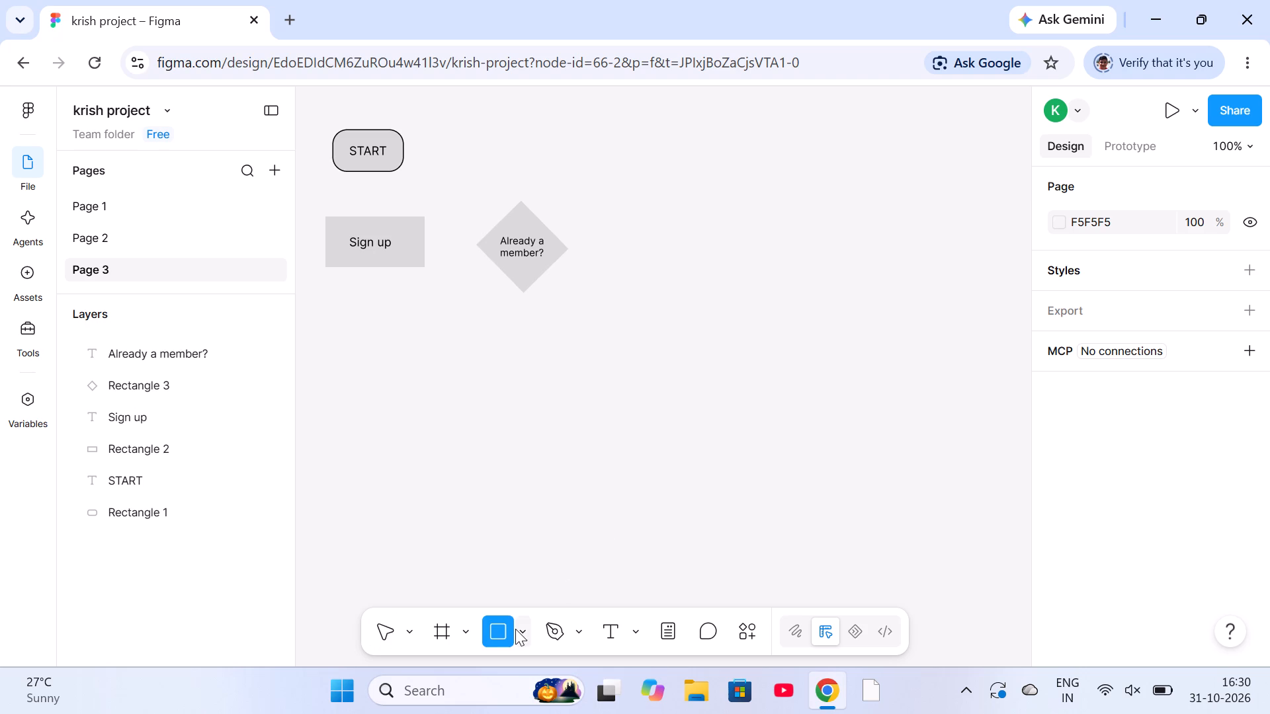
pyautogui.click(515, 629)
pyautogui.click(585, 450)
pyautogui.click(494, 122)
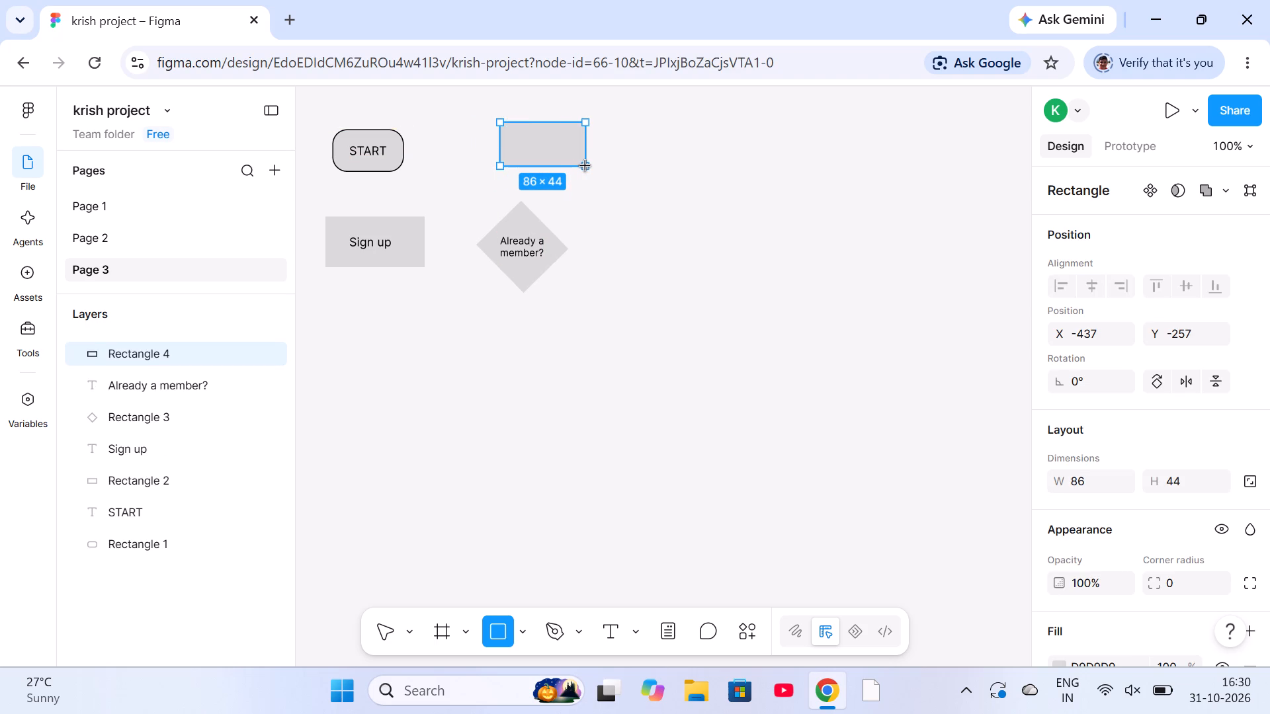
pyautogui.click(585, 166)
pyautogui.click(612, 176)
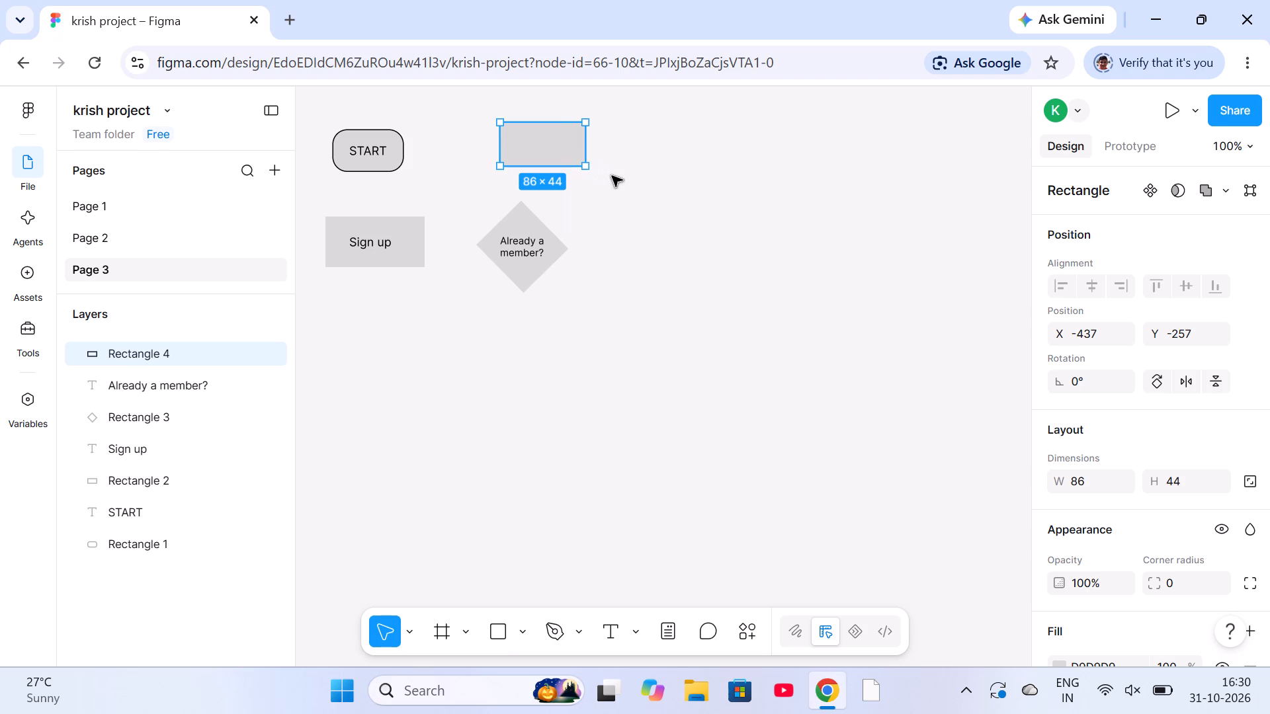
# Move the new rectangle level with the START box, to about X -471, Y -251.
pyautogui.moveTo(542, 142); pyautogui.dragTo(519, 142)
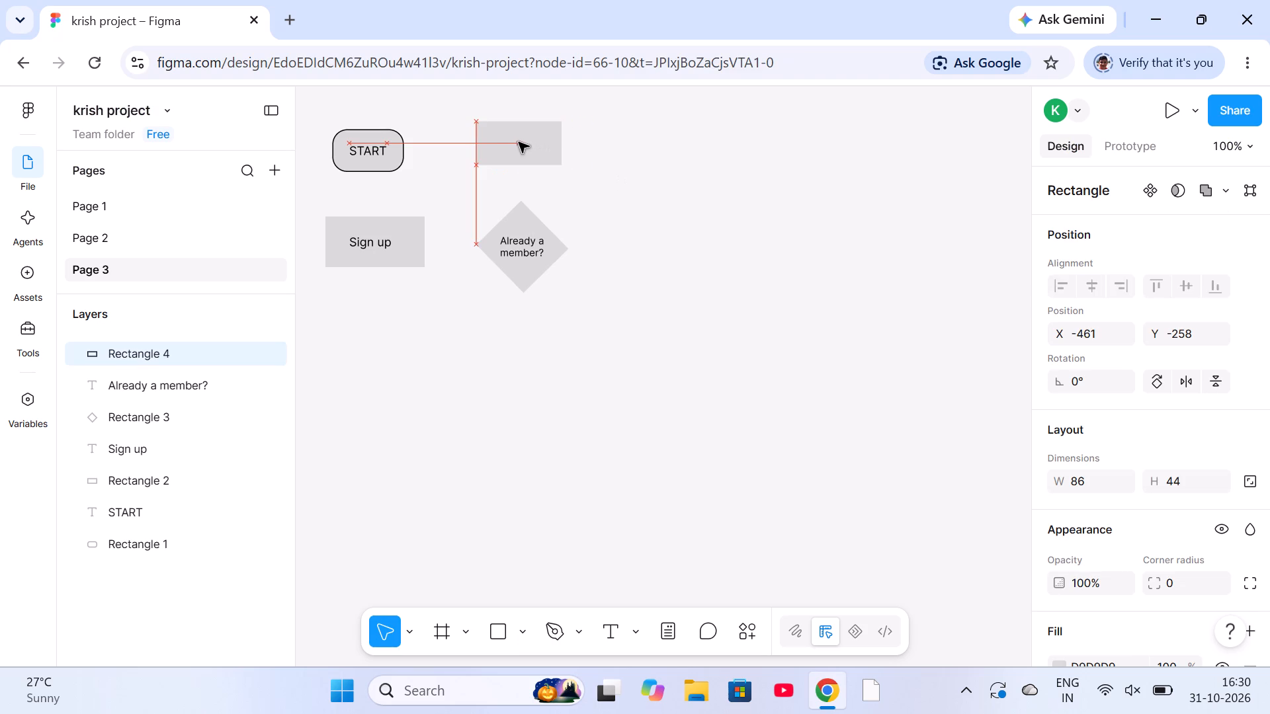
pyautogui.moveTo(519, 142); pyautogui.dragTo(509, 145)
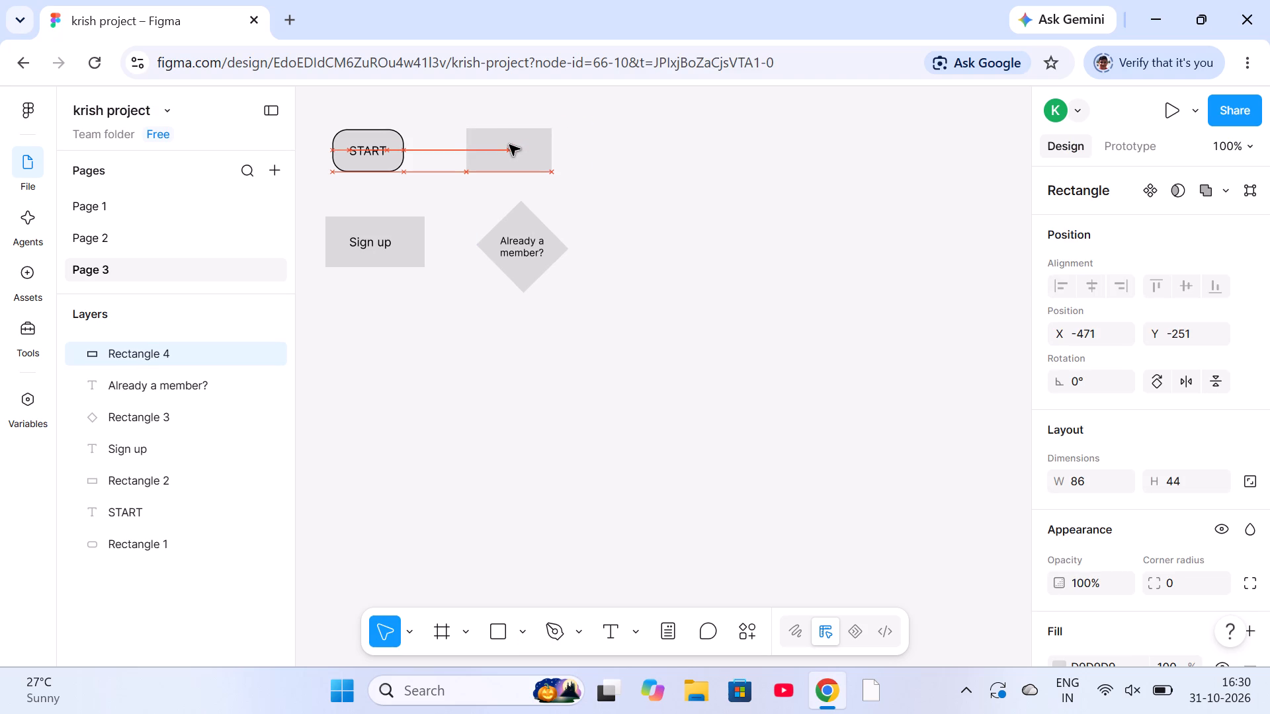
pyautogui.moveTo(509, 145); pyautogui.dragTo(509, 147)
pyautogui.click(509, 147)
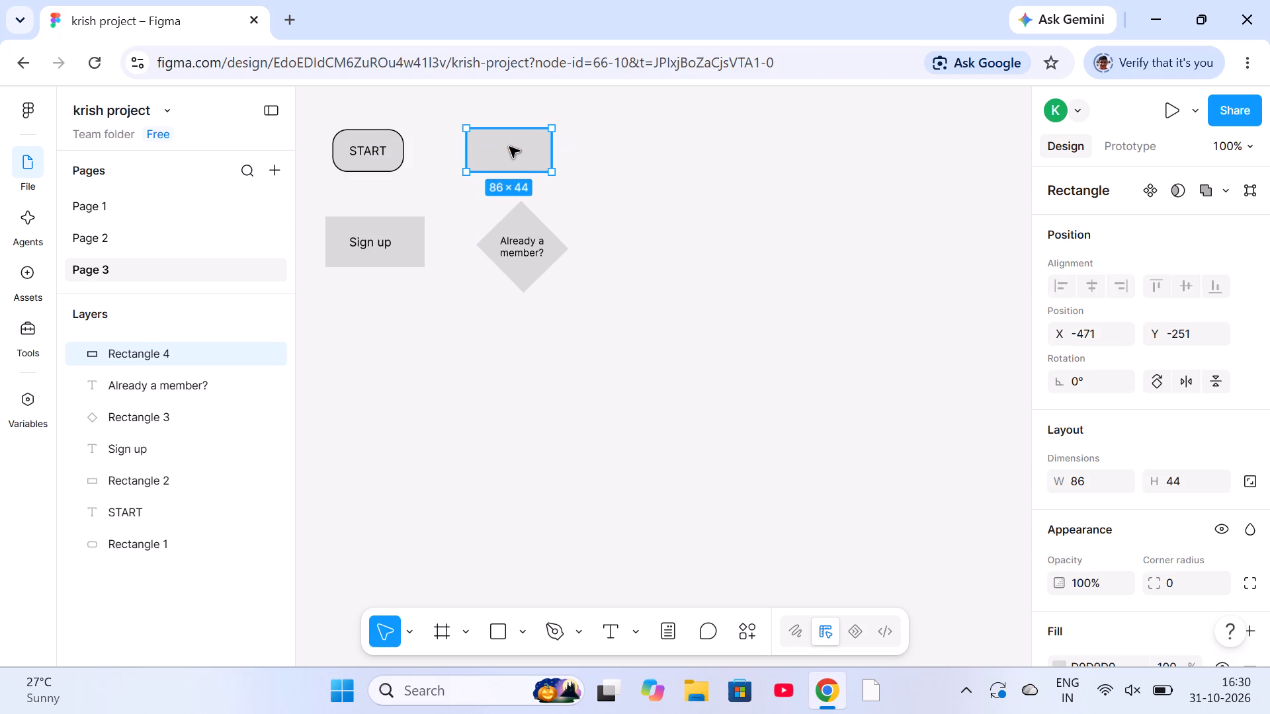
pyautogui.click(650, 175)
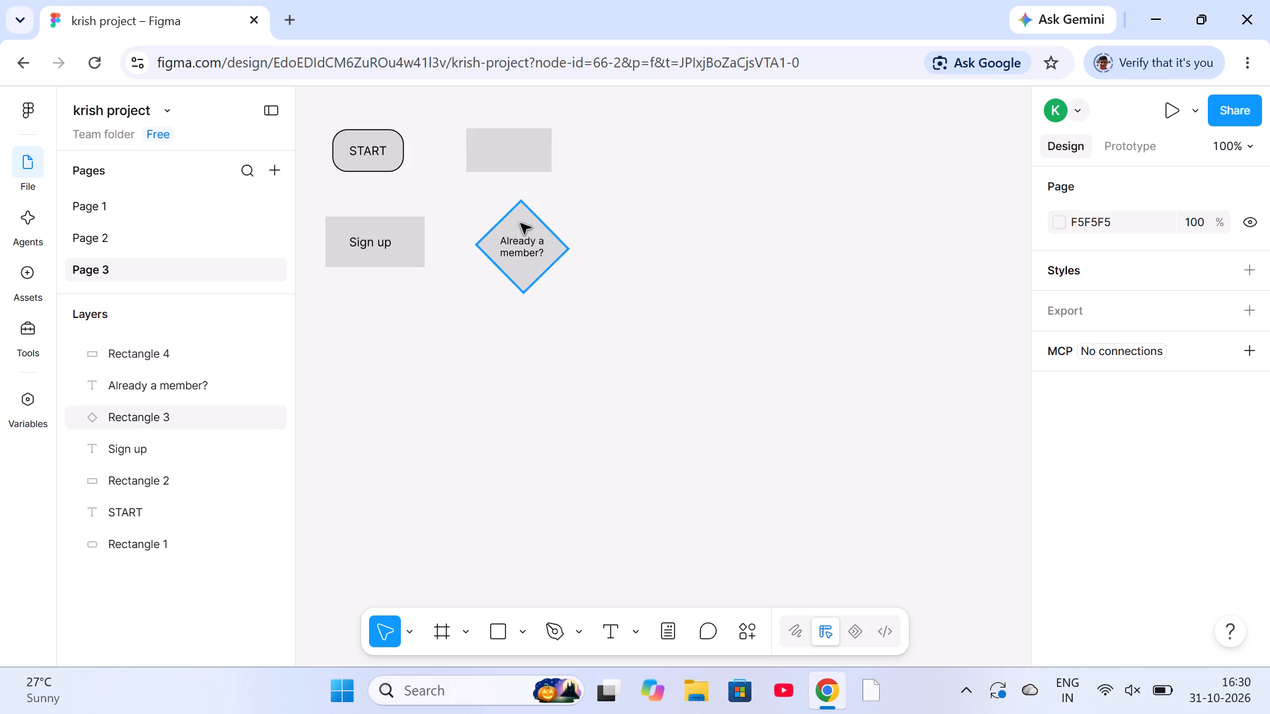
# Reposition the diamond around its label, below the blank rectangle, to about X -463, Y -173.
pyautogui.moveTo(521, 223); pyautogui.dragTo(511, 223)
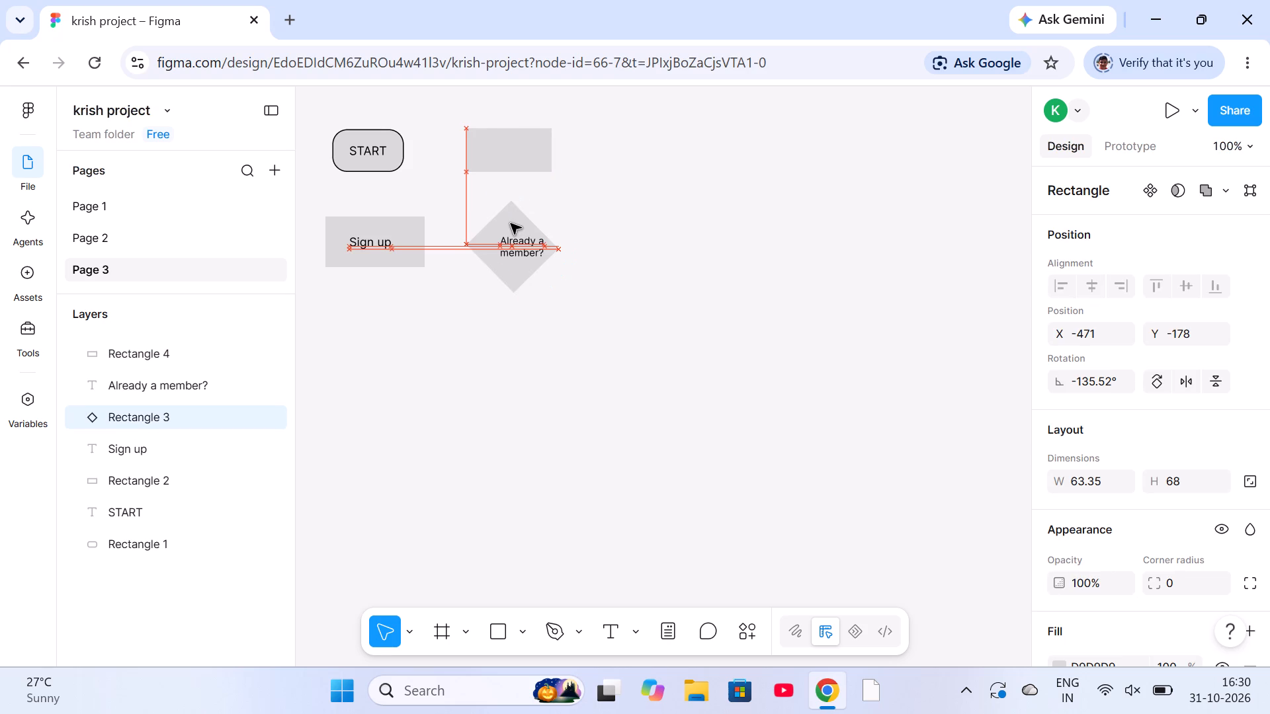
pyautogui.moveTo(511, 223); pyautogui.dragTo(511, 224)
pyautogui.click(524, 245)
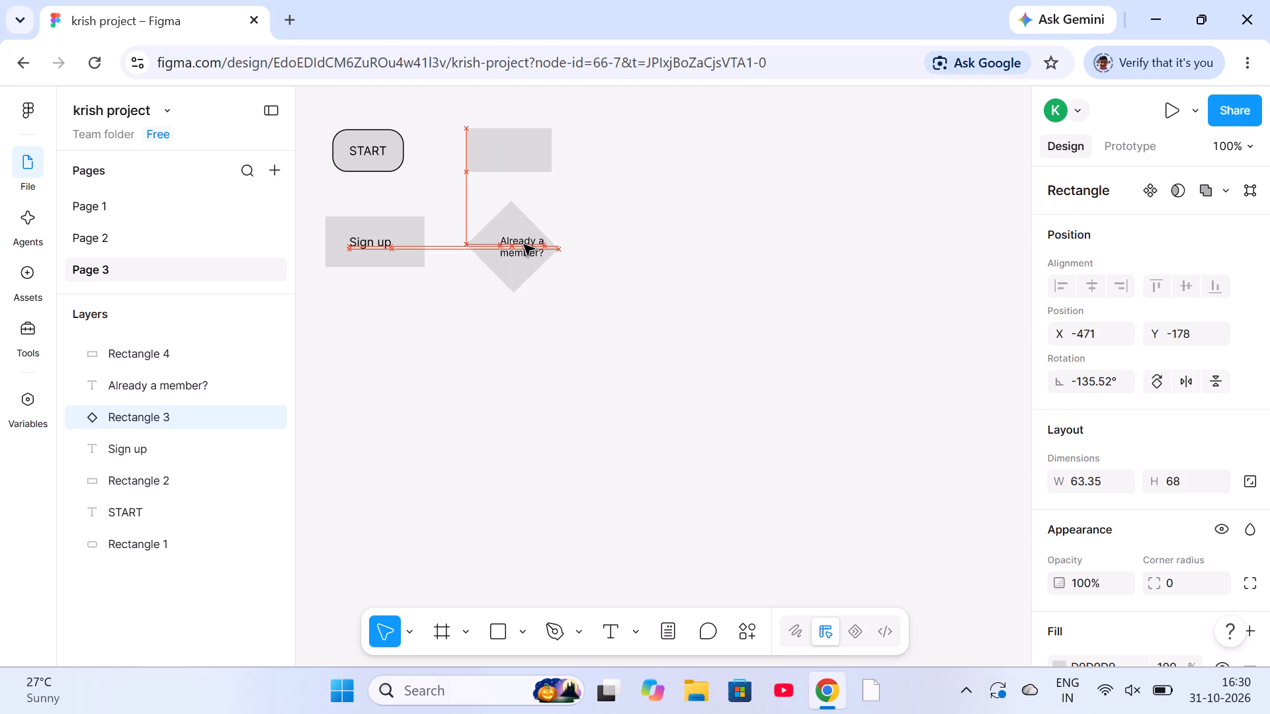
pyautogui.click(524, 245)
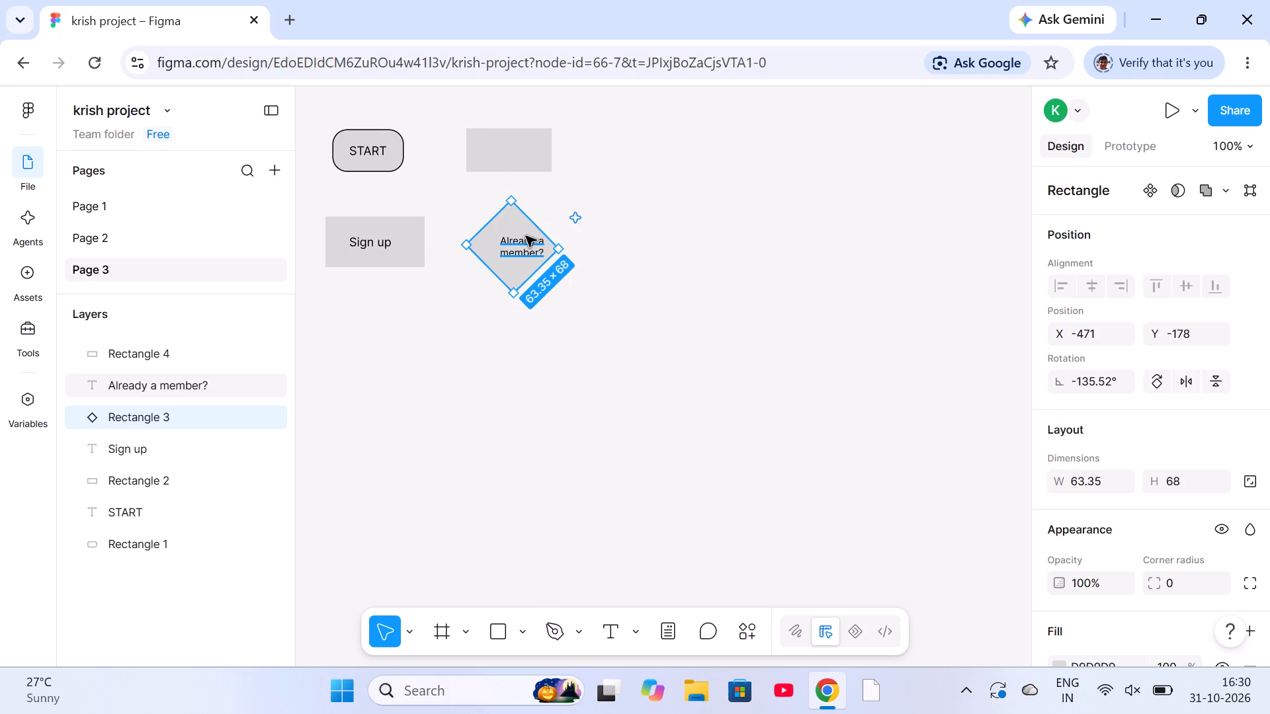
pyautogui.click(525, 245)
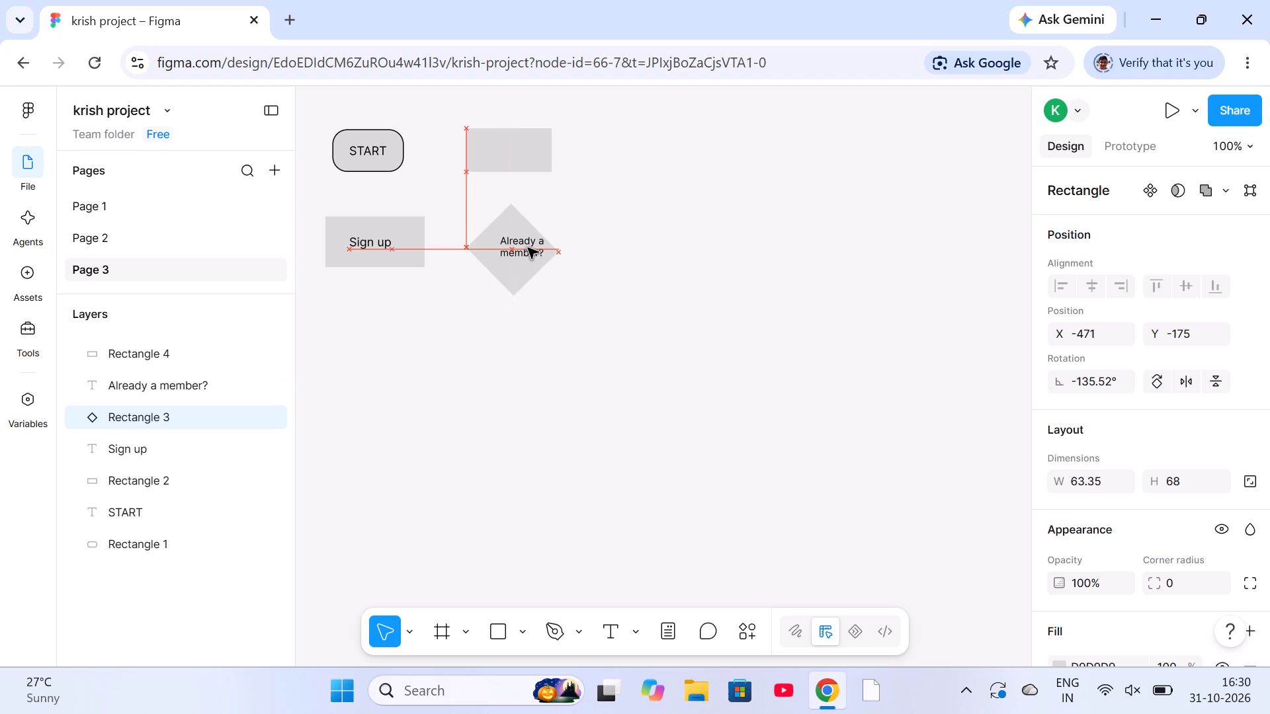
pyautogui.click(528, 248)
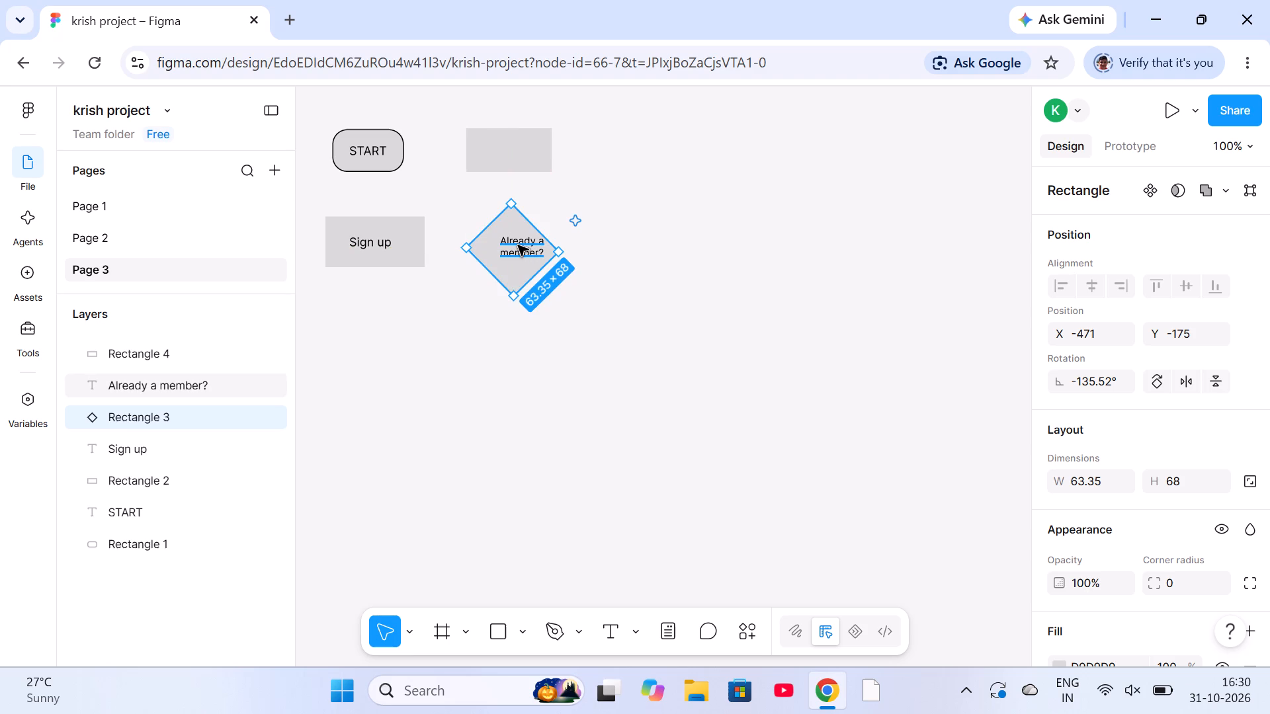
pyautogui.click(518, 245)
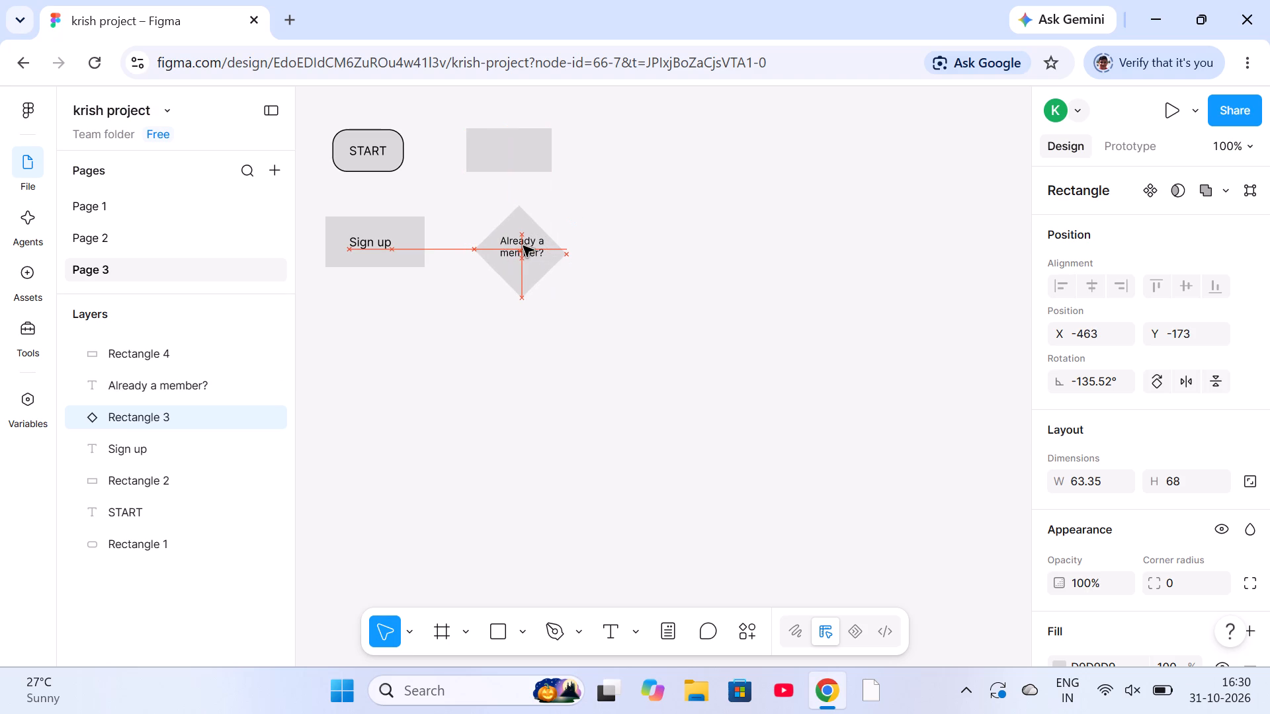
pyautogui.click(523, 246)
pyautogui.click(446, 300)
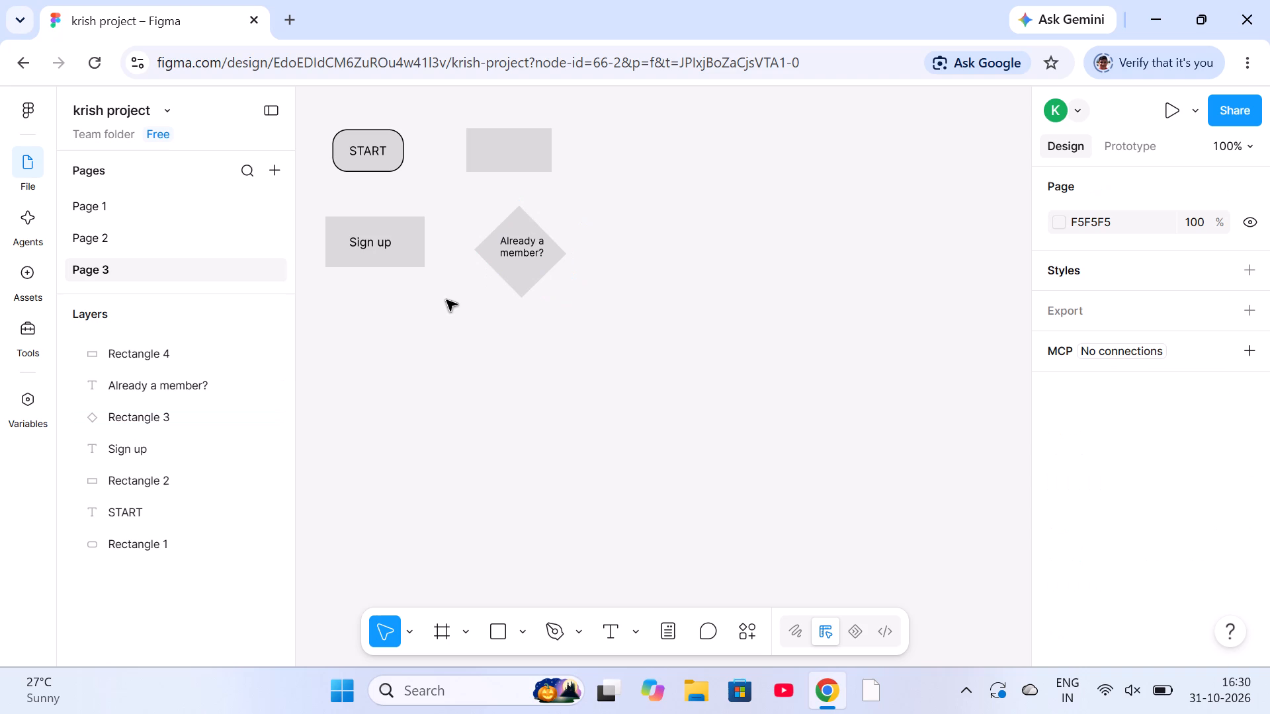
# Label the blank rectangle beside the START box "Want to Register?" on two lines, centred inside it.
pyautogui.click(492, 145)
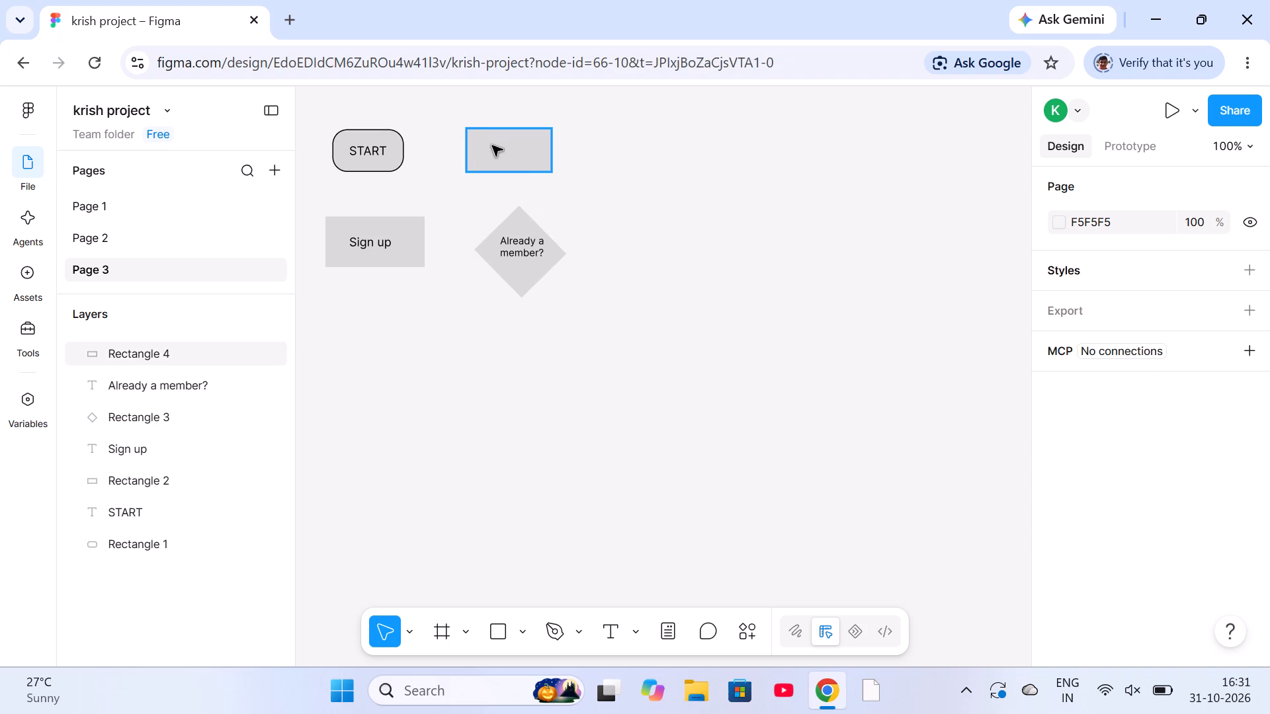
pyautogui.click(614, 633)
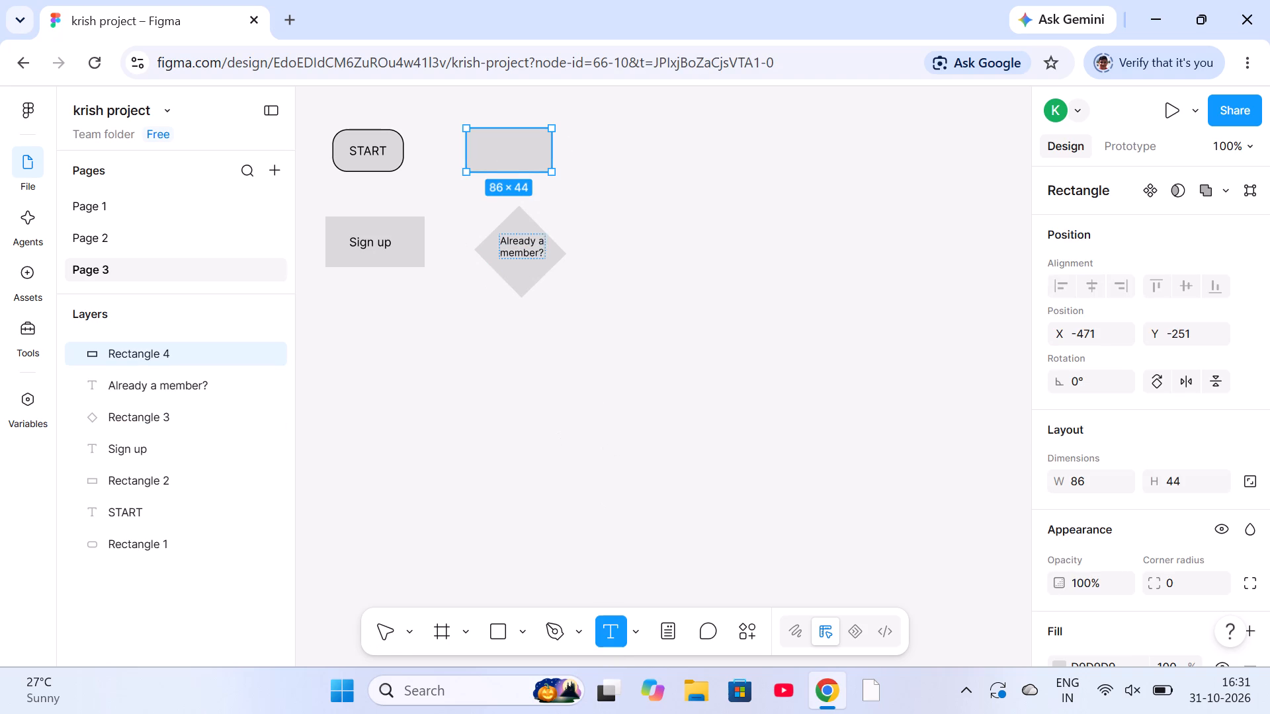
pyautogui.click(504, 142)
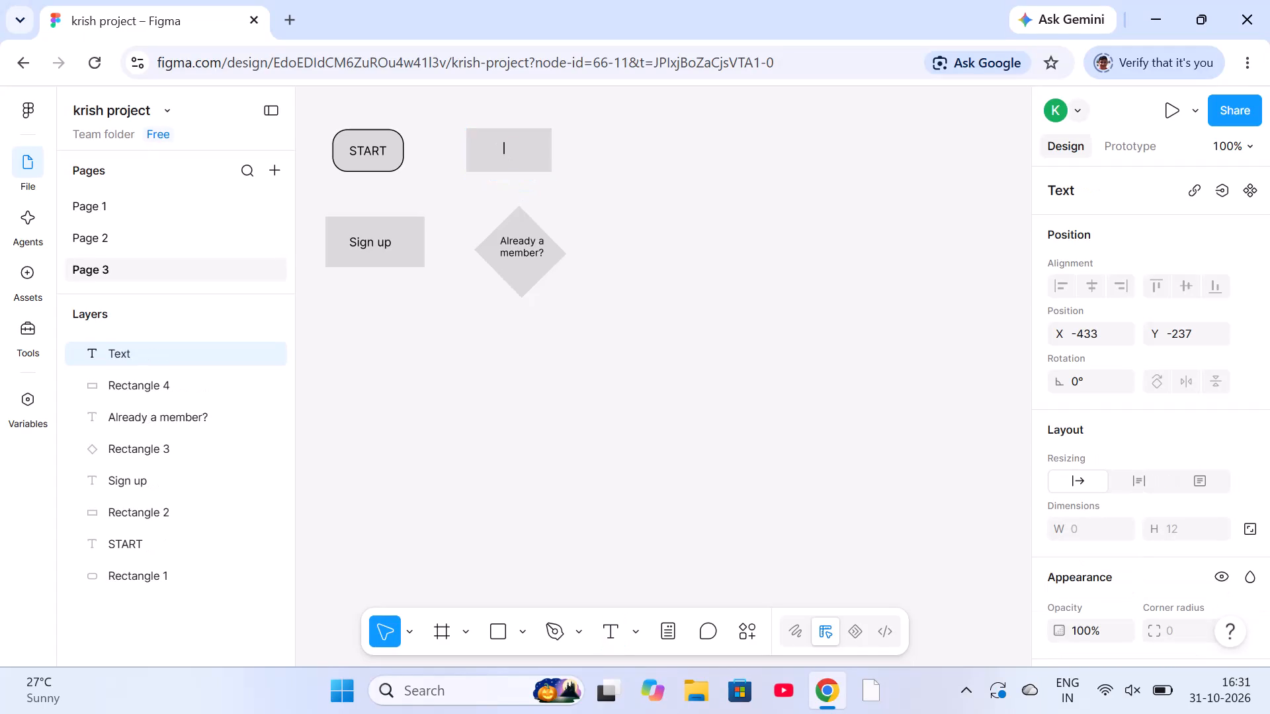
pyautogui.write('ant to')
pyautogui.press('space')
pyautogui.press('Return')
pyautogui.press('r')
pyautogui.write('egister')
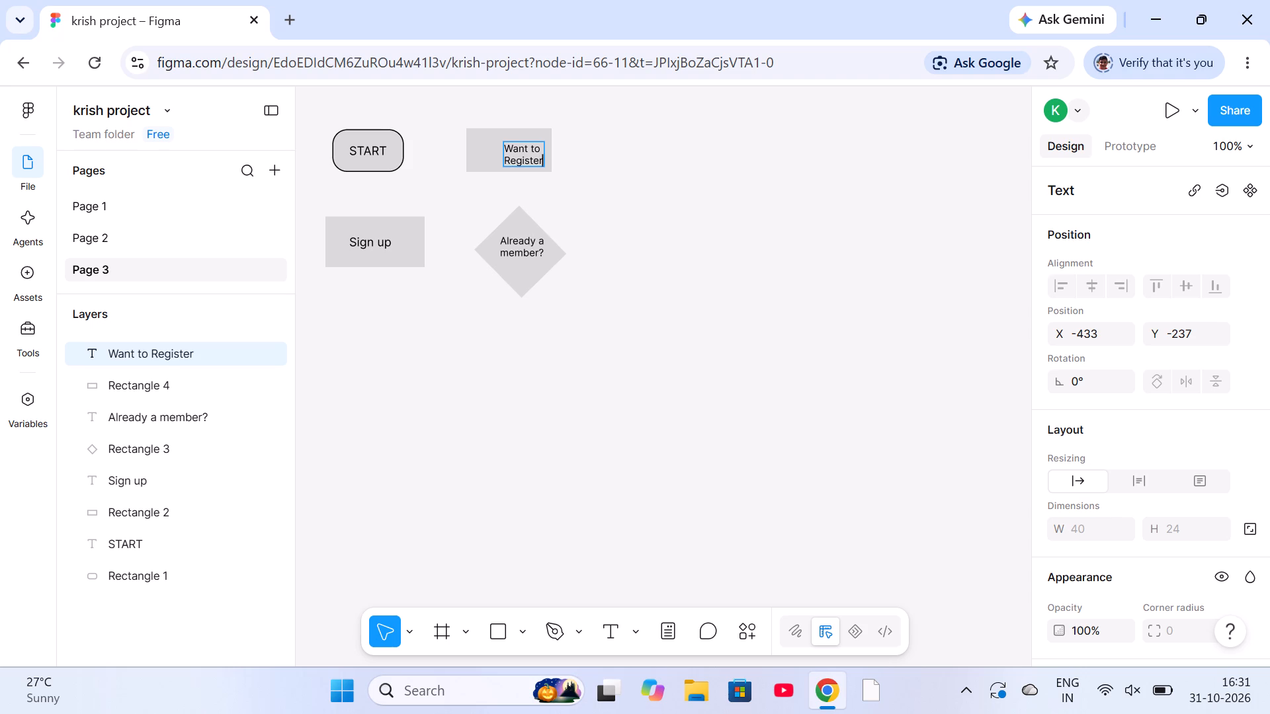
pyautogui.hotkey('shift', '?')
pyautogui.click(622, 170)
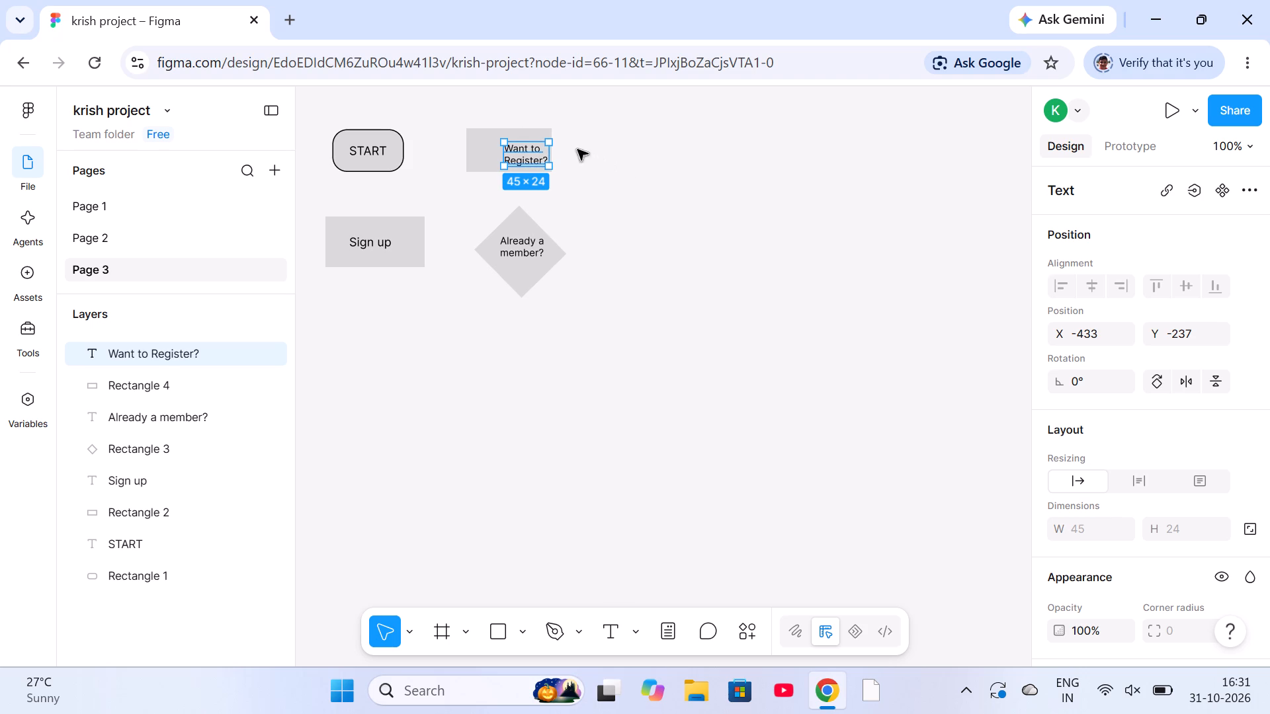
pyautogui.click(626, 150)
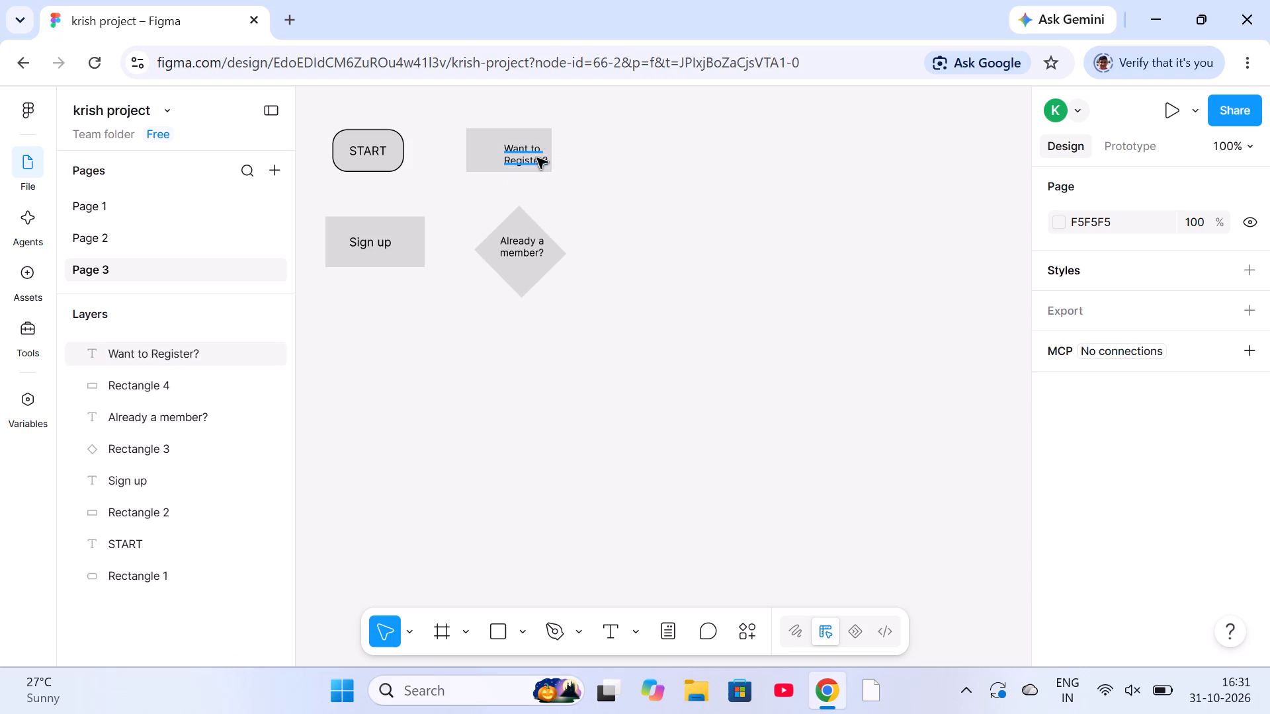
pyautogui.moveTo(532, 157); pyautogui.dragTo(515, 155)
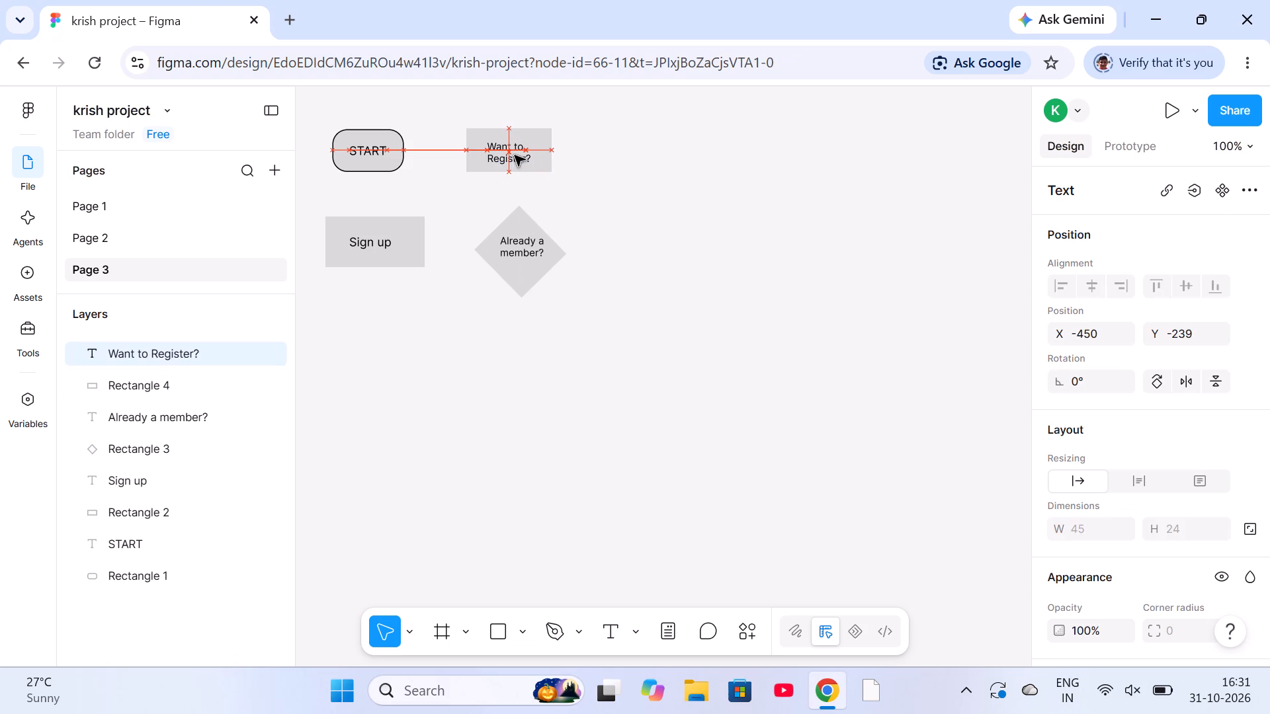
pyautogui.moveTo(515, 155); pyautogui.dragTo(517, 155)
pyautogui.click(606, 177)
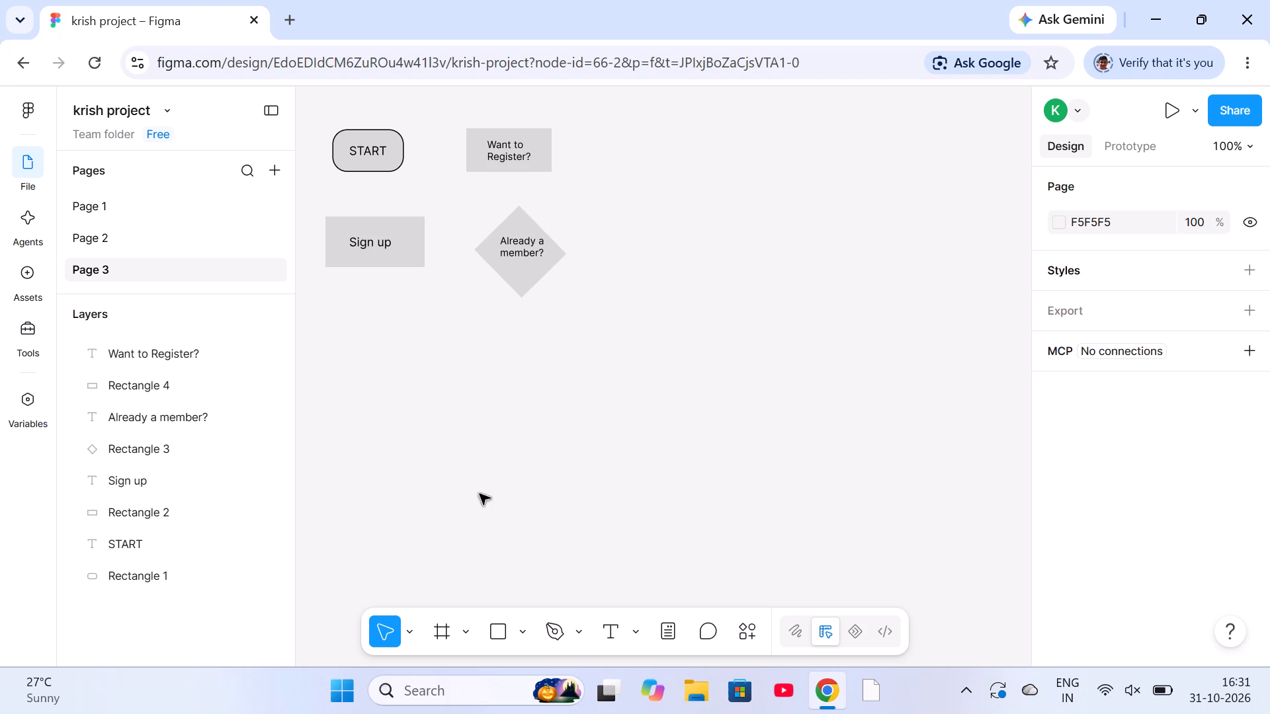
# Draw another rectangle about 85 × 47 beyond the "Want to Register?" box, at about X -279, Y -231.
pyautogui.click(500, 623)
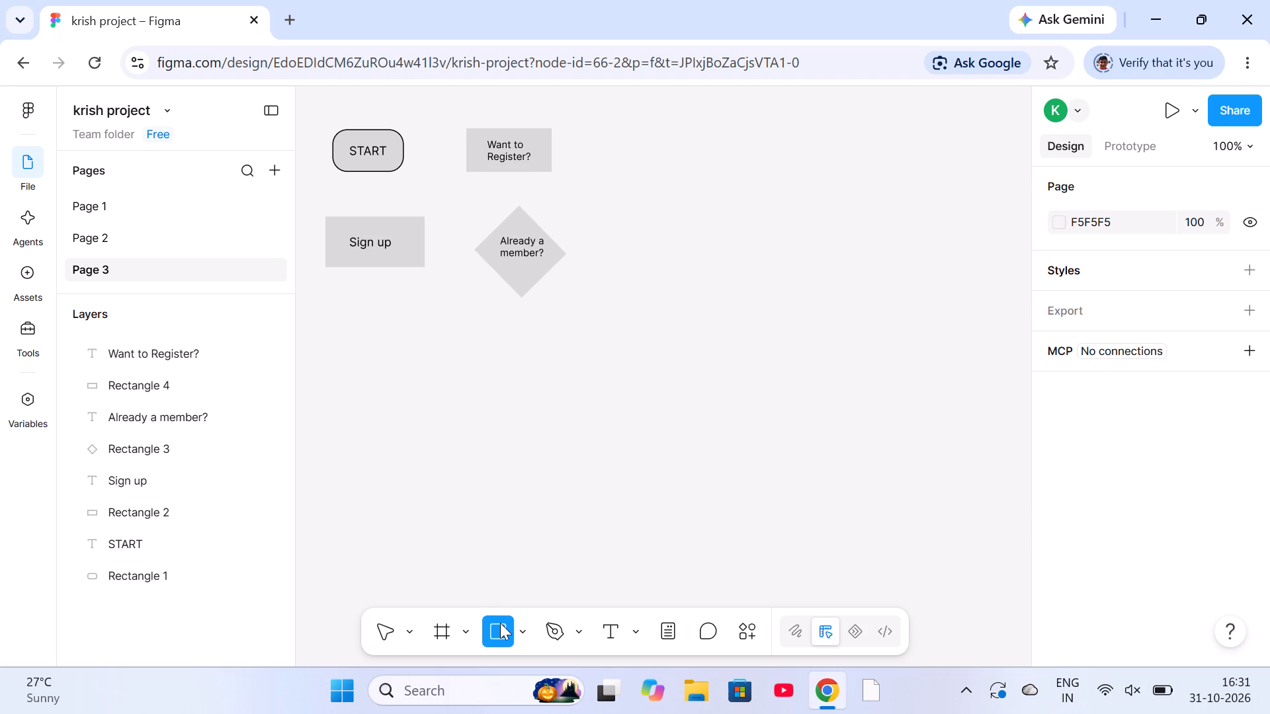
pyautogui.click(522, 631)
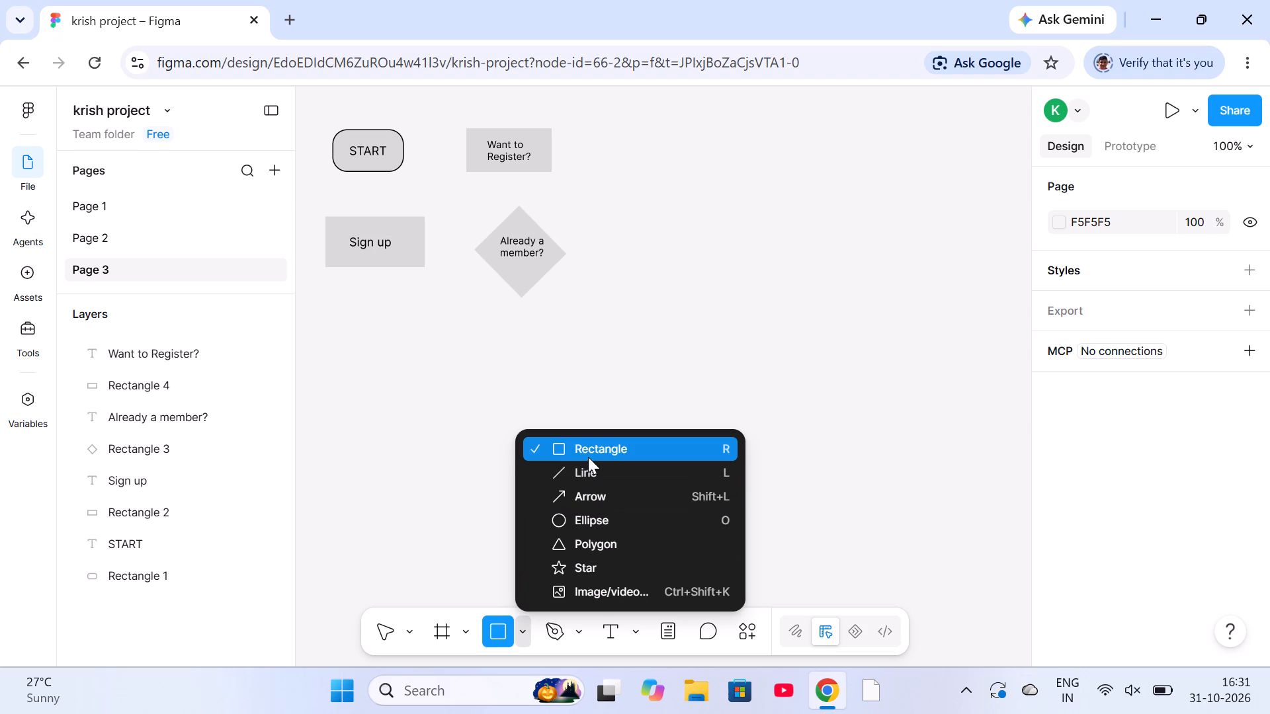
pyautogui.click(587, 453)
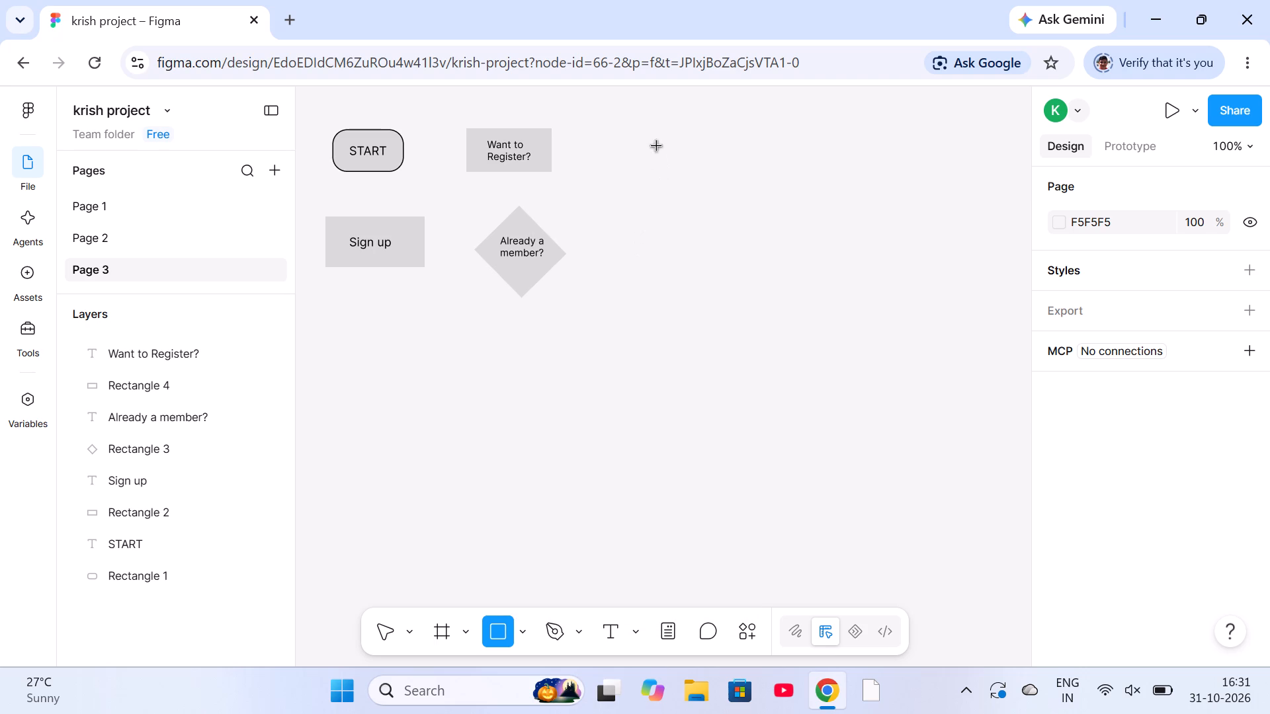
pyautogui.moveTo(657, 145); pyautogui.dragTo(741, 184)
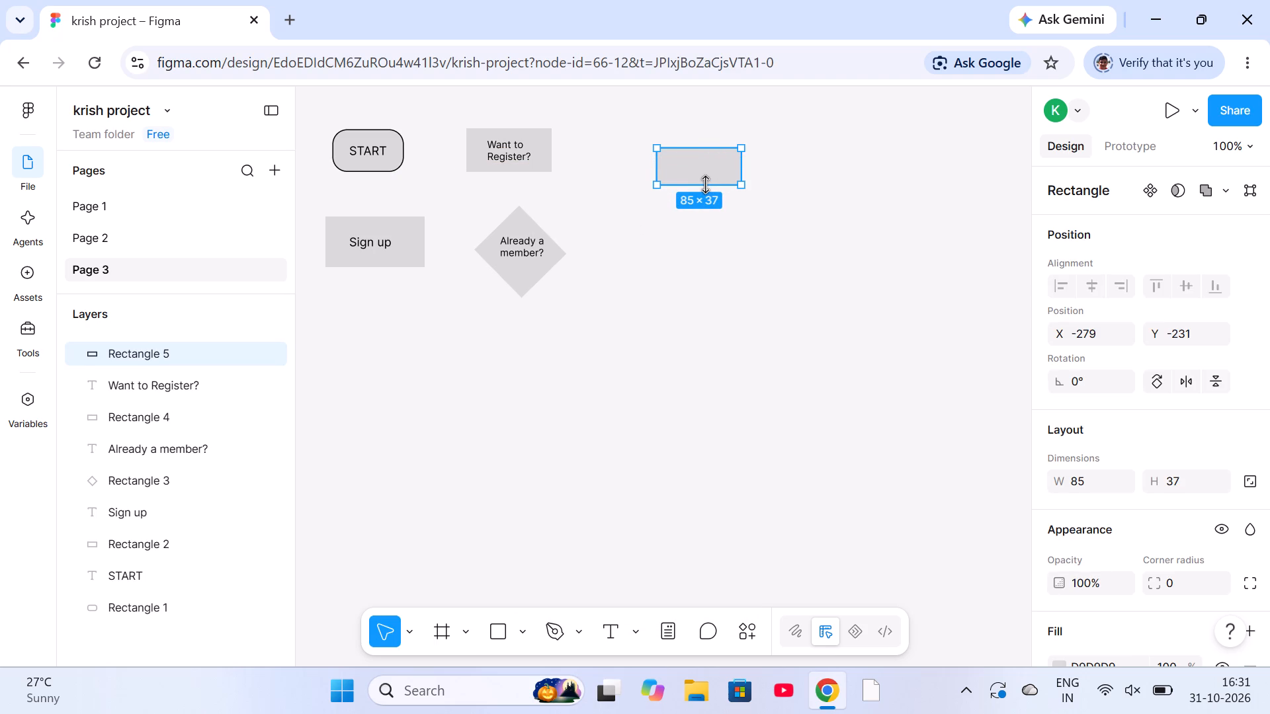
pyautogui.moveTo(705, 184); pyautogui.dragTo(705, 194)
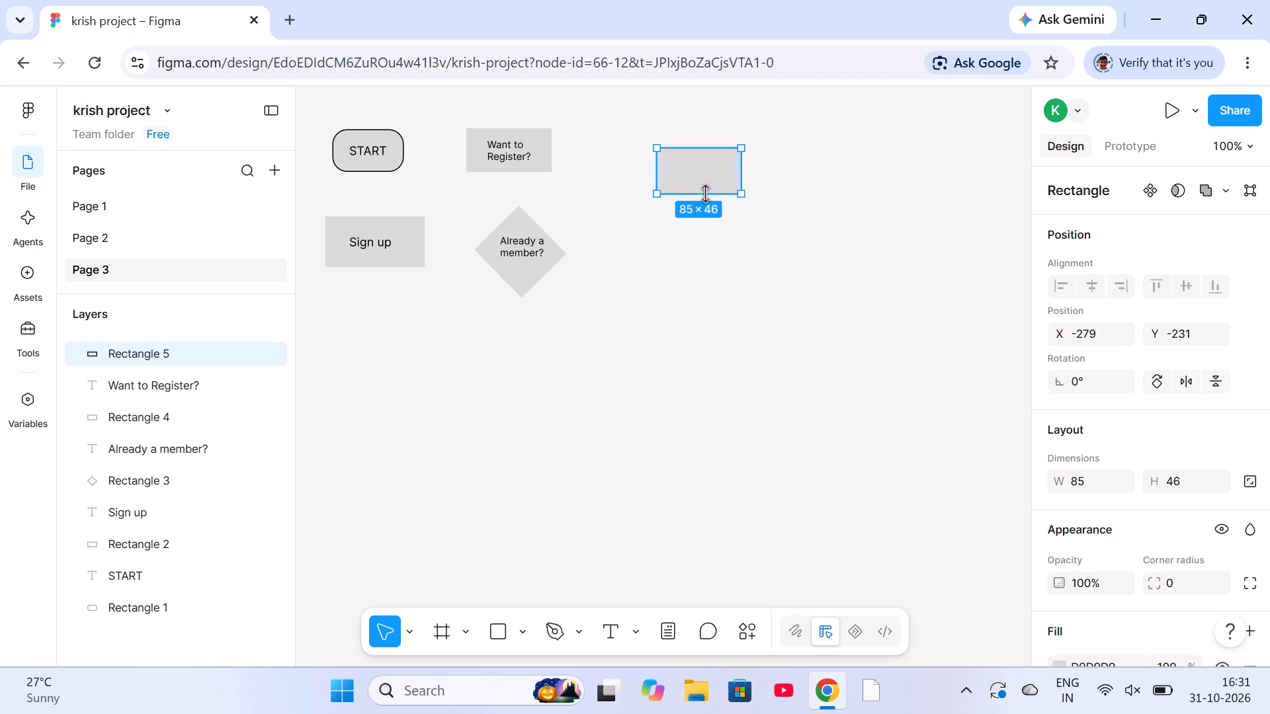
pyautogui.moveTo(705, 194); pyautogui.dragTo(705, 194)
pyautogui.click(784, 196)
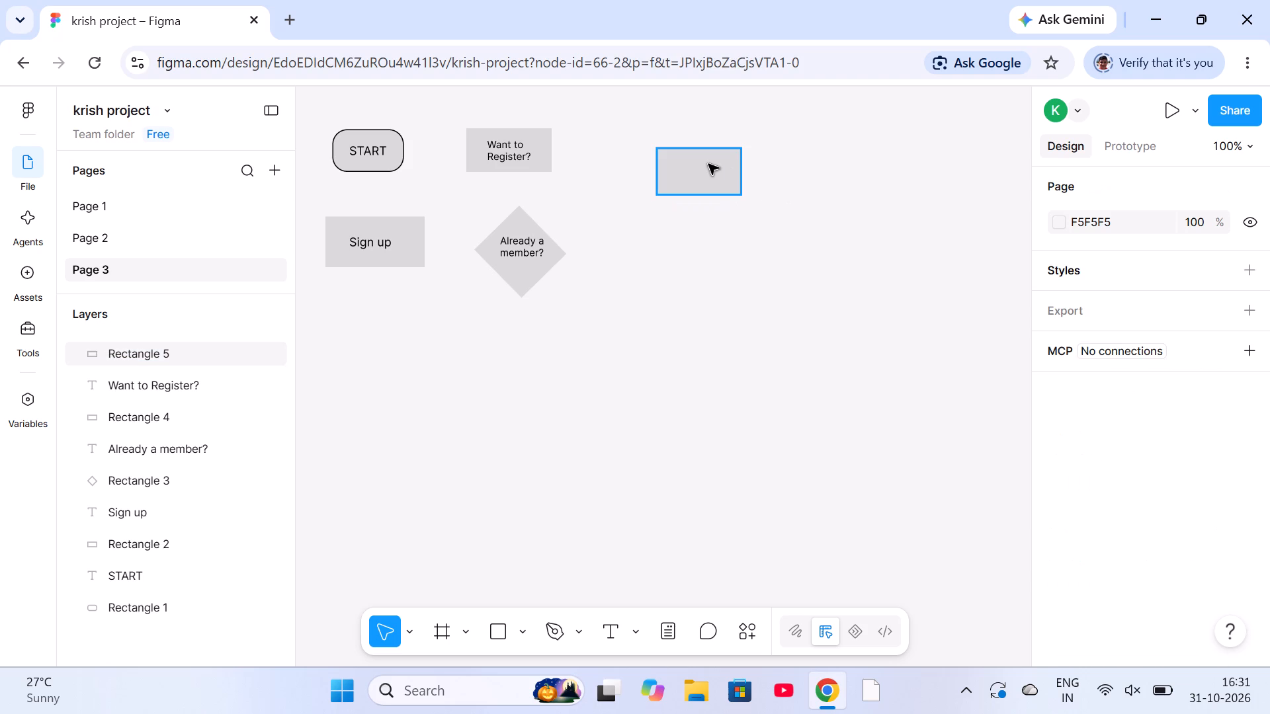
# Move the new blank rectangle level with the "Want to Register?" box, to about X -322, Y -254.
pyautogui.moveTo(708, 164); pyautogui.dragTo(683, 141)
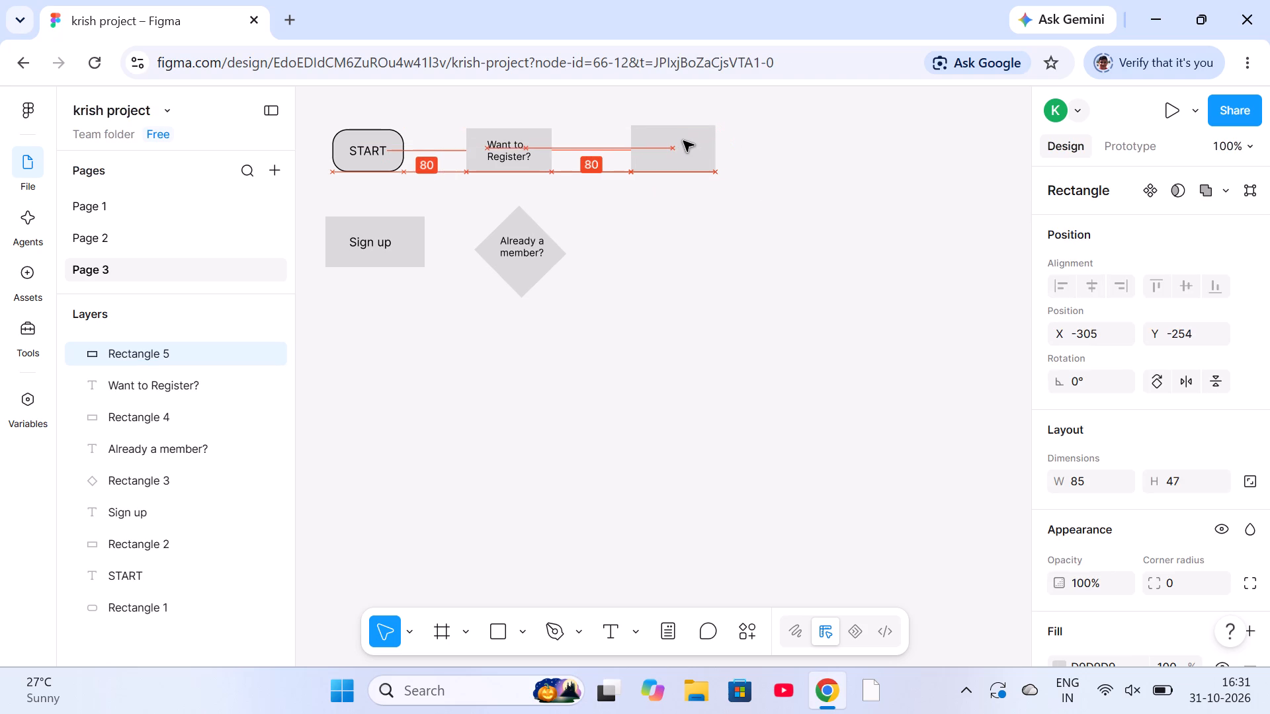
pyautogui.moveTo(683, 141); pyautogui.dragTo(681, 141)
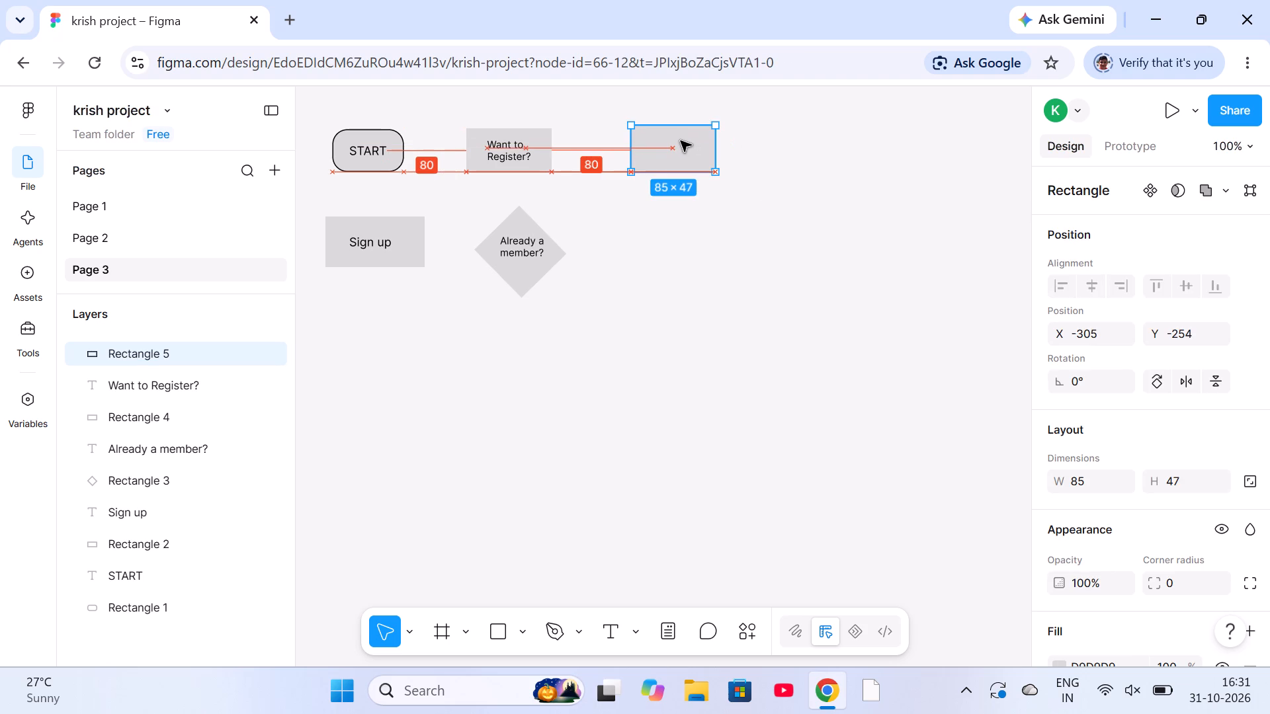
pyautogui.moveTo(681, 141); pyautogui.dragTo(676, 141)
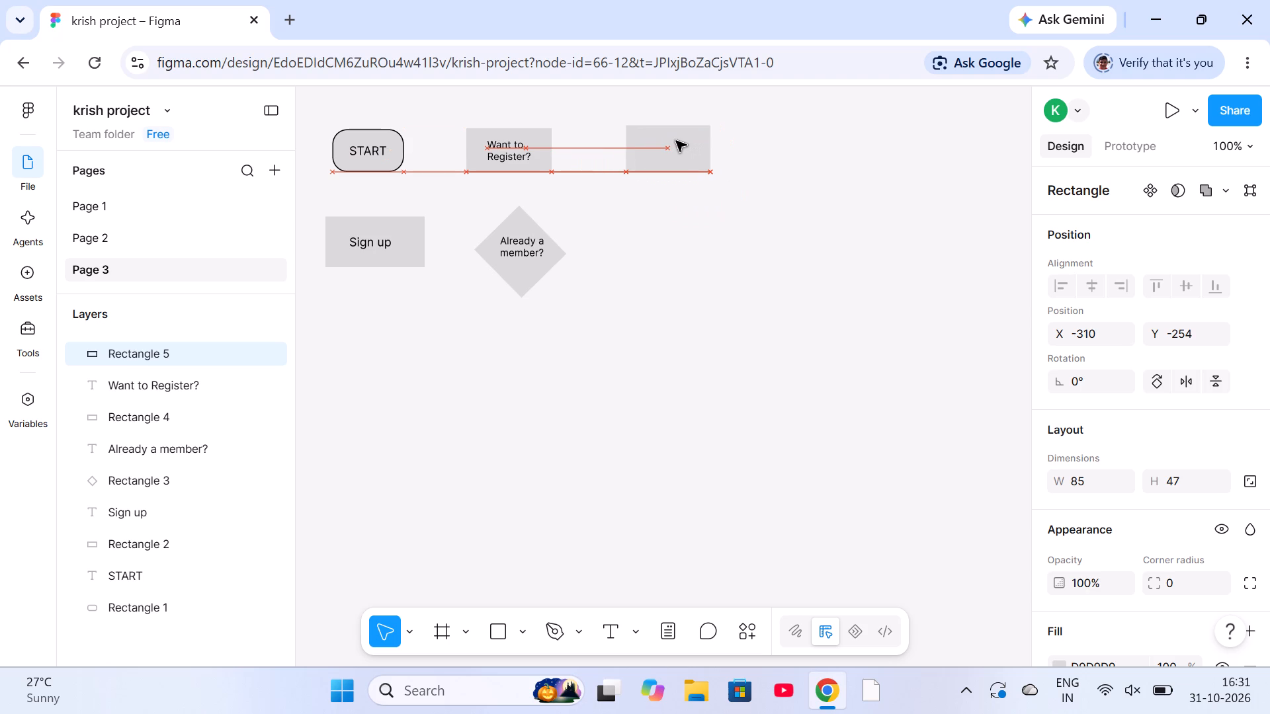
pyautogui.moveTo(676, 141); pyautogui.dragTo(665, 163)
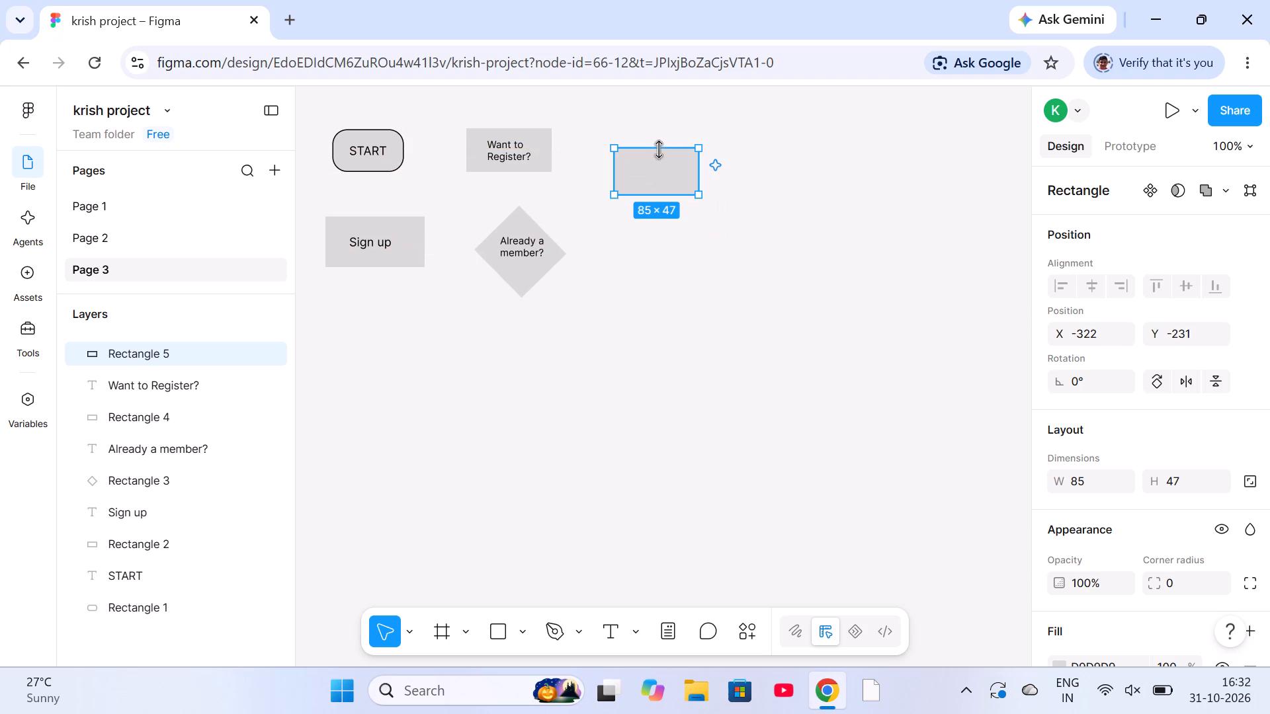
pyautogui.click(667, 166)
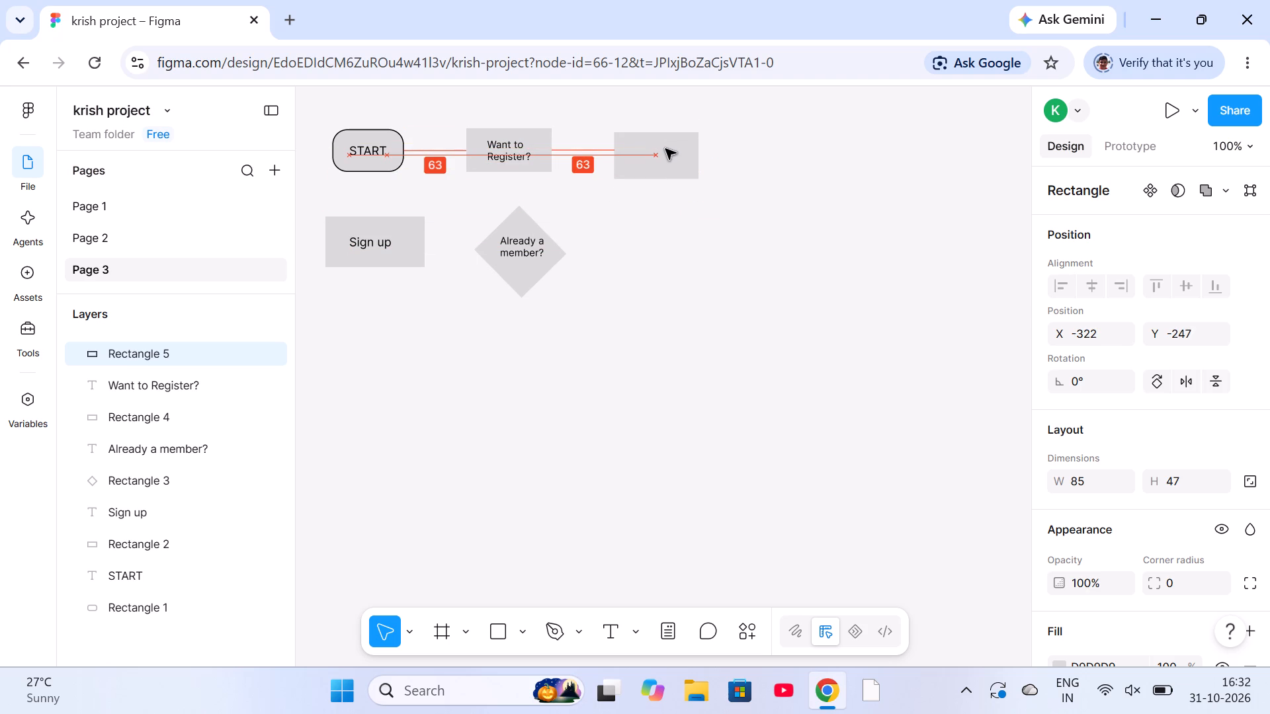
pyautogui.click(665, 144)
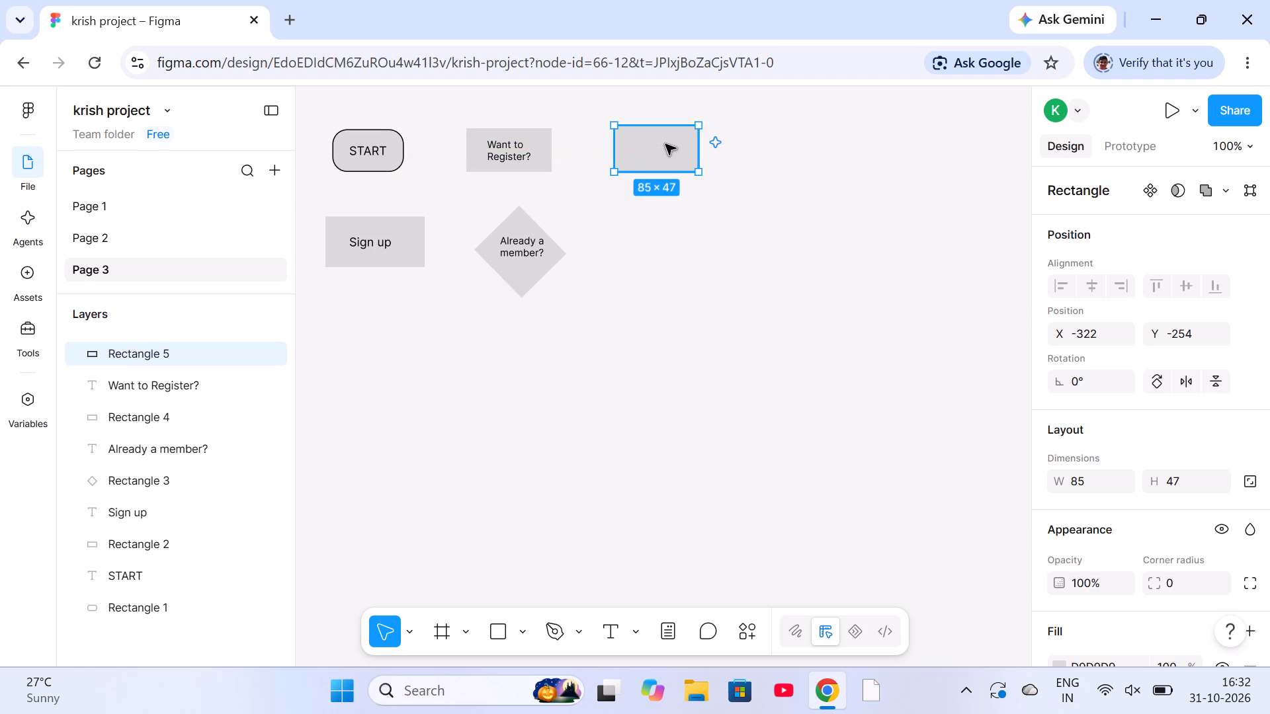
pyautogui.click(680, 216)
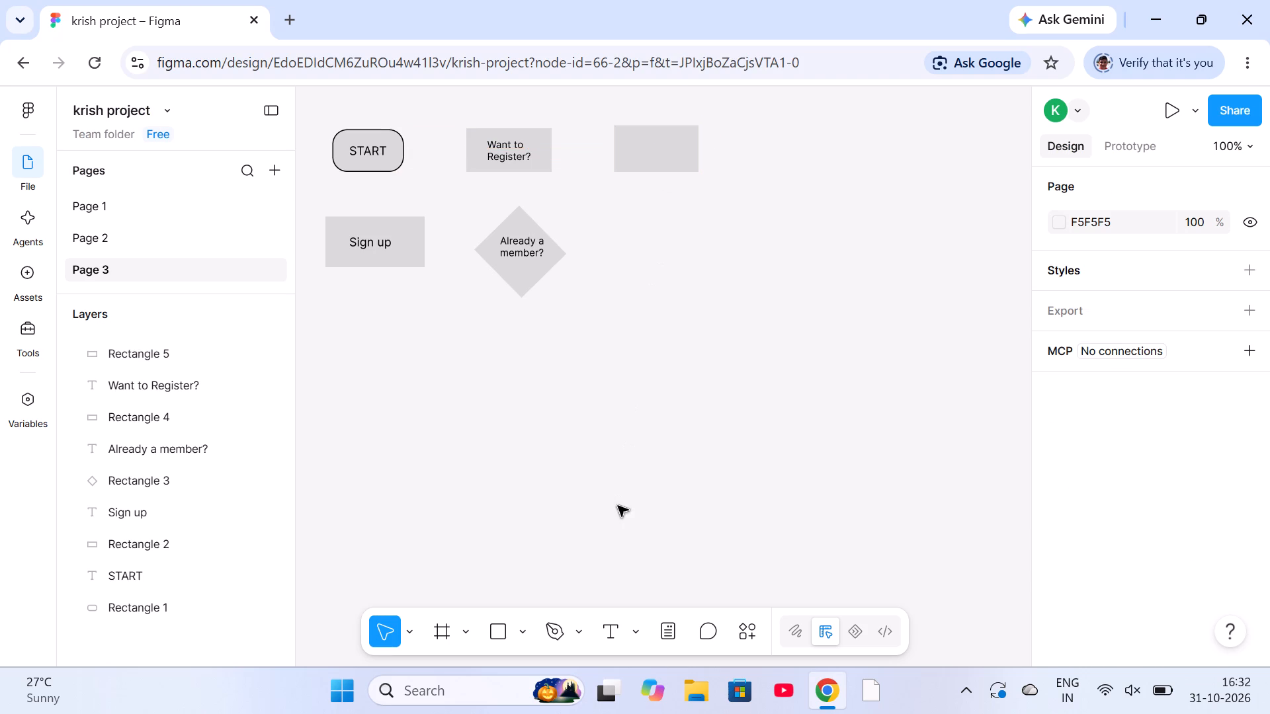
# Label the new blank rectangle "Dashboard", centring the text inside it at about X -305, Y -237.
pyautogui.click(612, 621)
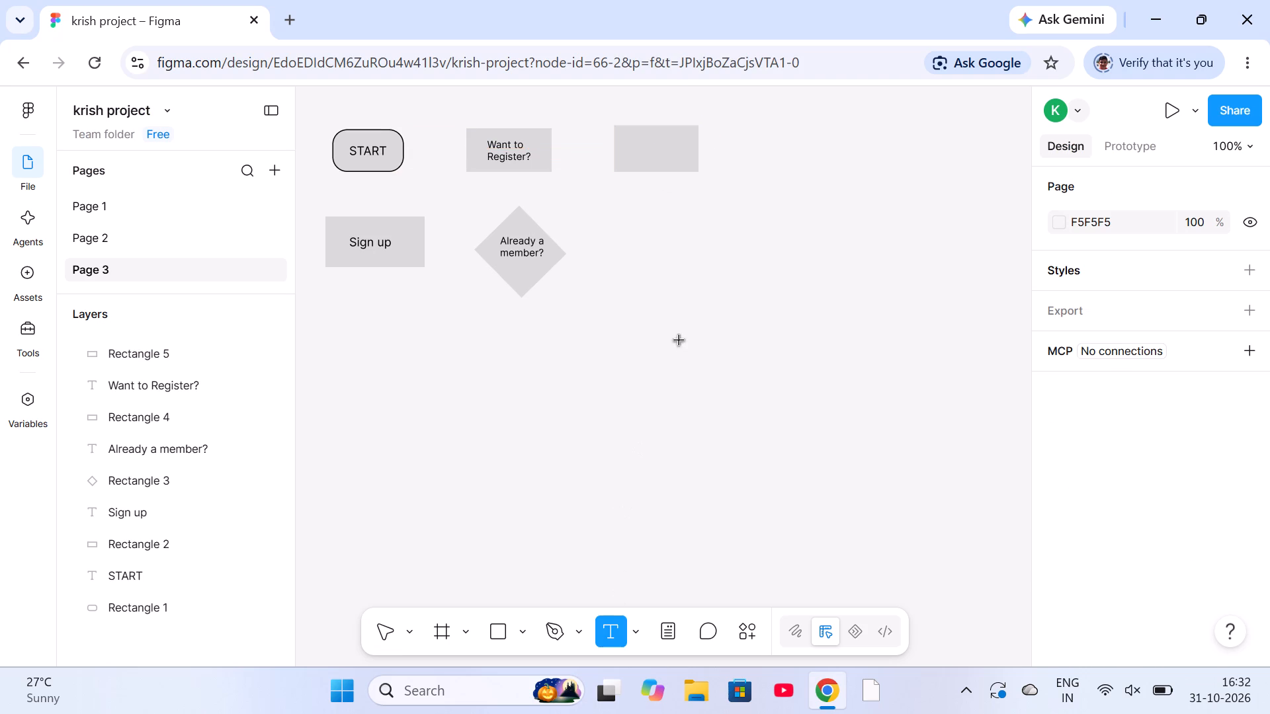
pyautogui.click(646, 153)
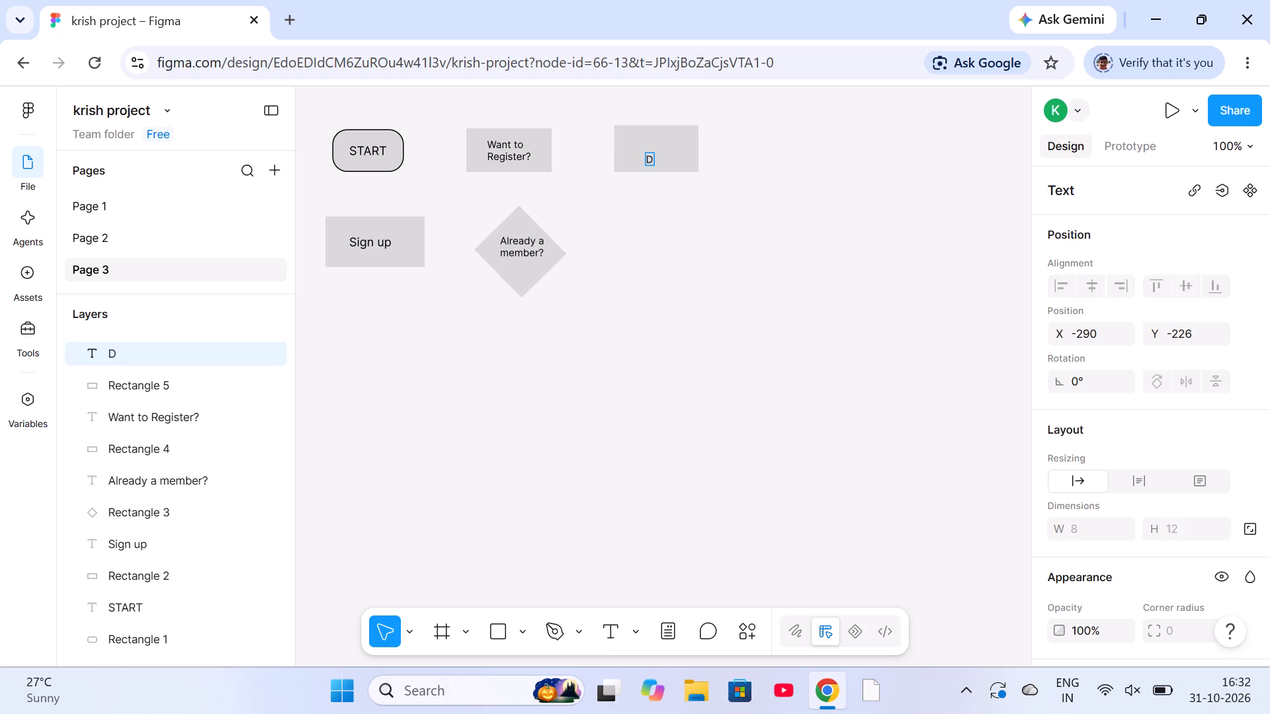
pyautogui.write('ashboard')
pyautogui.click(729, 173)
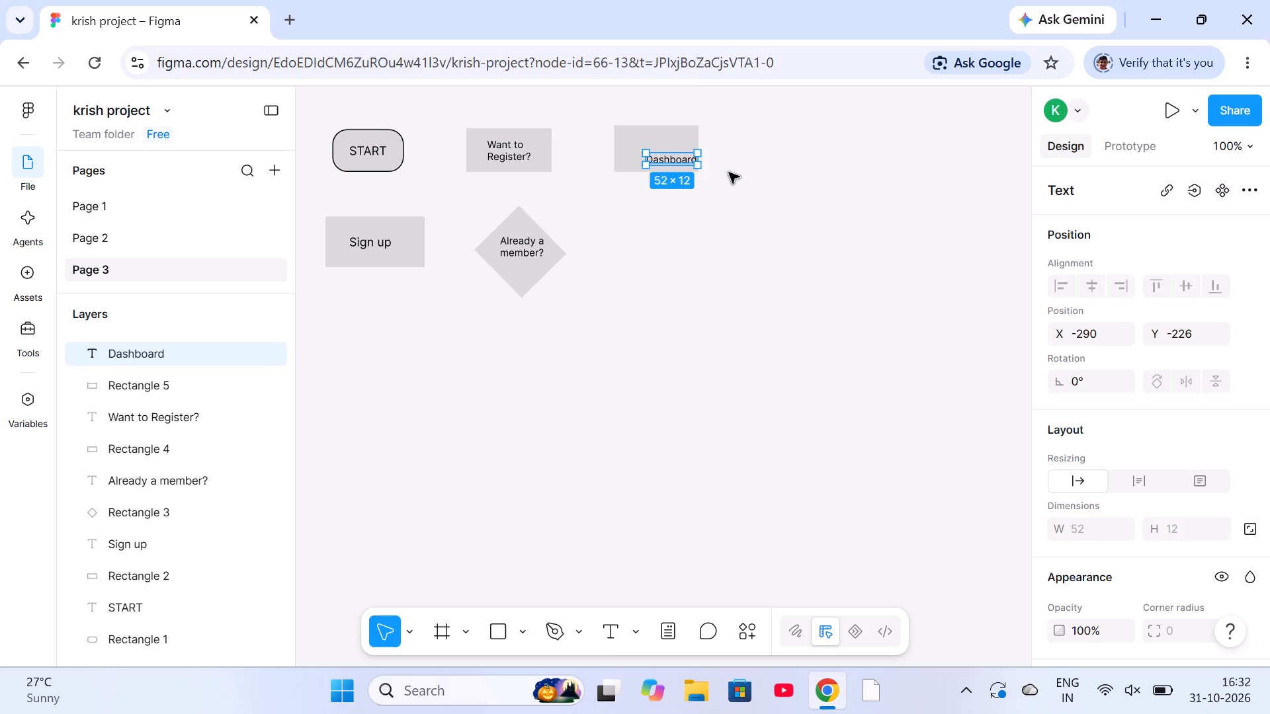
pyautogui.moveTo(678, 155); pyautogui.dragTo(670, 153)
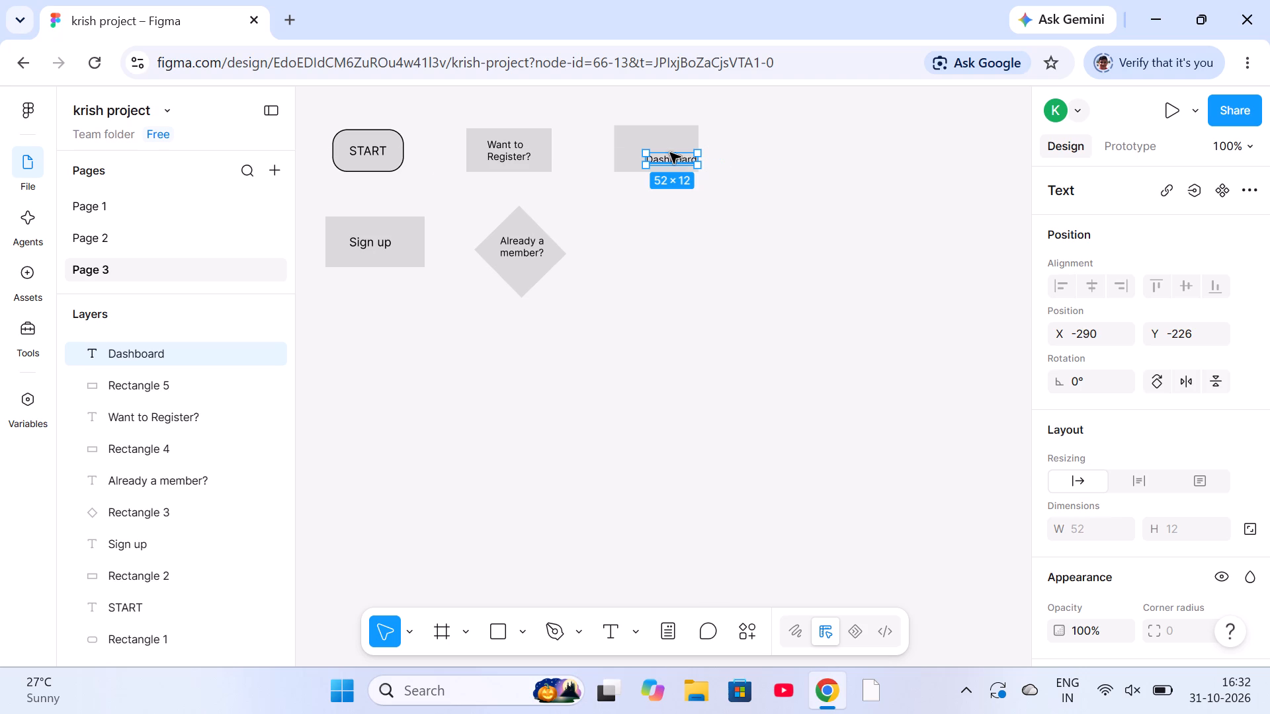
pyautogui.moveTo(670, 153); pyautogui.dragTo(663, 144)
pyautogui.click(663, 144)
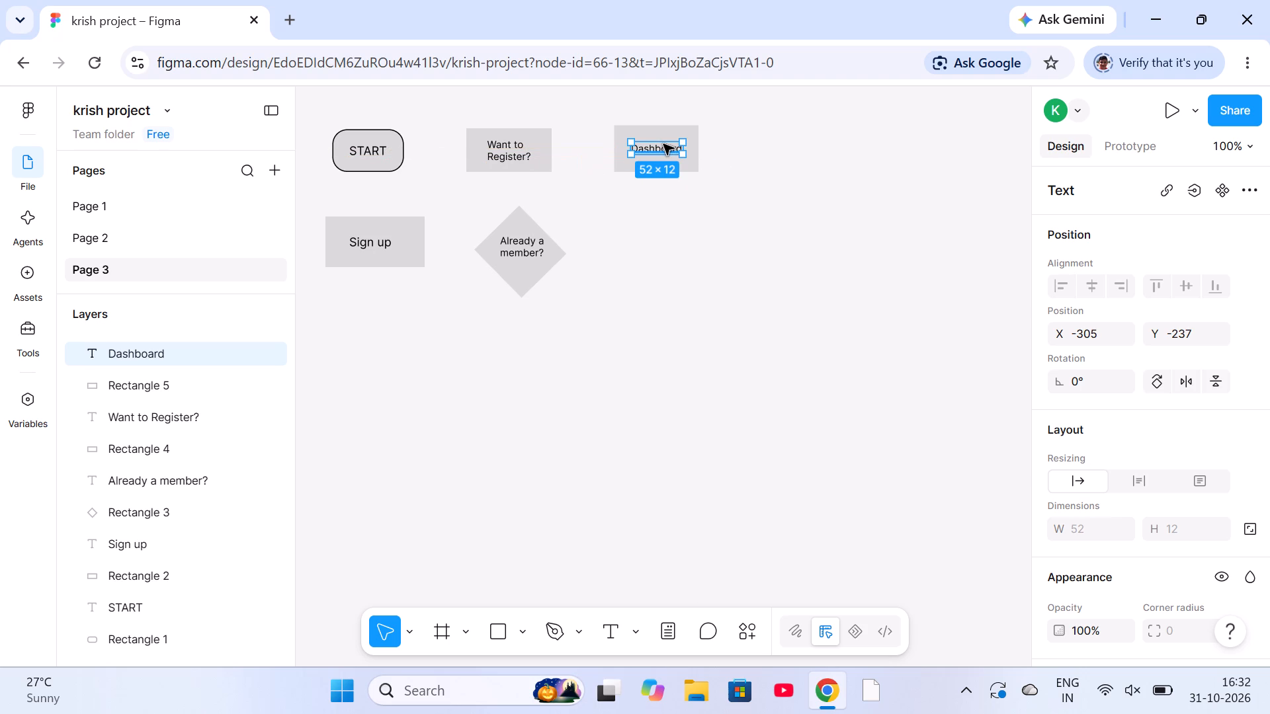
pyautogui.click(763, 242)
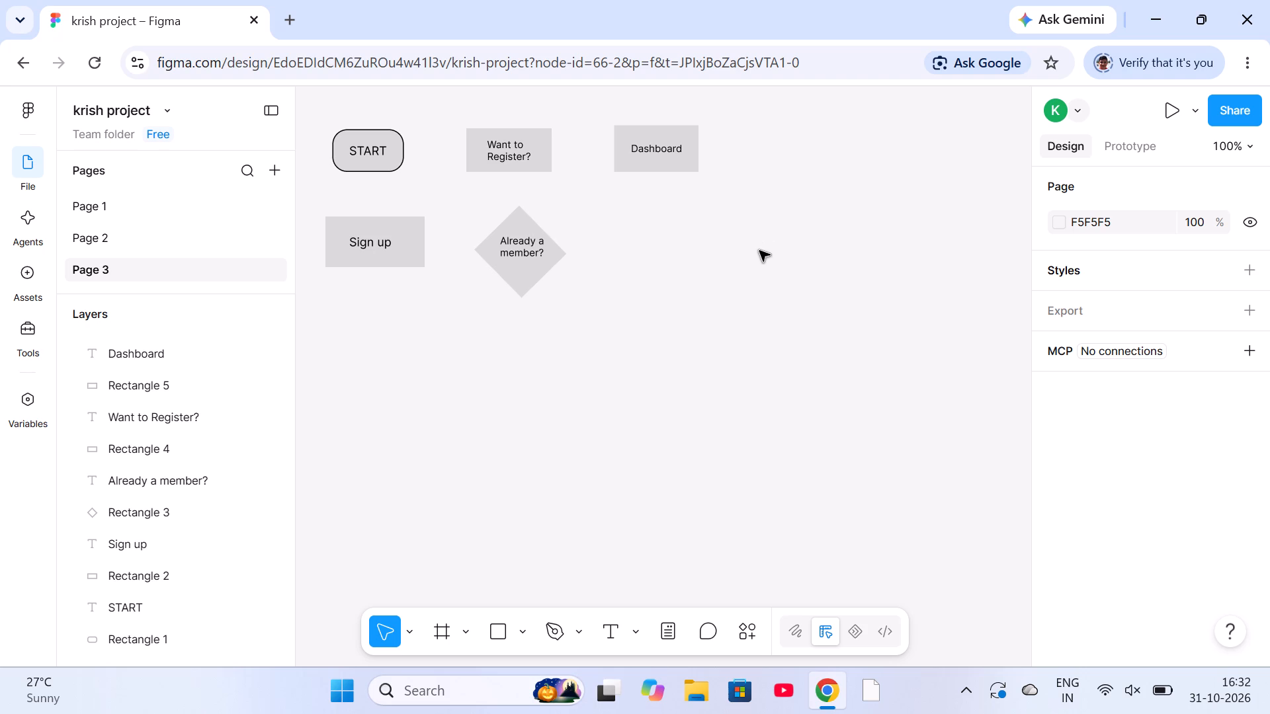
# Draw a rectangle about 80 × 42 below the "Already a member?" diamond, at about X -450, Y -25.
pyautogui.click(504, 632)
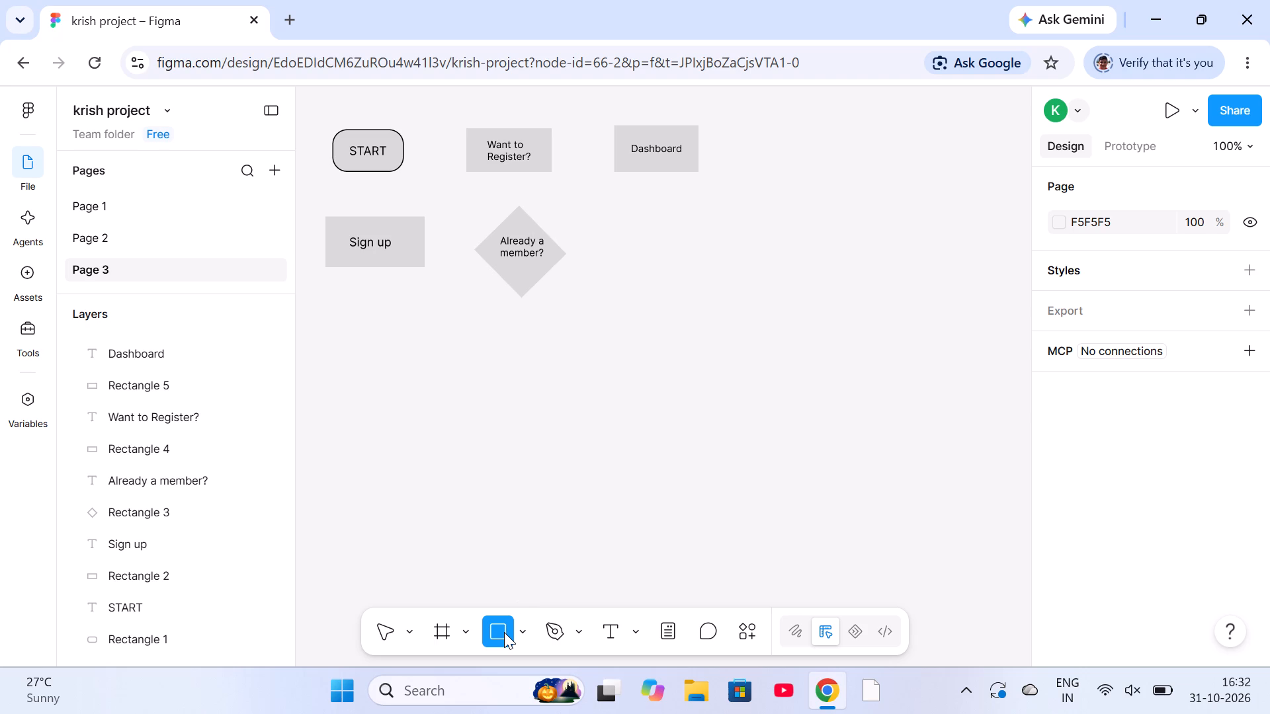
pyautogui.click(491, 352)
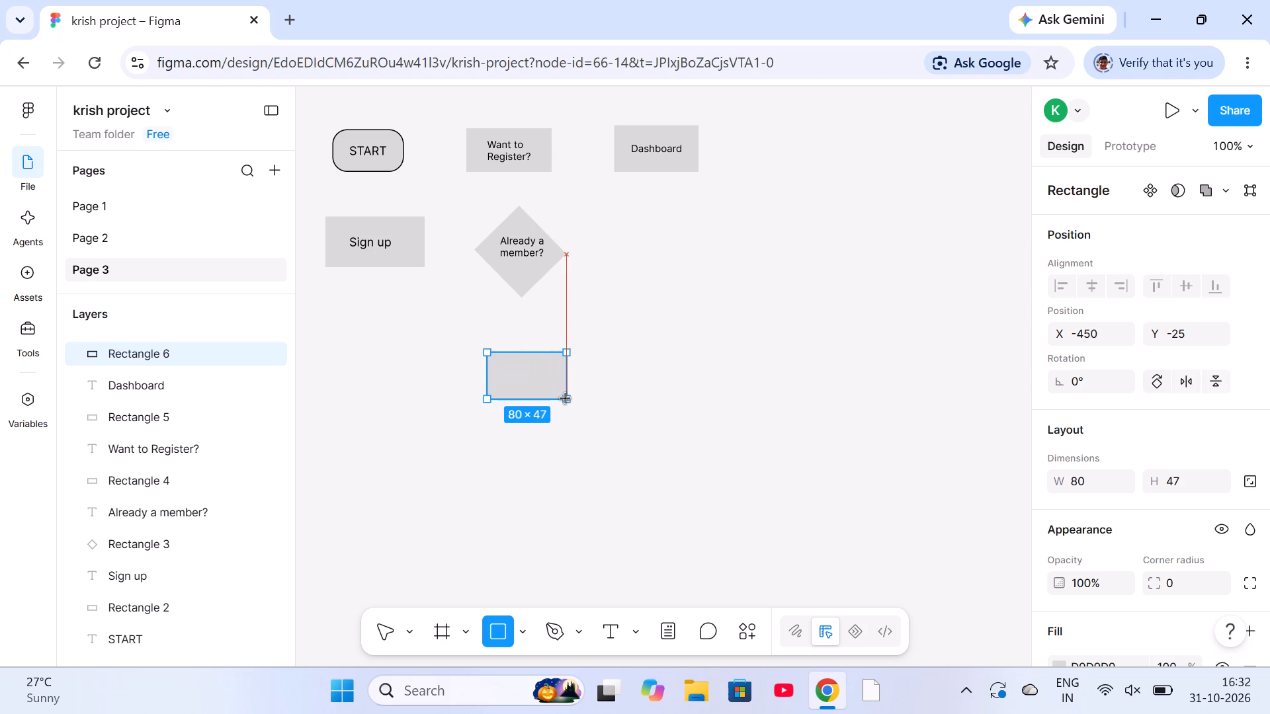
pyautogui.click(566, 394)
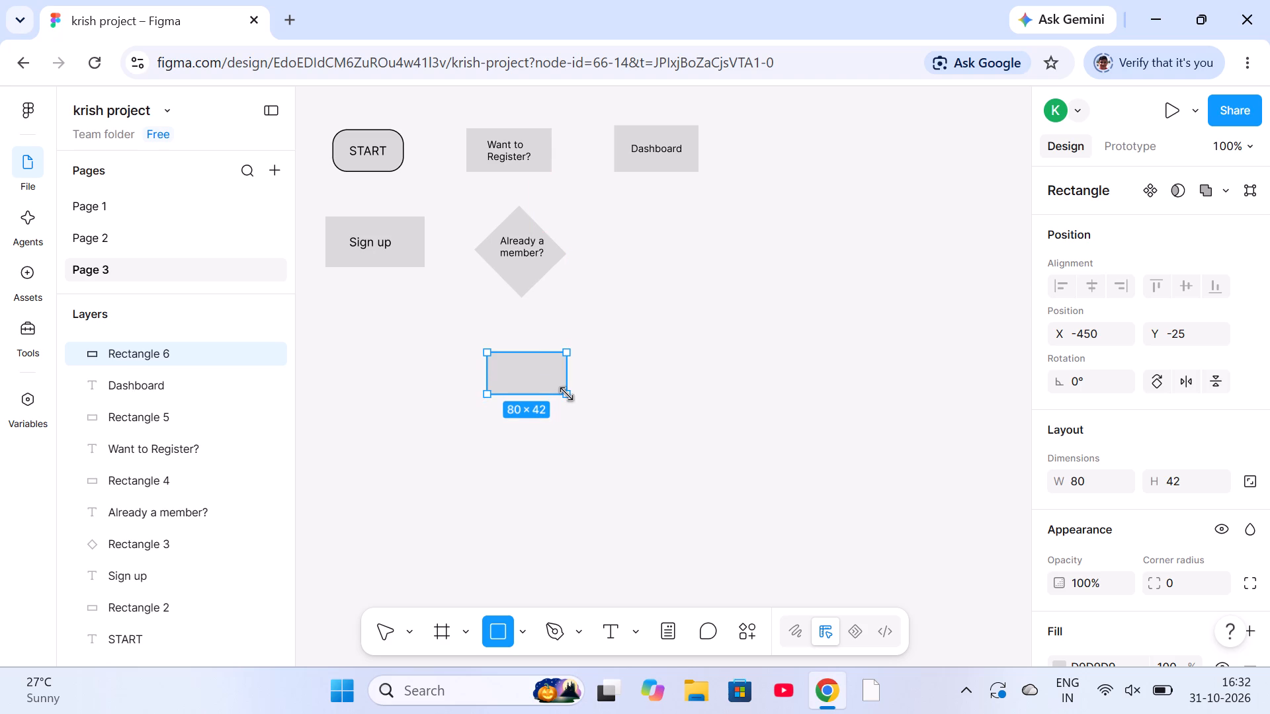
pyautogui.click(619, 390)
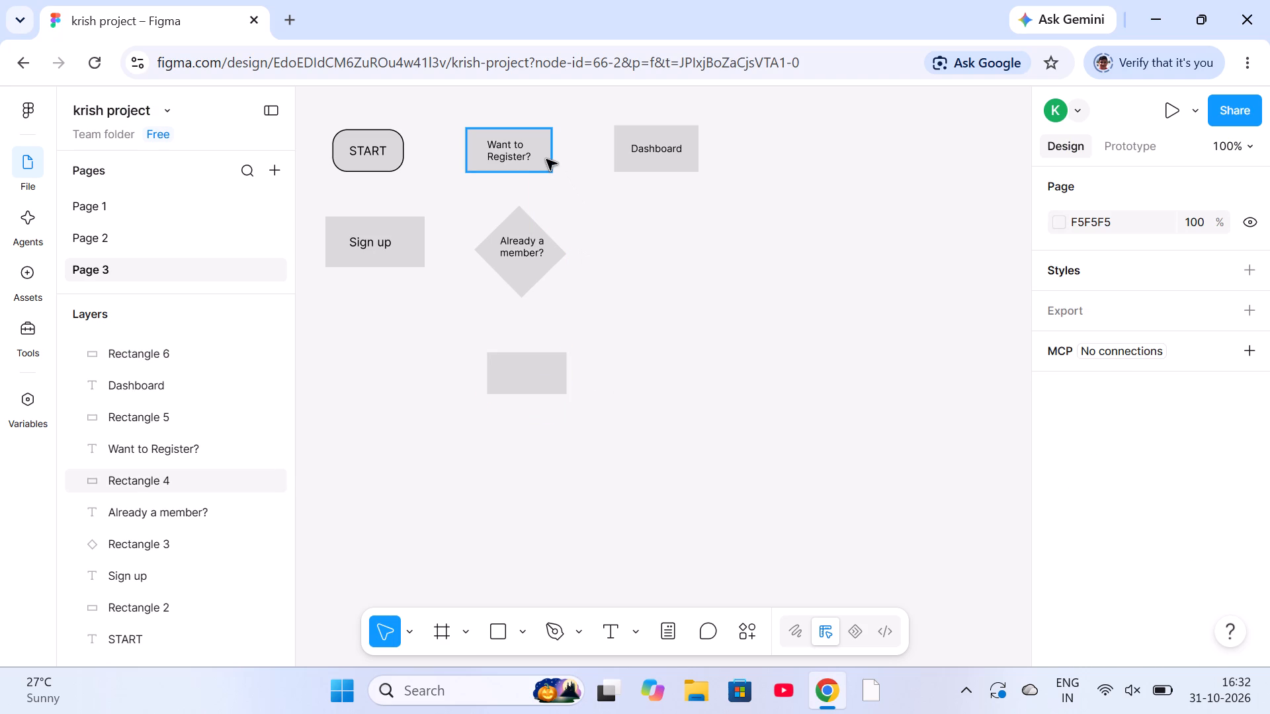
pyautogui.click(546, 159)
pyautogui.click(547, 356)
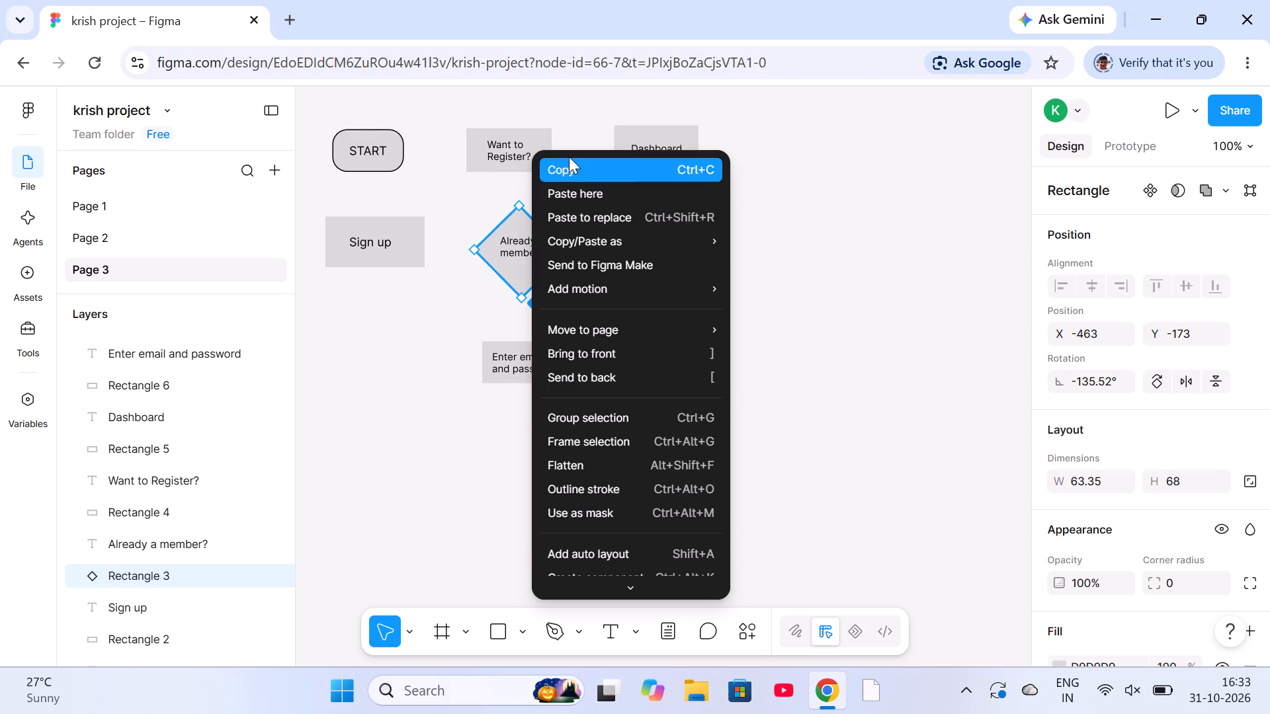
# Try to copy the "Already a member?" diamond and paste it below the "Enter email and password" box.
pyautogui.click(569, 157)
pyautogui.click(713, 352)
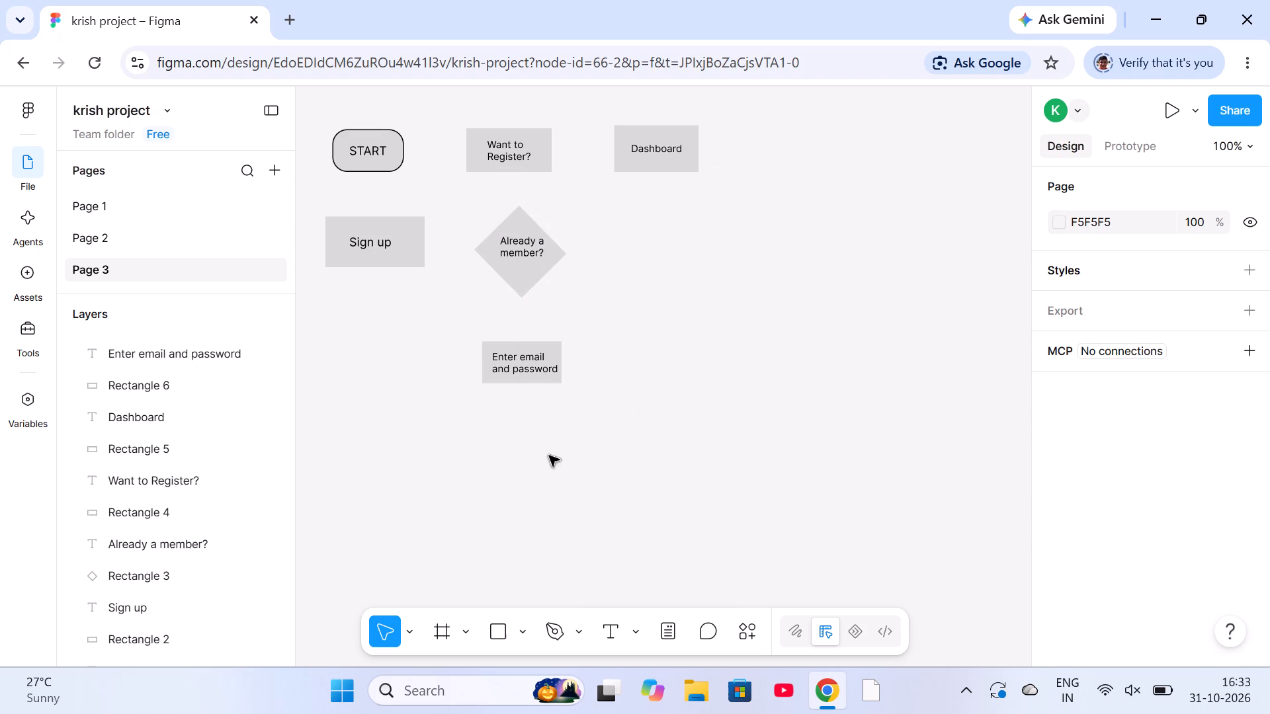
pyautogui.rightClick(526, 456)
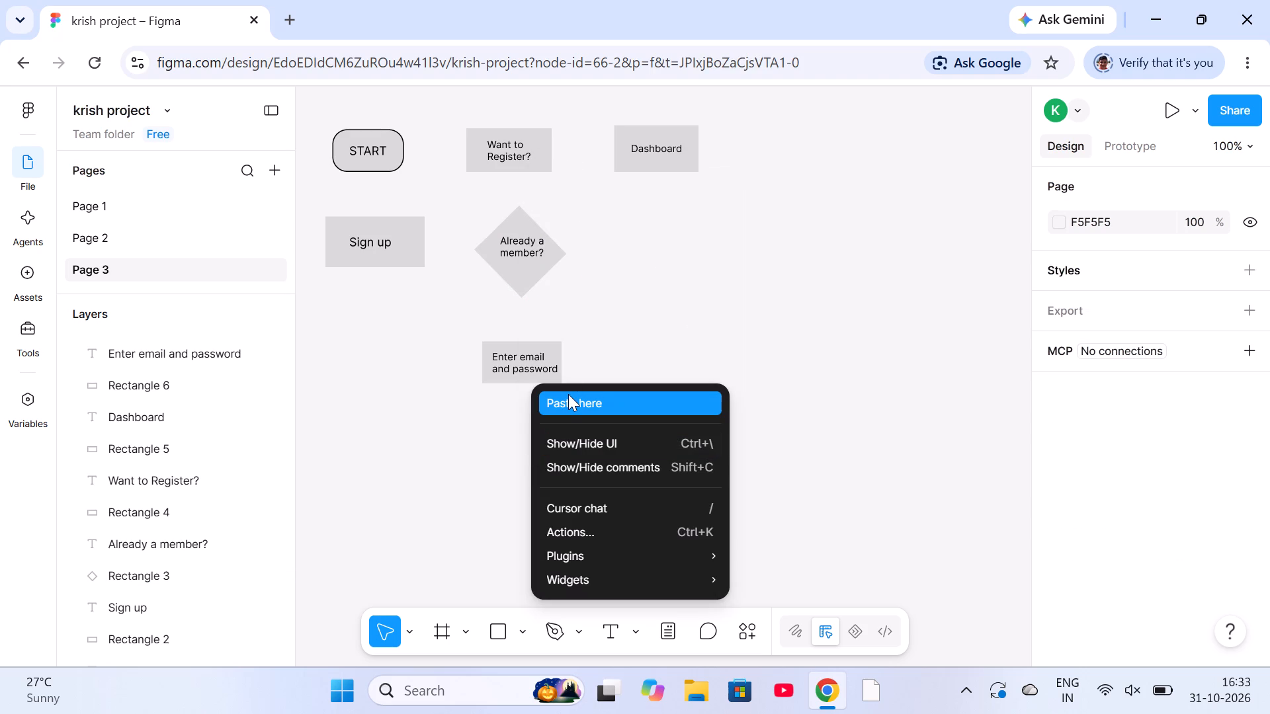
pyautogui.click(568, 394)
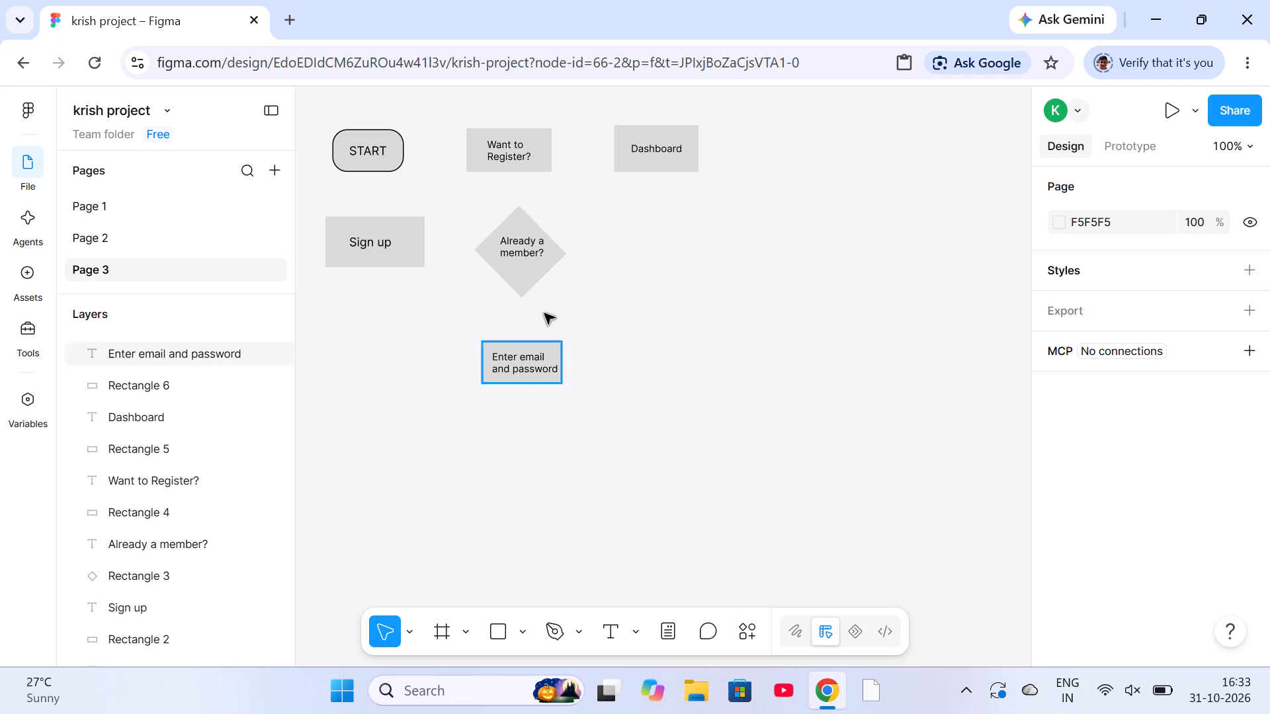
# Copy the "Already a member?" diamond and place the duplicate below the "Enter email and password" box, at about X -460, Y 59.
pyautogui.click(522, 274)
pyautogui.rightClick(522, 274)
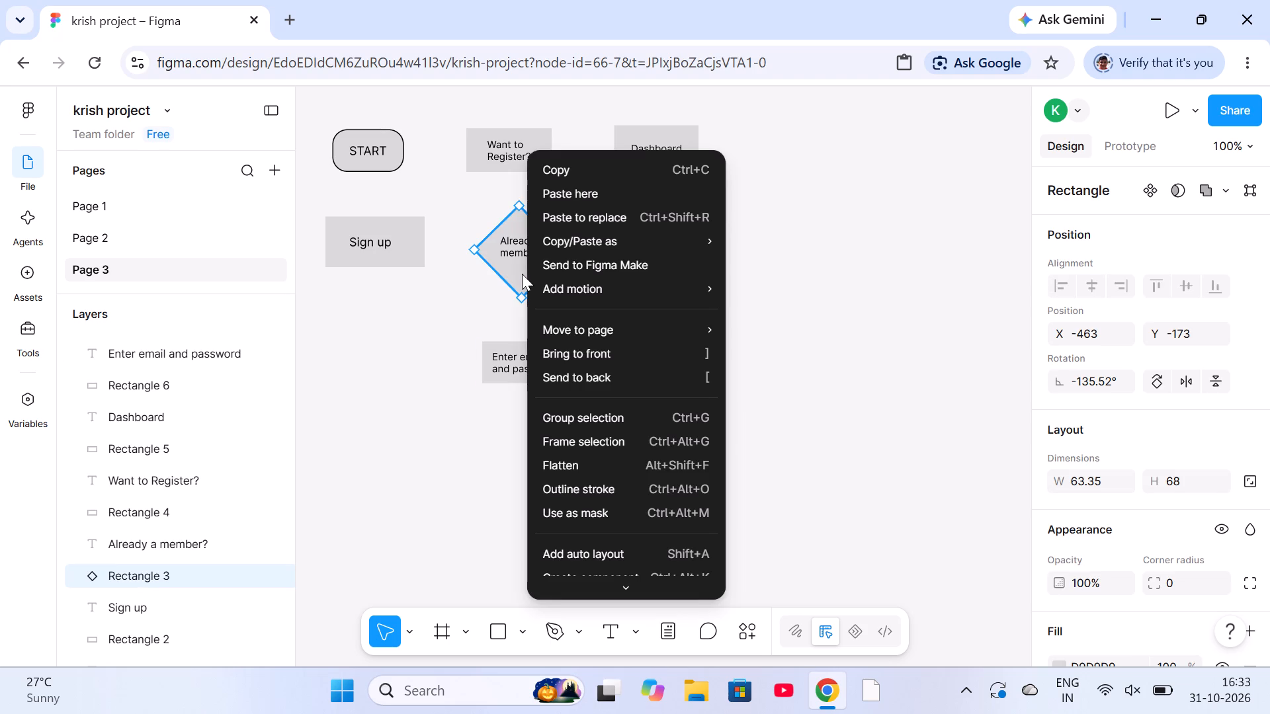
pyautogui.click(544, 177)
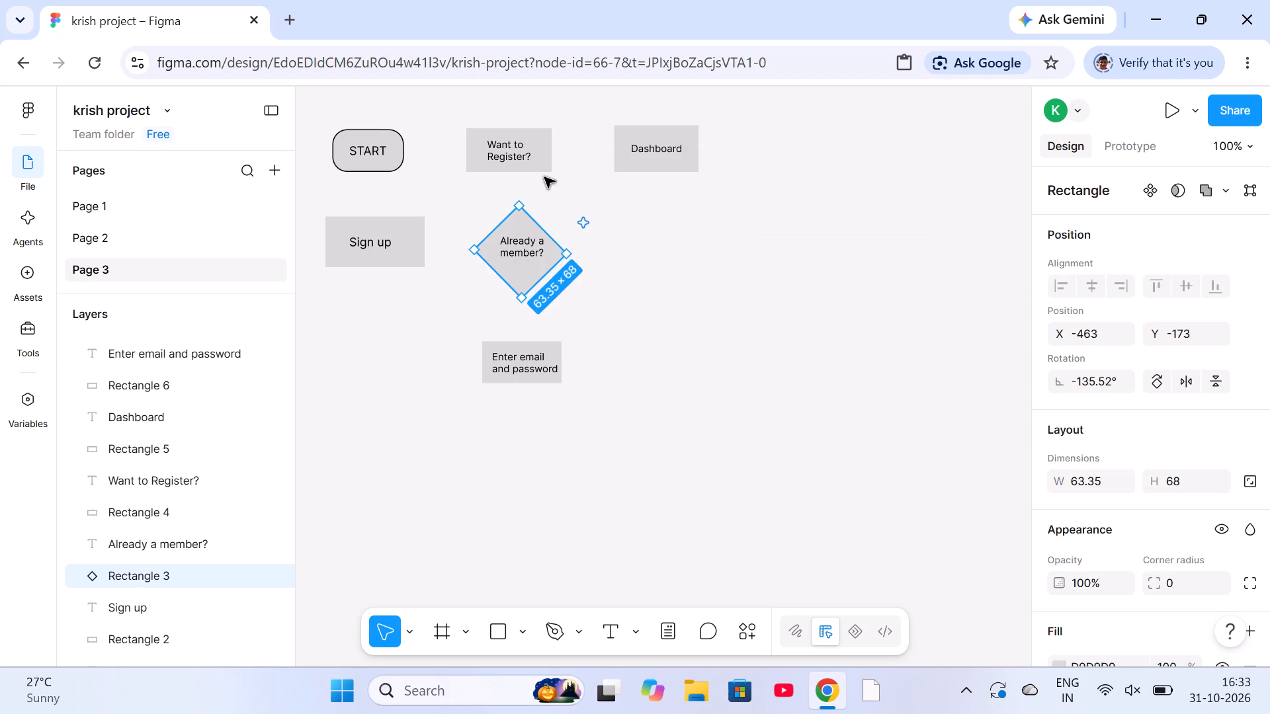
pyautogui.click(480, 486)
pyautogui.rightClick(480, 486)
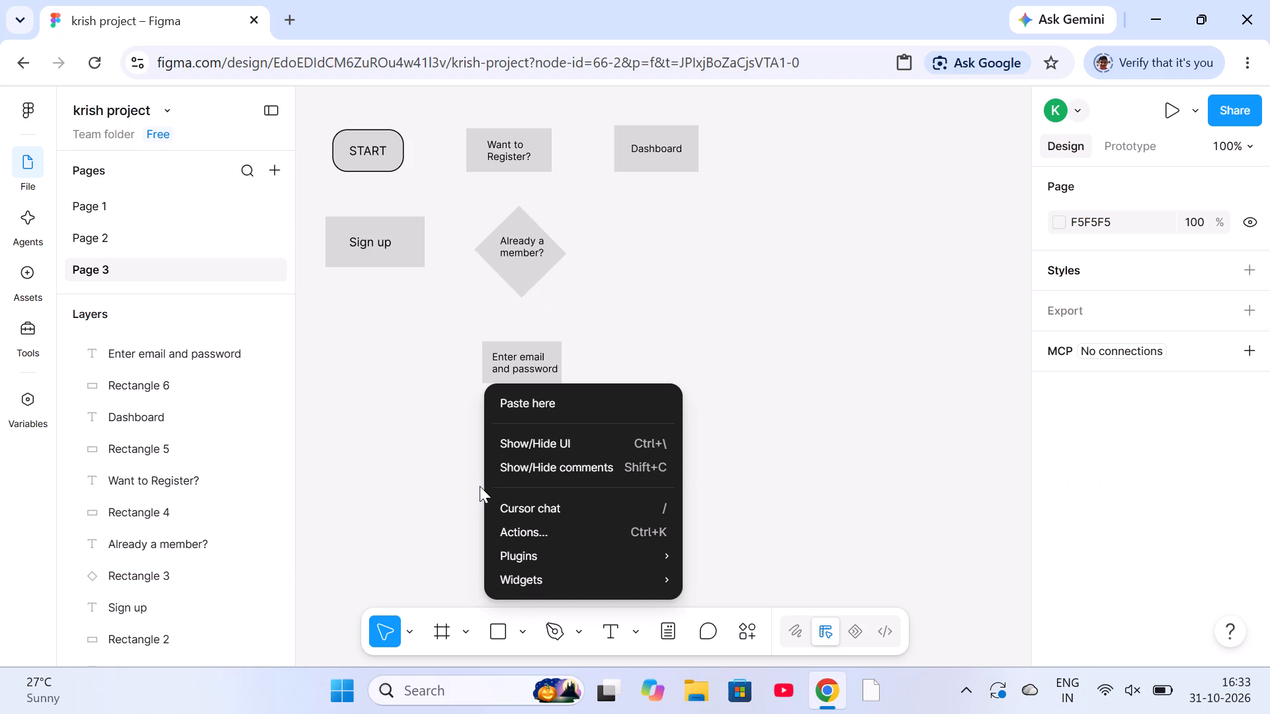
pyautogui.click(509, 405)
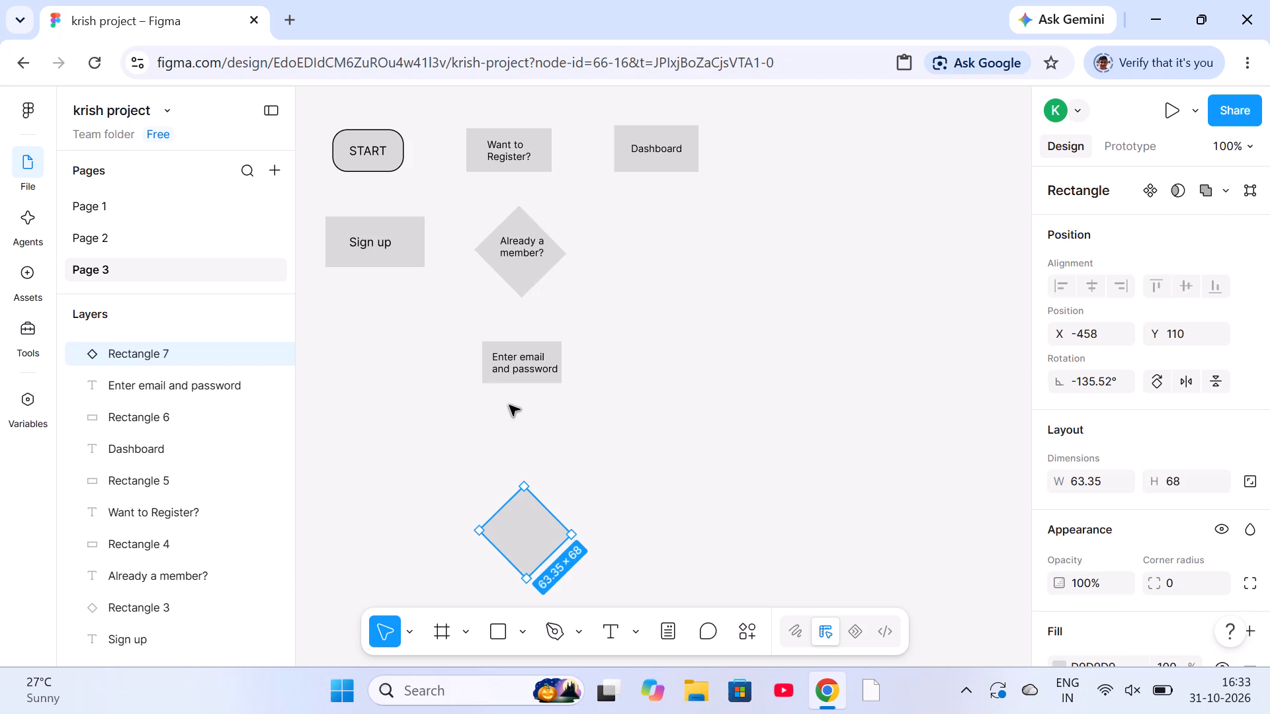
pyautogui.click(534, 531)
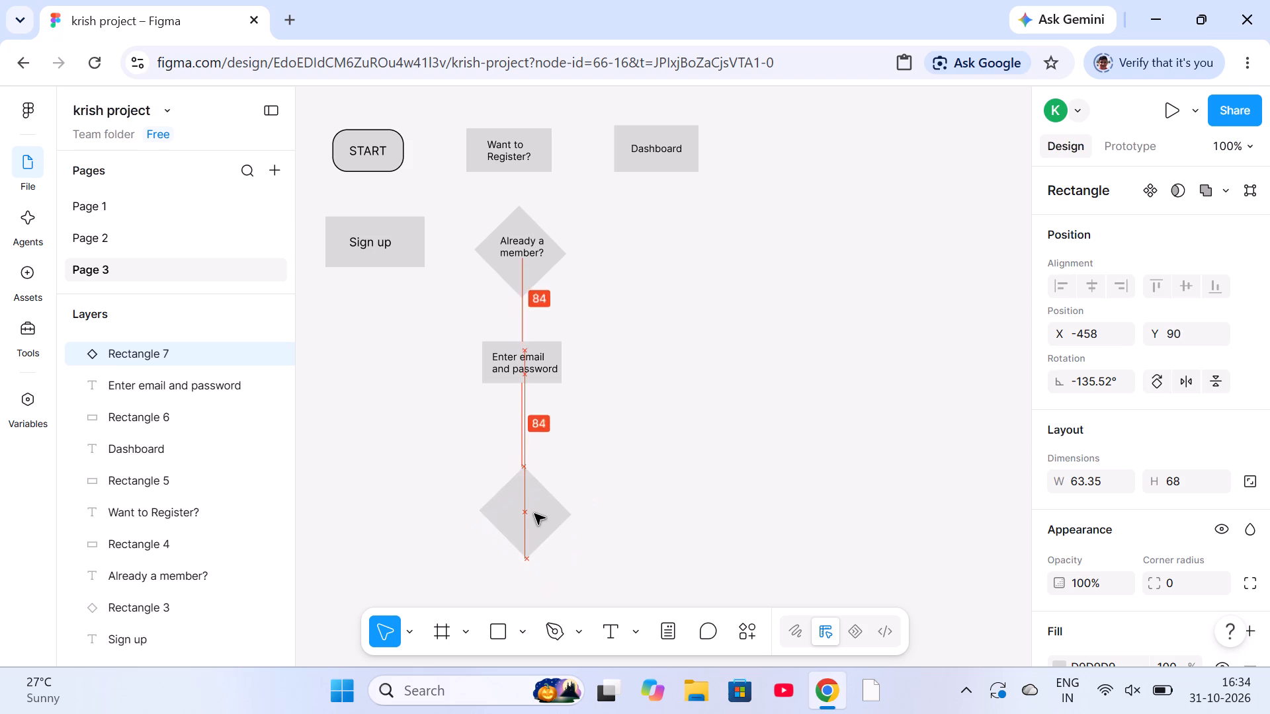
pyautogui.click(533, 479)
pyautogui.click(533, 479)
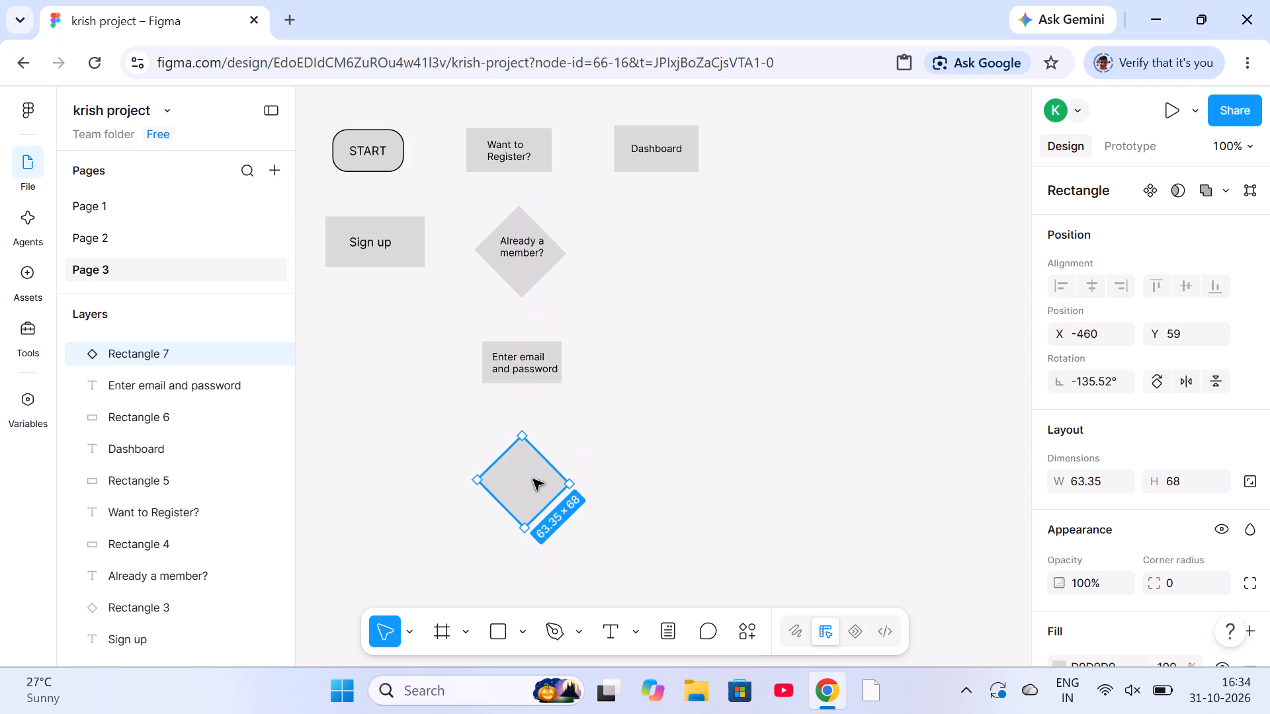
# Move the "Already a member?" text slightly down so it sits centred inside its diamond.
pyautogui.moveTo(520, 248); pyautogui.dragTo(520, 255)
pyautogui.click(520, 255)
pyautogui.click(629, 255)
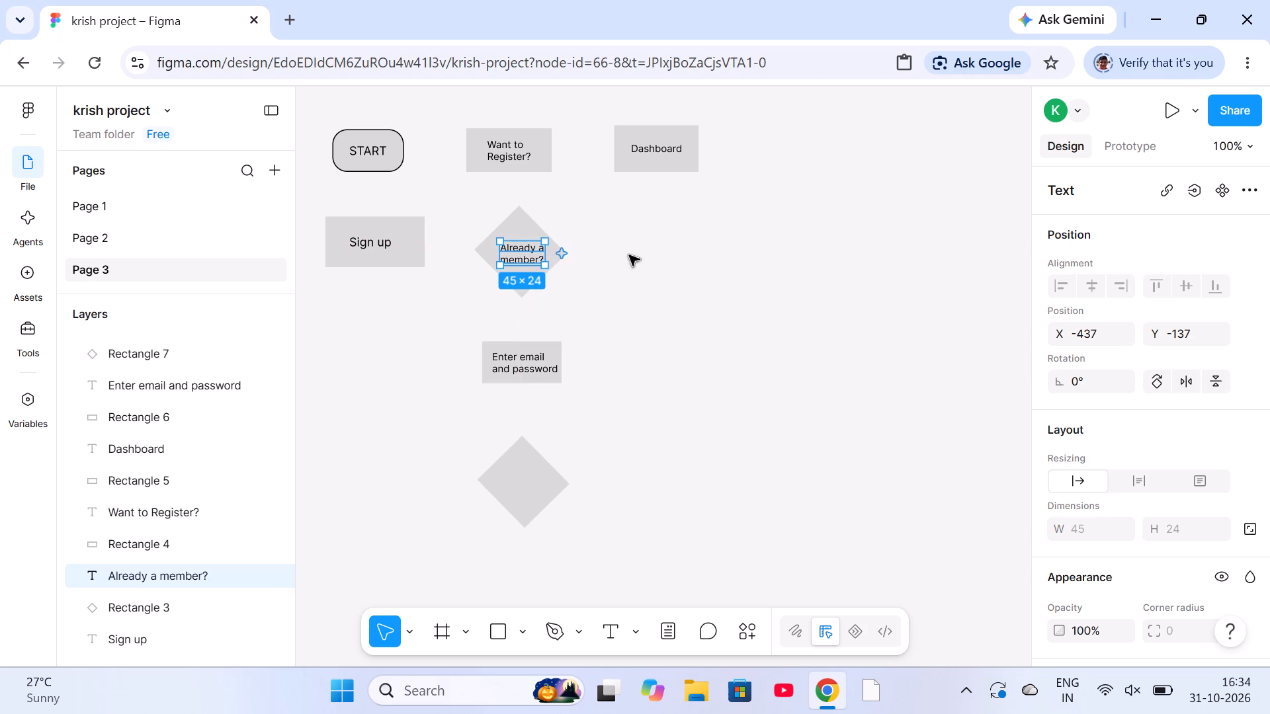
# Move the blank diamond closer to the "Enter email and password" box, to about X -458, Y 40.
pyautogui.moveTo(527, 455); pyautogui.dragTo(529, 440)
pyautogui.click(529, 440)
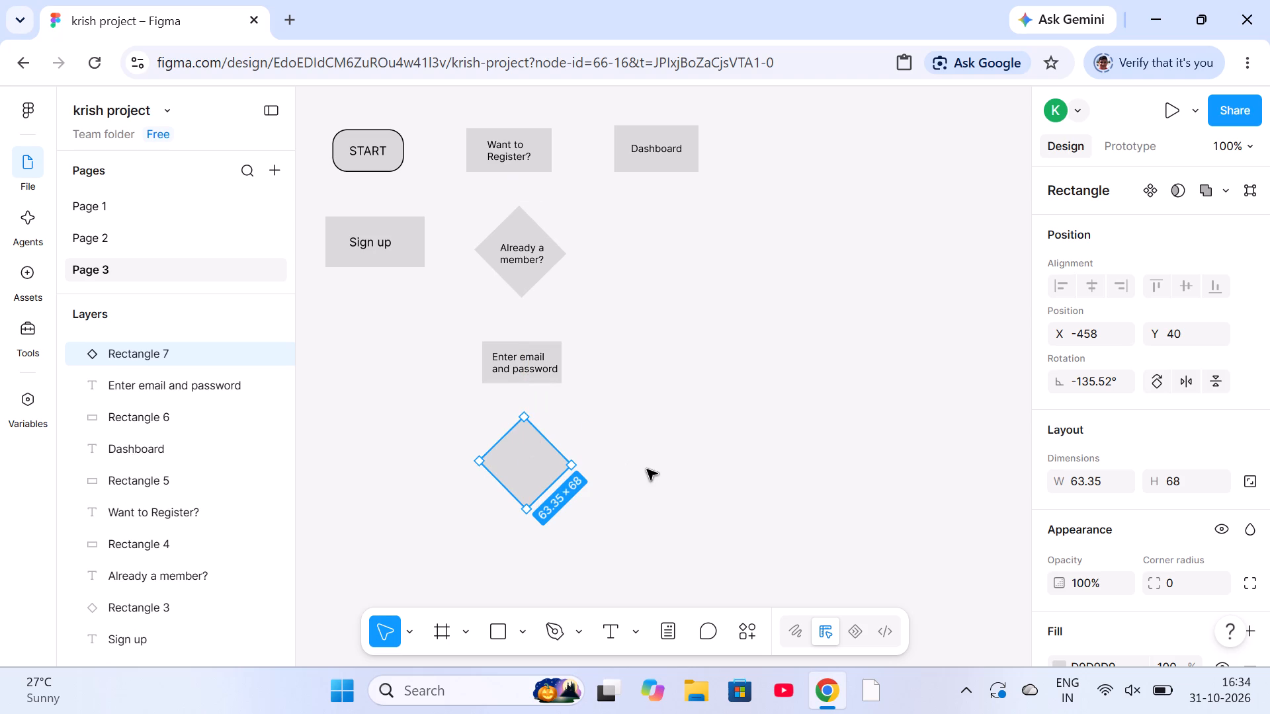
# Label the blank diamond "Valid User Credentials" on two lines, centring the text inside it at about X -439, Y 76.
pyautogui.click(605, 629)
pyautogui.click(514, 452)
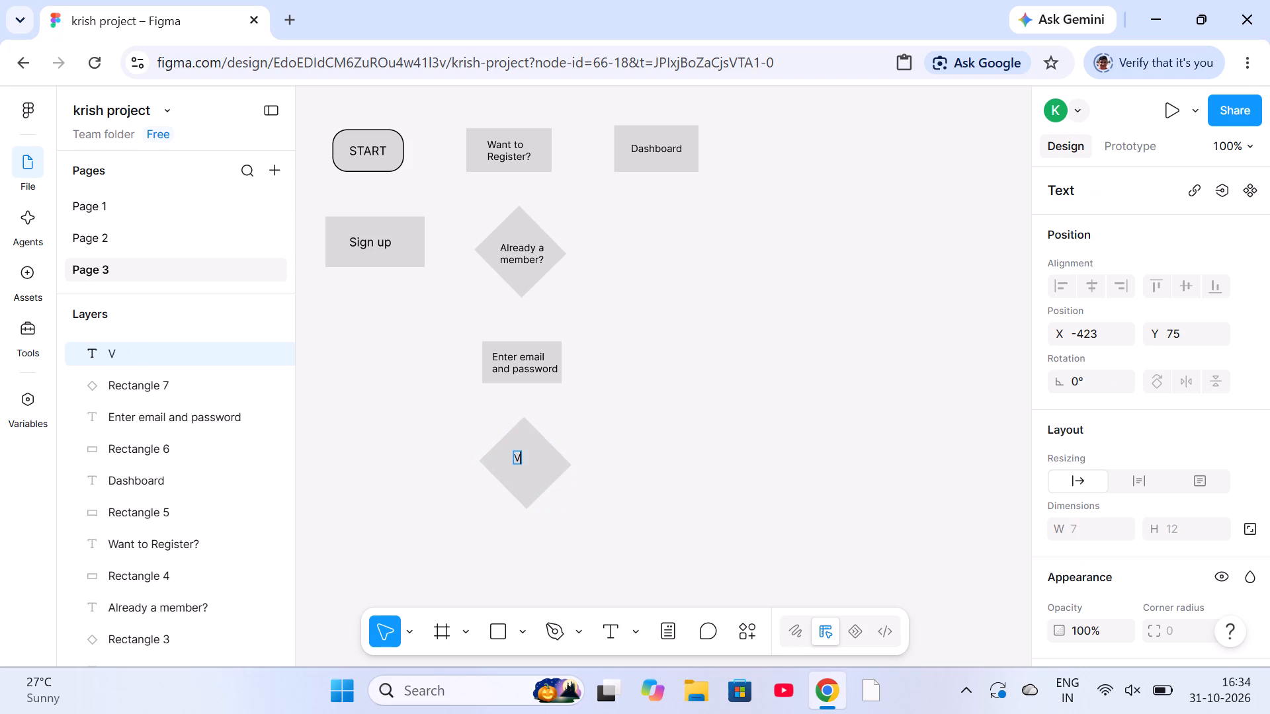
pyautogui.write('alid')
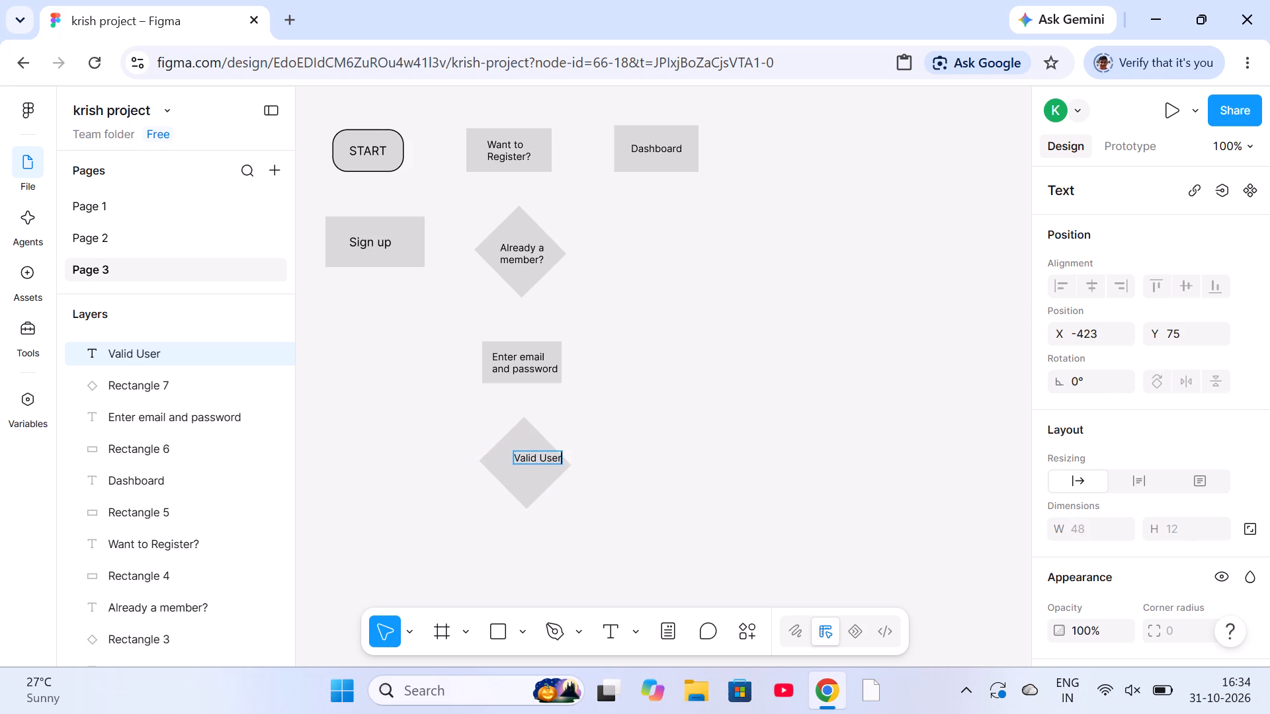
pyautogui.press('Return')
pyautogui.write('redentials')
pyautogui.click(628, 465)
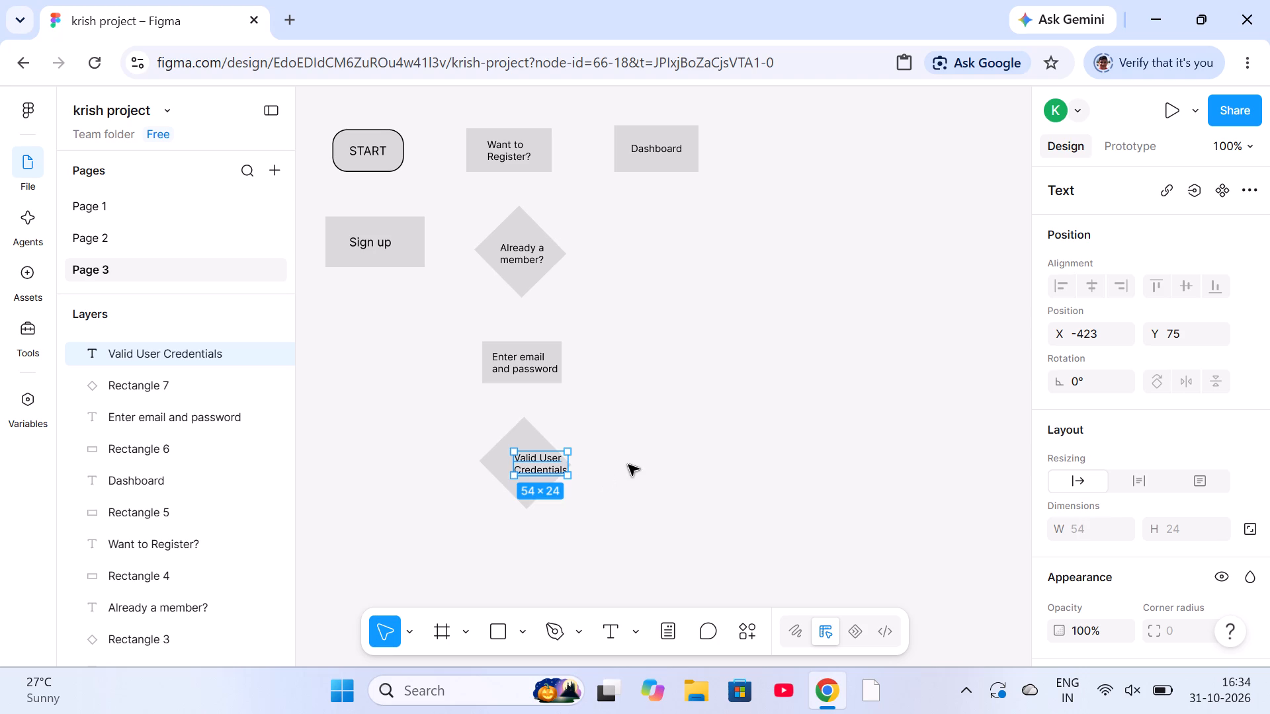
pyautogui.moveTo(545, 464); pyautogui.dragTo(538, 464)
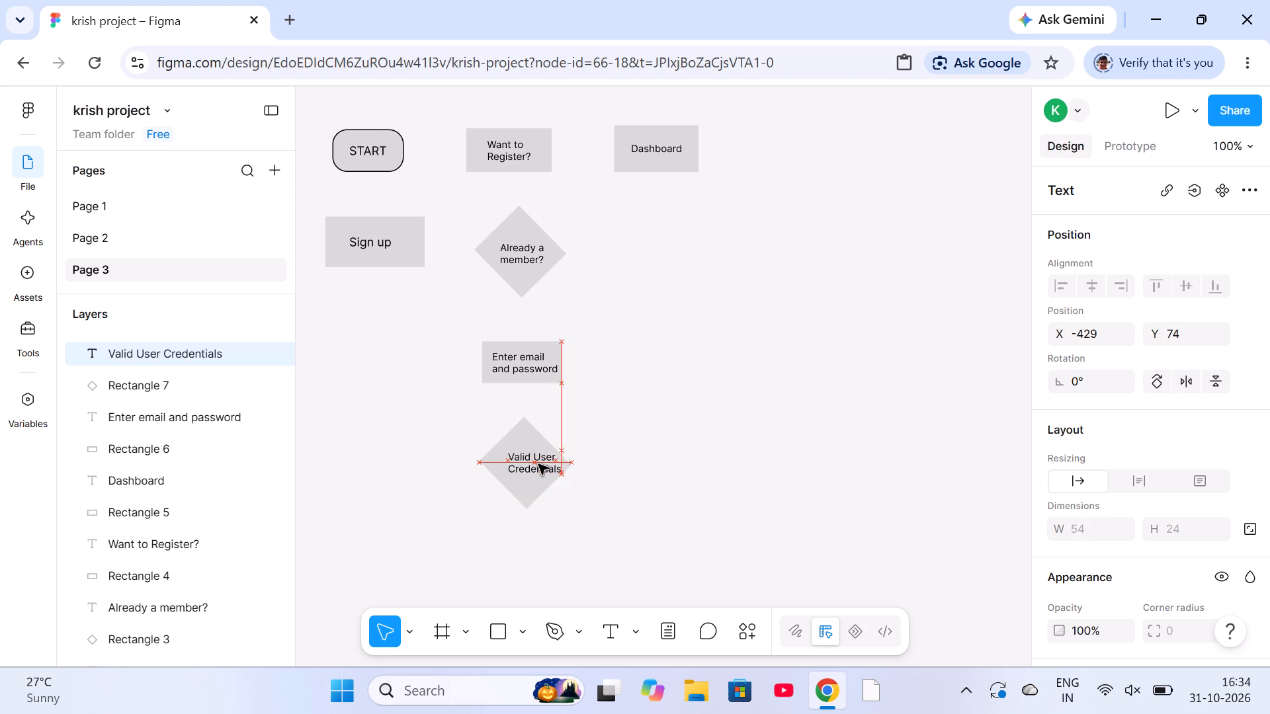
pyautogui.moveTo(538, 464); pyautogui.dragTo(529, 465)
pyautogui.click(529, 465)
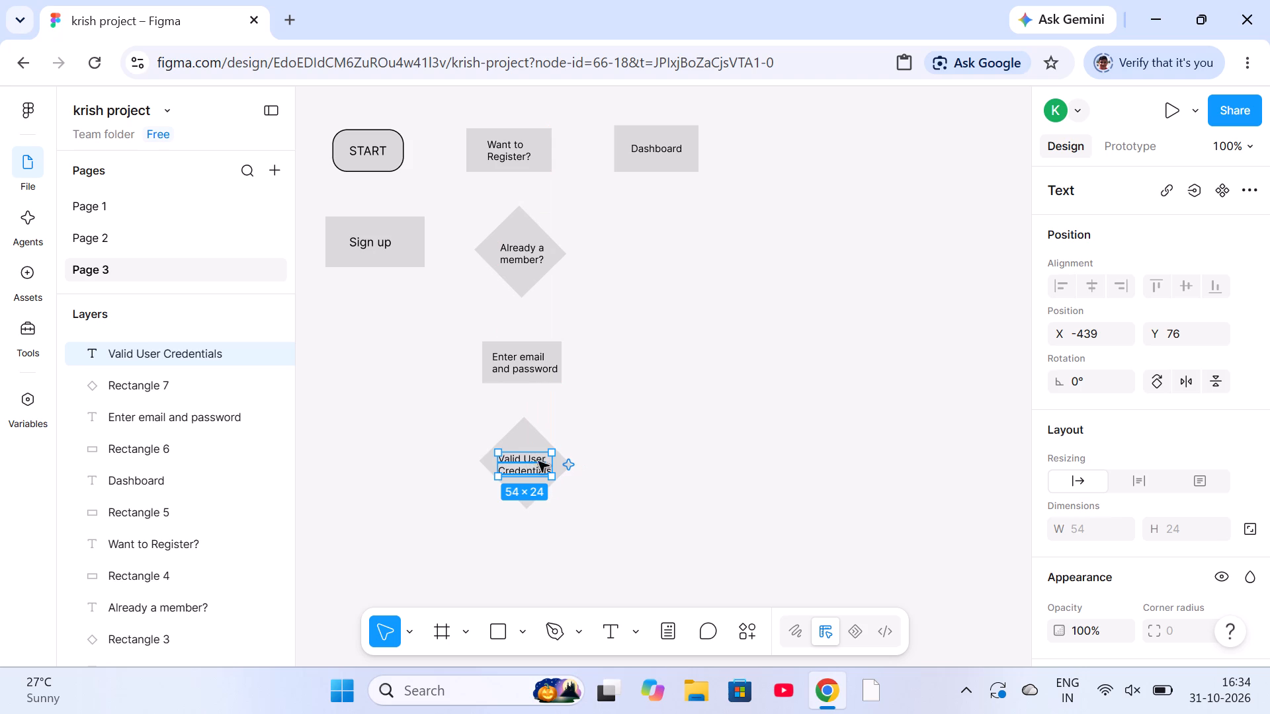
pyautogui.click(663, 402)
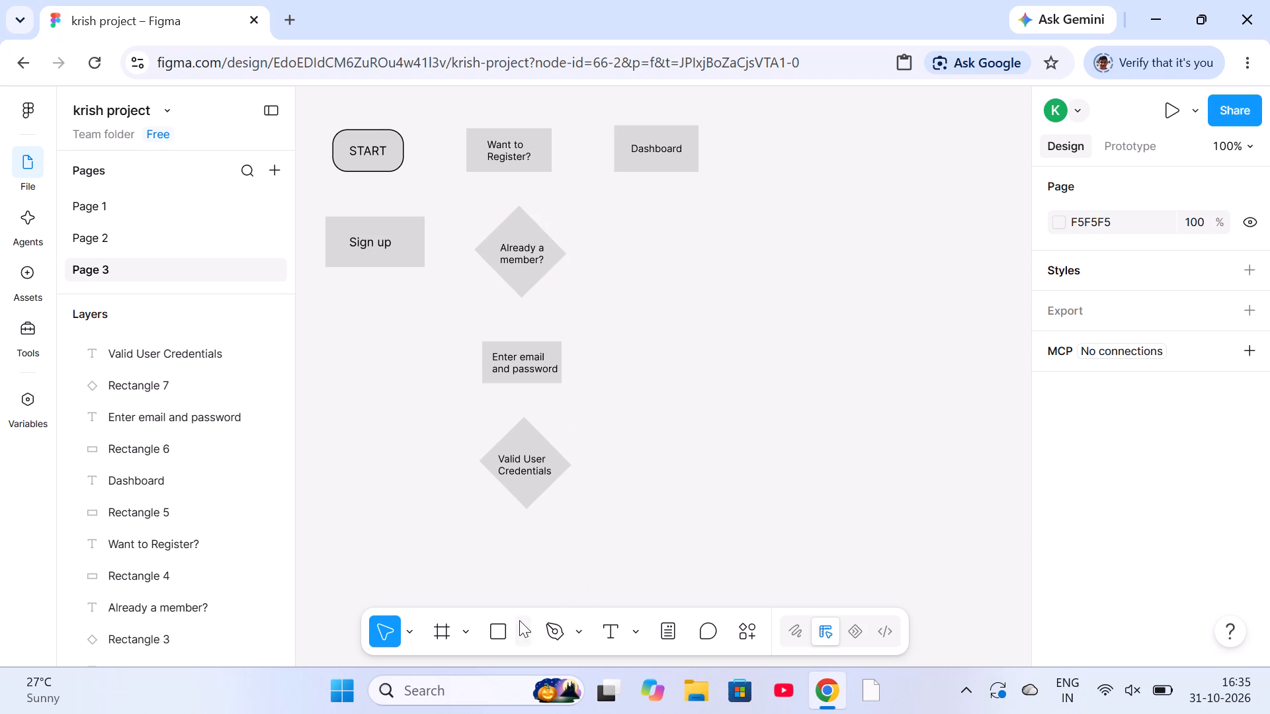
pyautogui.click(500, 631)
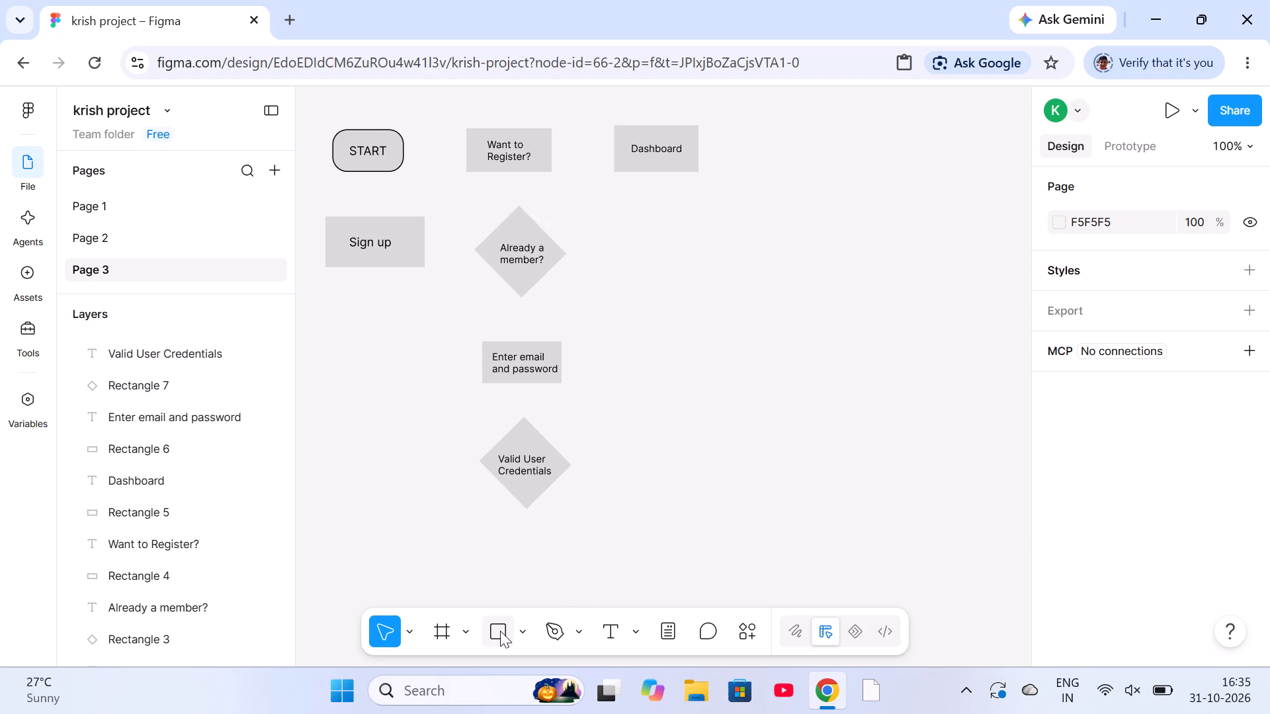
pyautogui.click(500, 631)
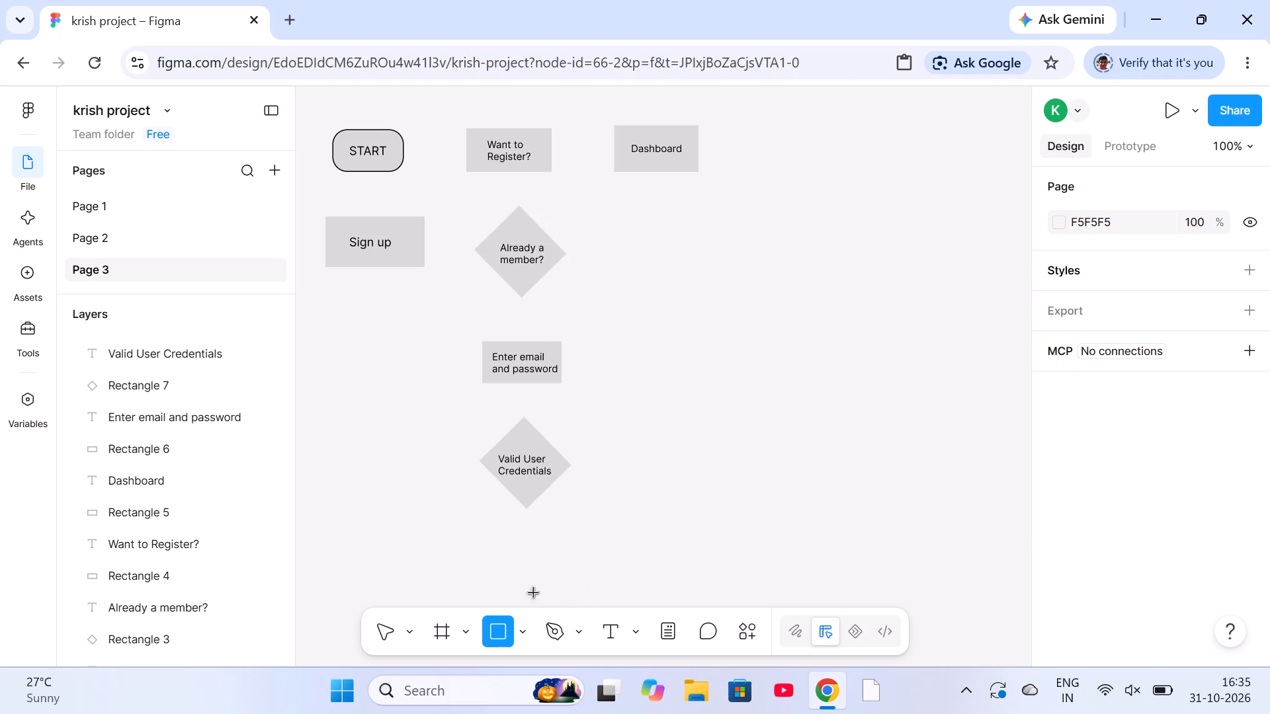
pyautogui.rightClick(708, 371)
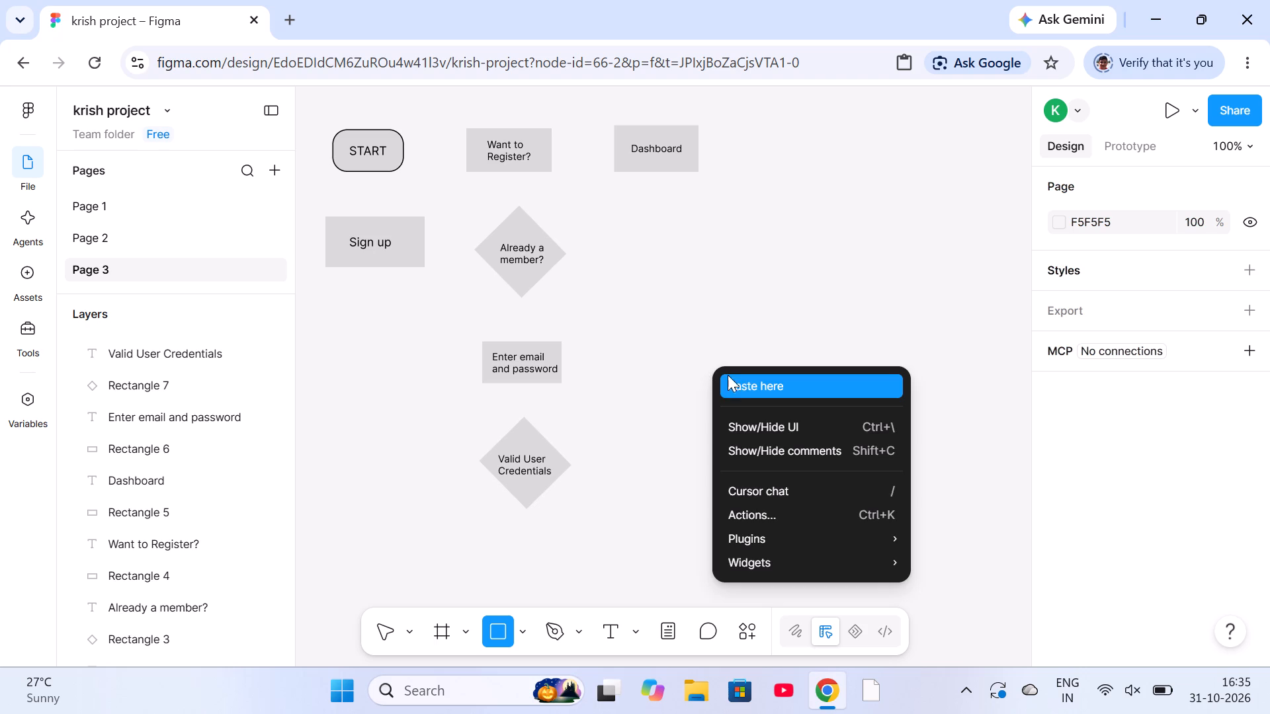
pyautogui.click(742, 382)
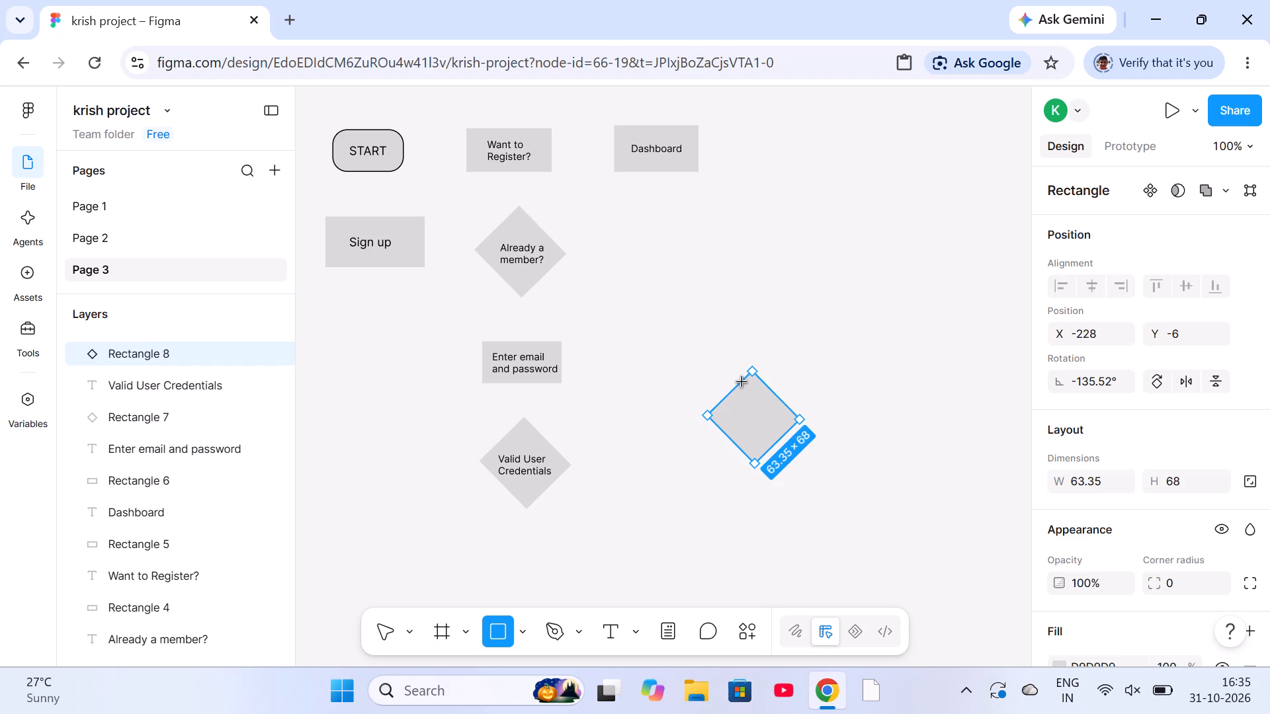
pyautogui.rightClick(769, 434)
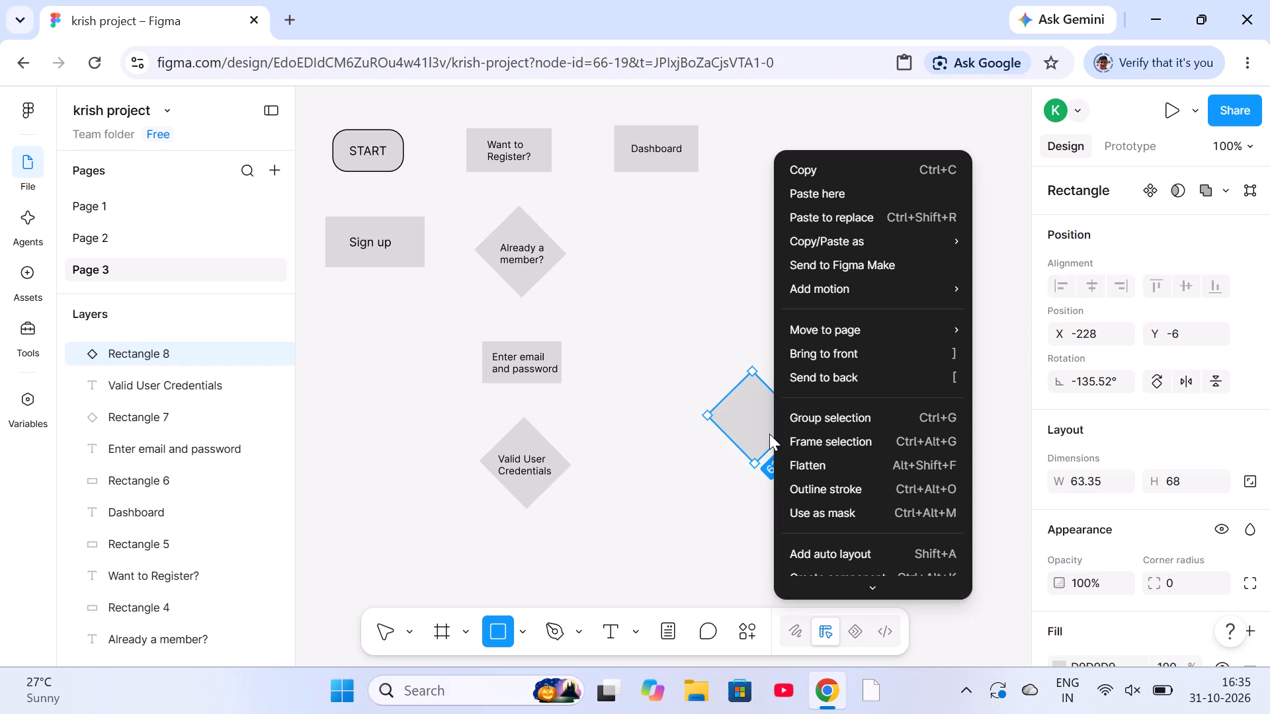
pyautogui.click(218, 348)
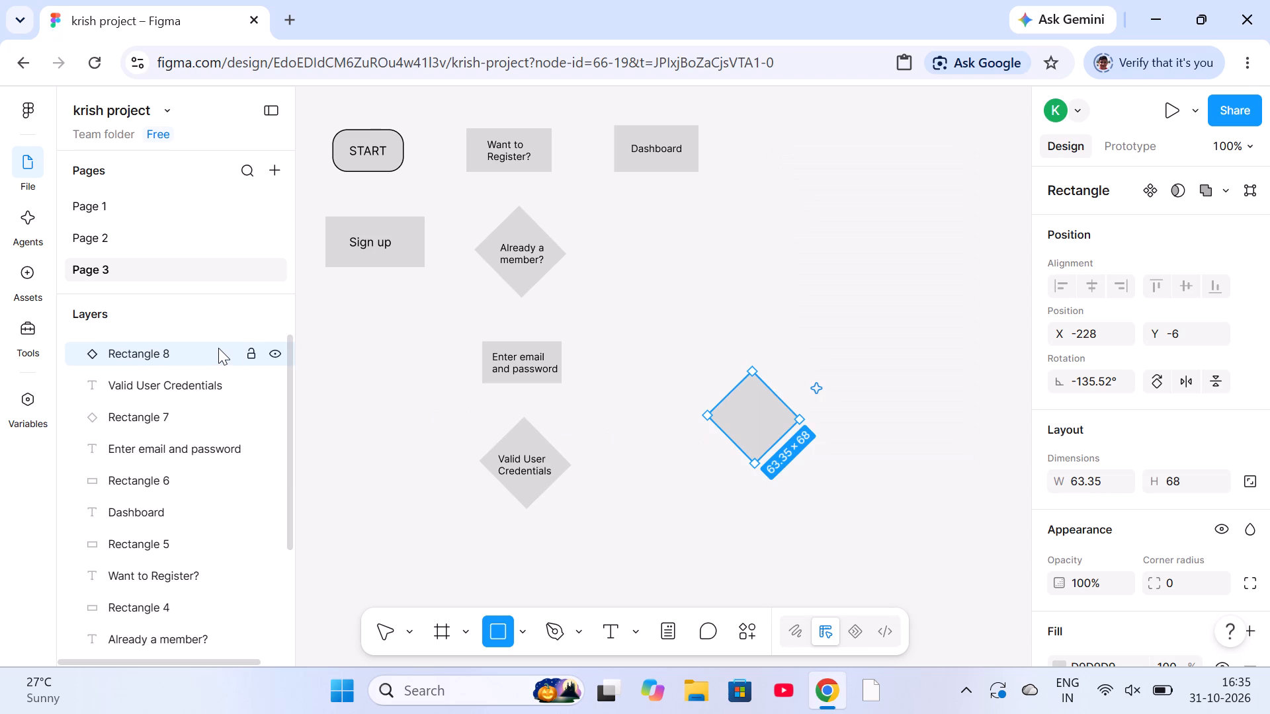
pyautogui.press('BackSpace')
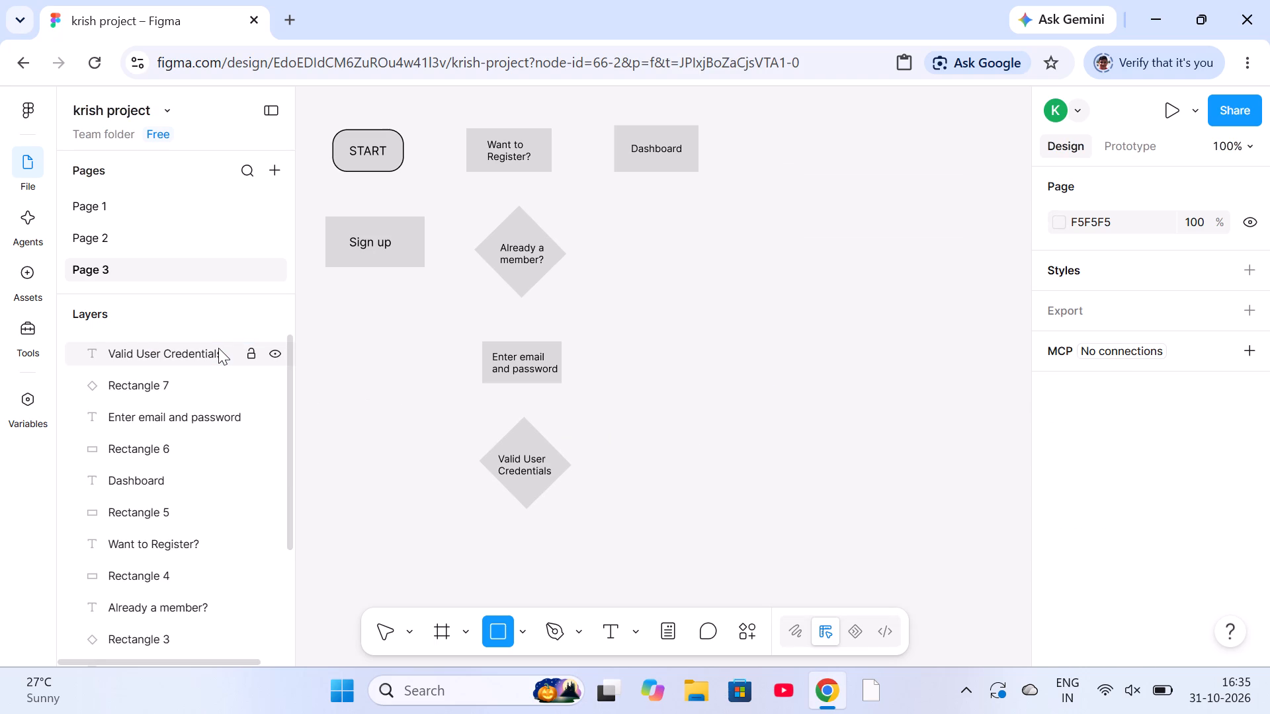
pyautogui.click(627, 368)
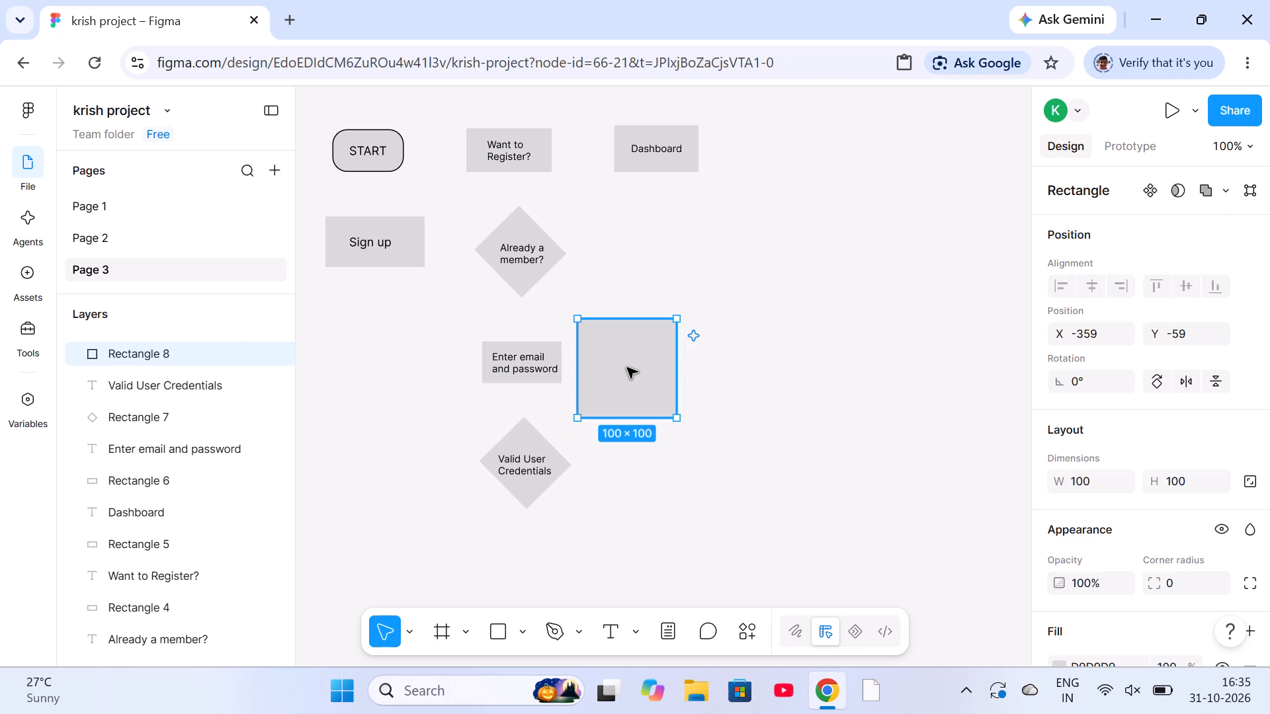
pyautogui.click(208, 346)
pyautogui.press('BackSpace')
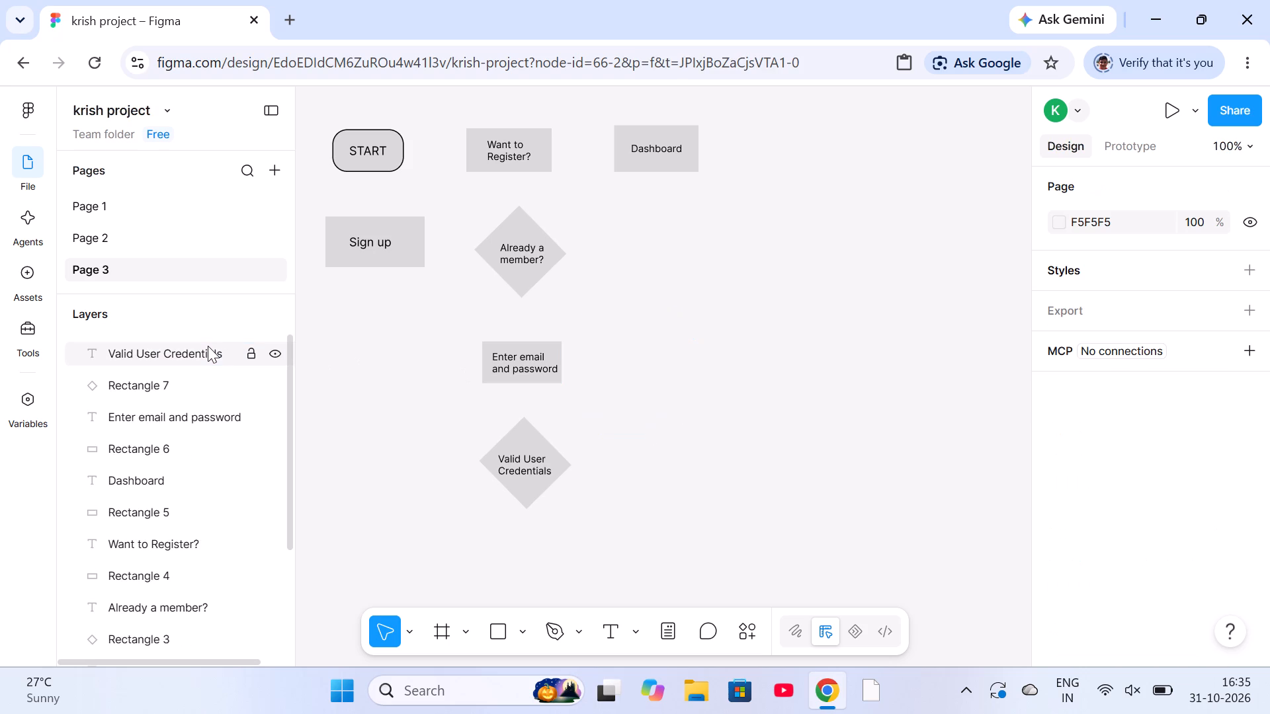
# Draw a rectangle about 86 × 40 and place it level with the "Enter email and password" box, at about X -305, Y -37.
pyautogui.click(500, 636)
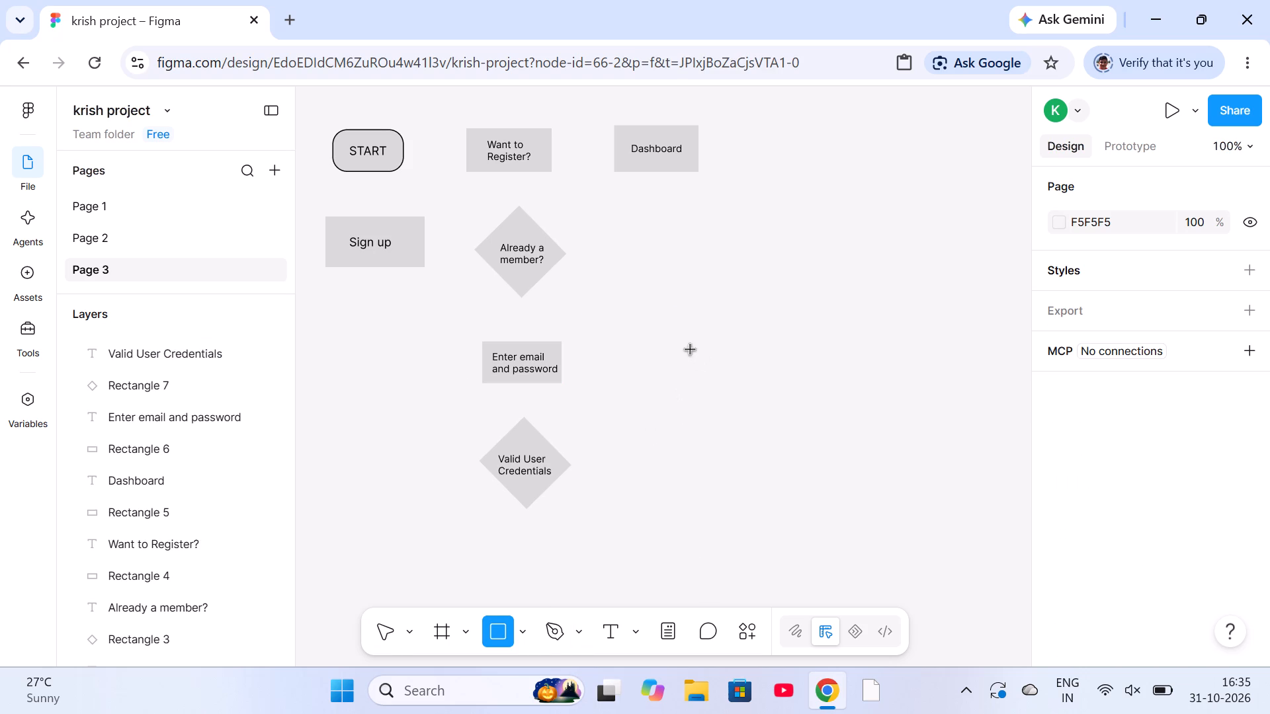
pyautogui.moveTo(691, 350); pyautogui.dragTo(776, 389)
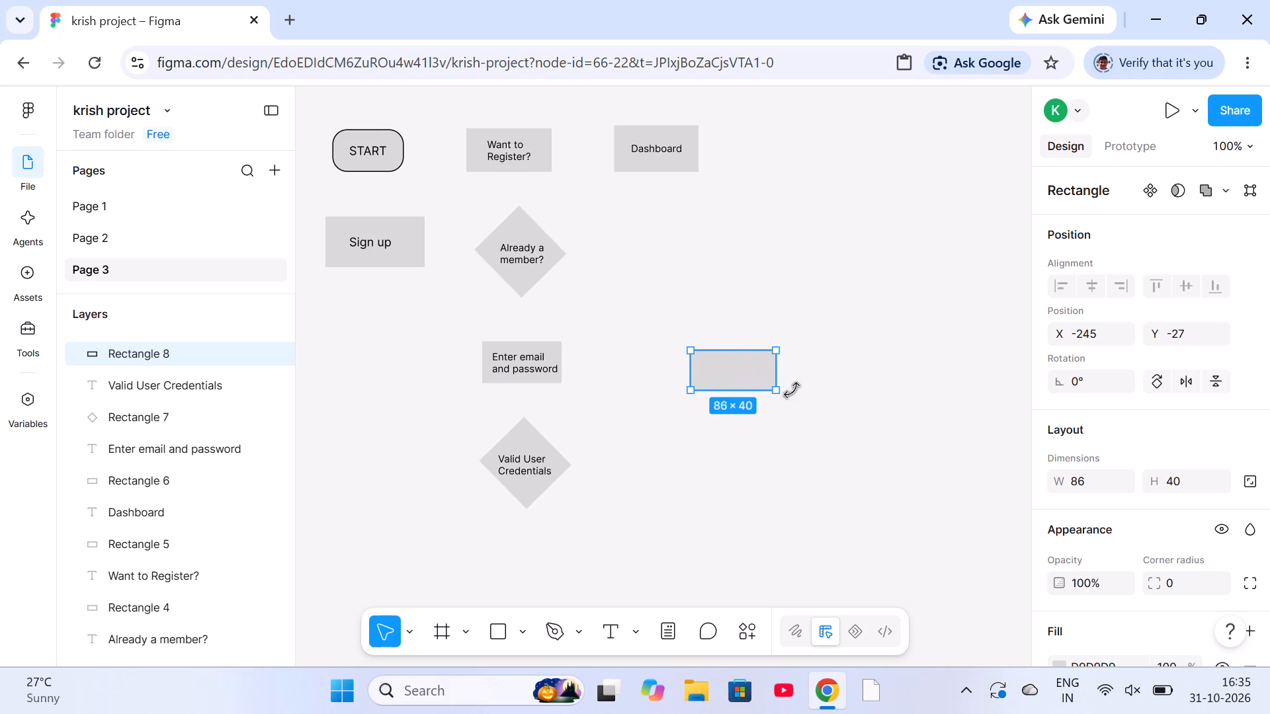
pyautogui.click(795, 390)
pyautogui.click(741, 375)
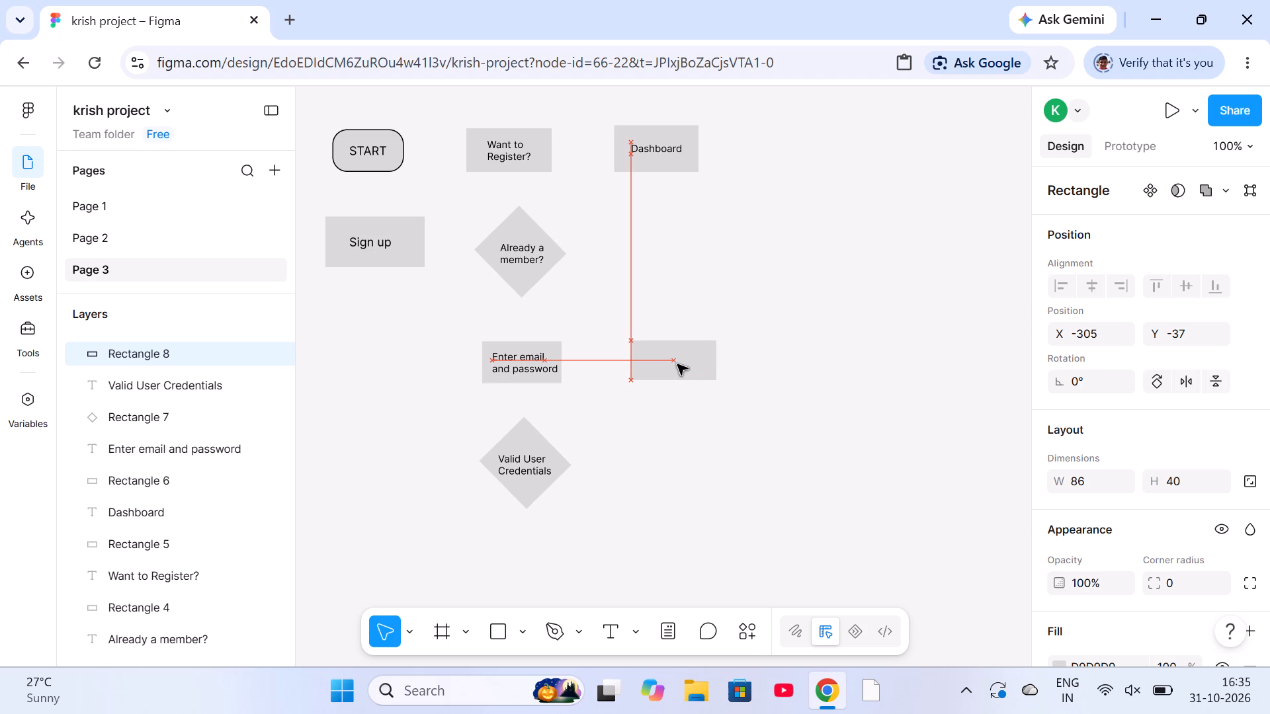
pyautogui.click(677, 364)
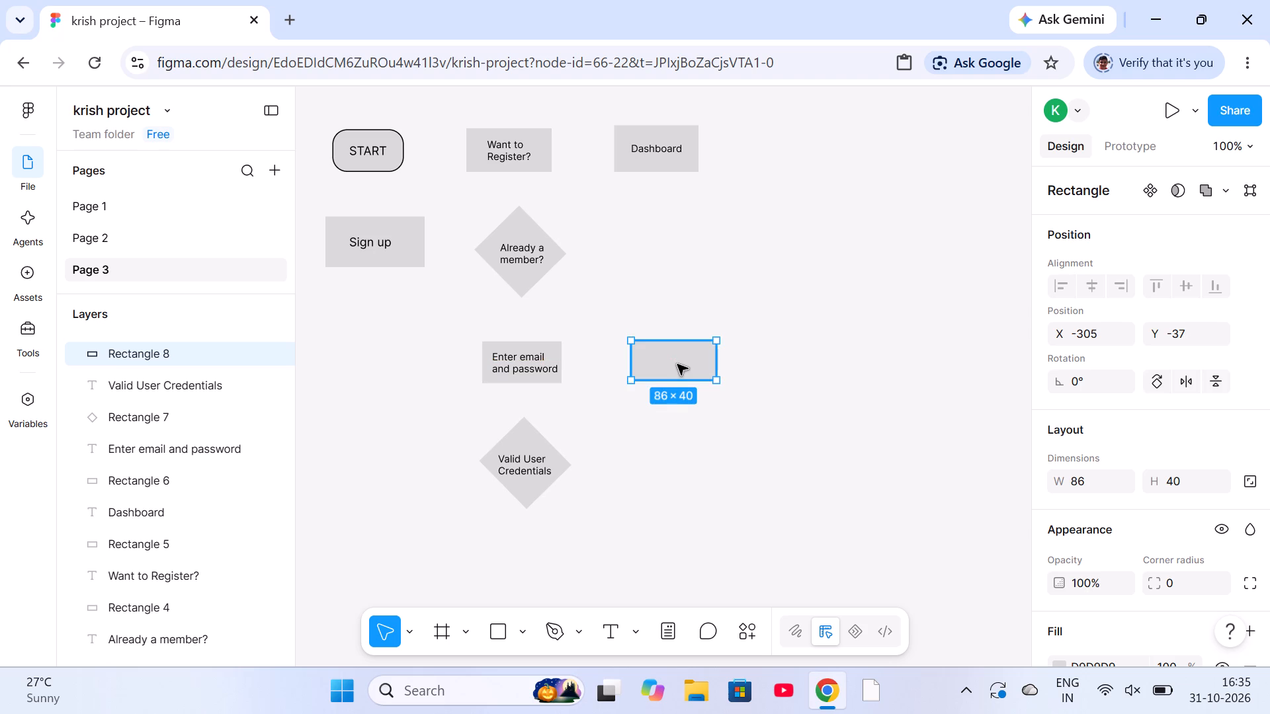
# Copy the blank rectangle and place the duplicate below it, beside the "Valid User Credentials" diamond, at about X -296, Y 46.
pyautogui.rightClick(677, 364)
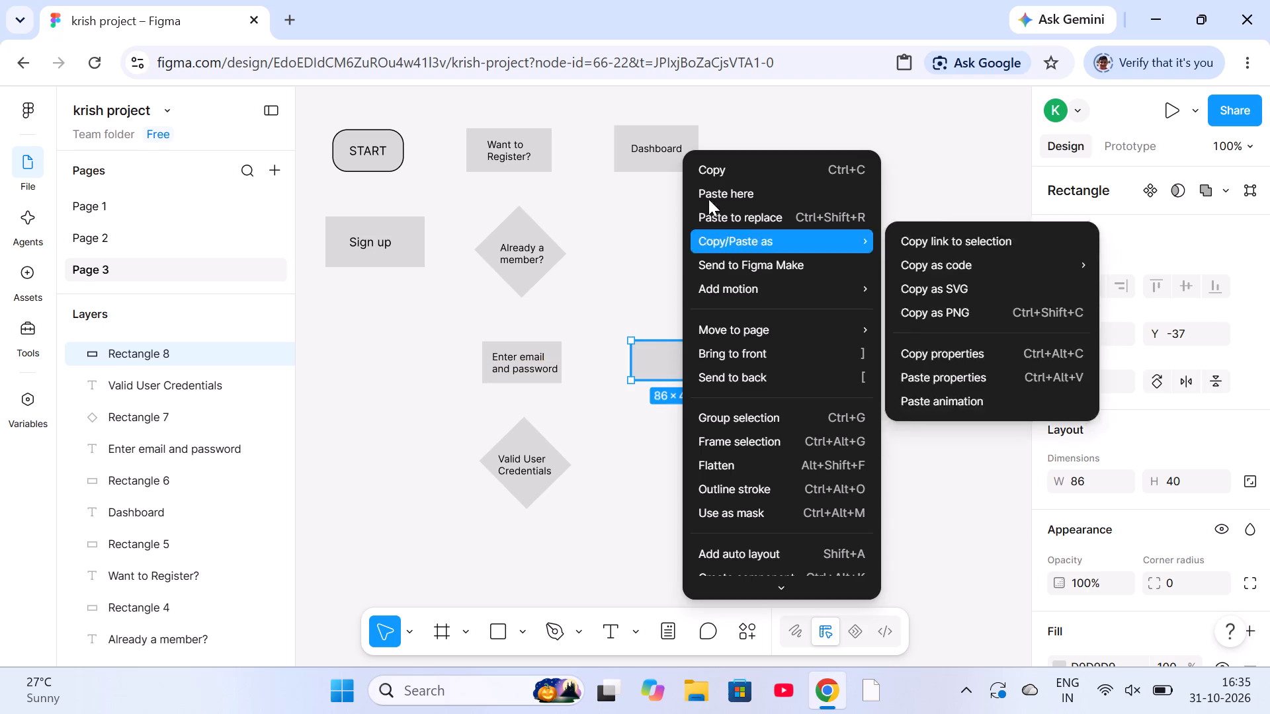
pyautogui.click(709, 171)
pyautogui.click(828, 325)
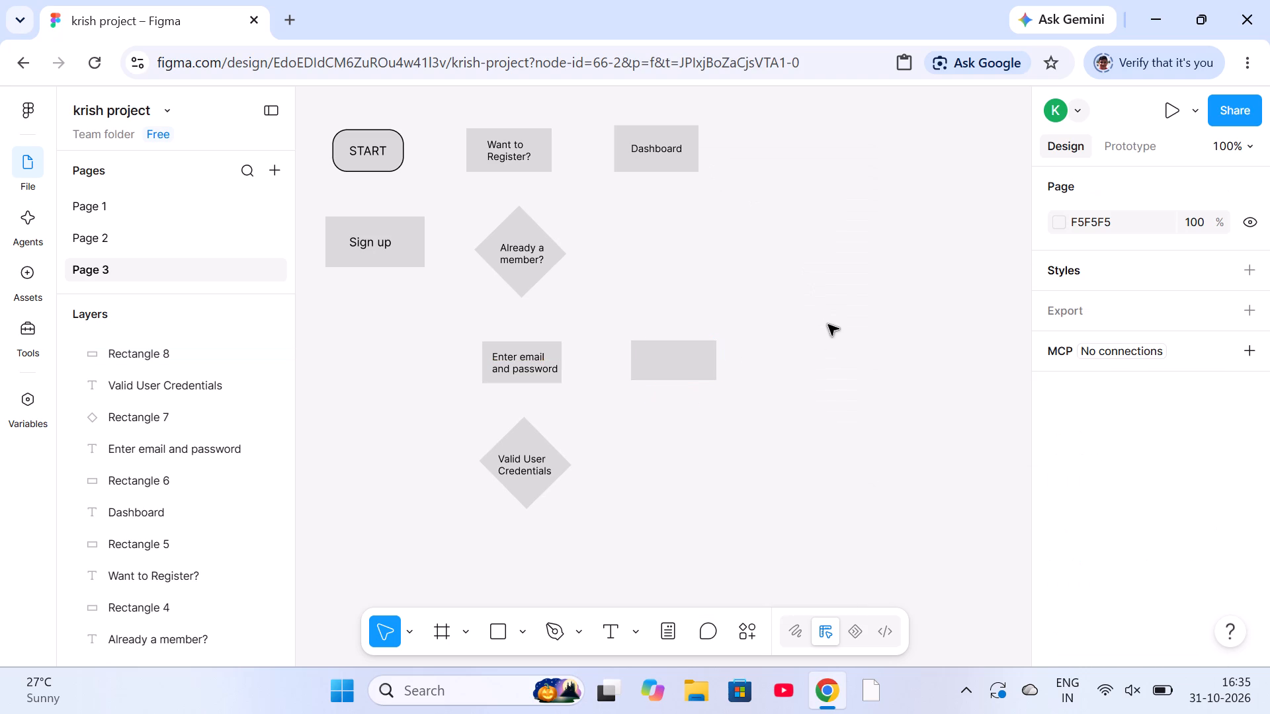
pyautogui.rightClick(668, 438)
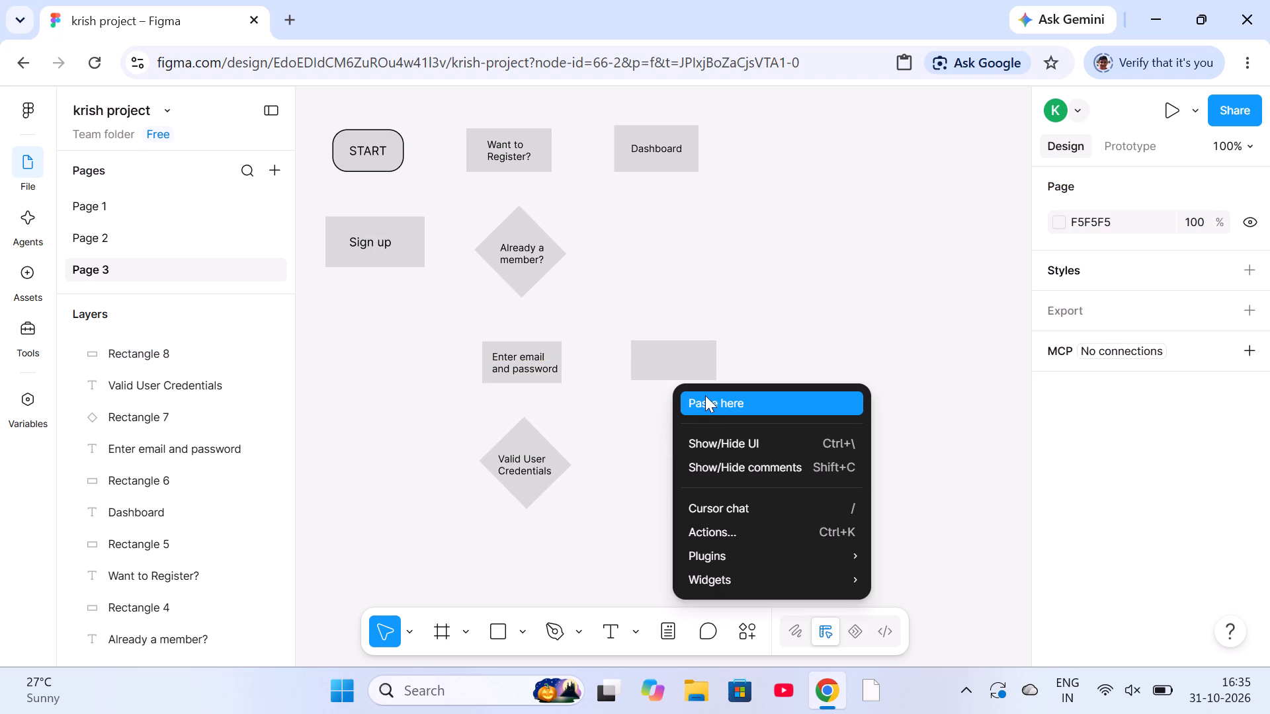
pyautogui.click(705, 395)
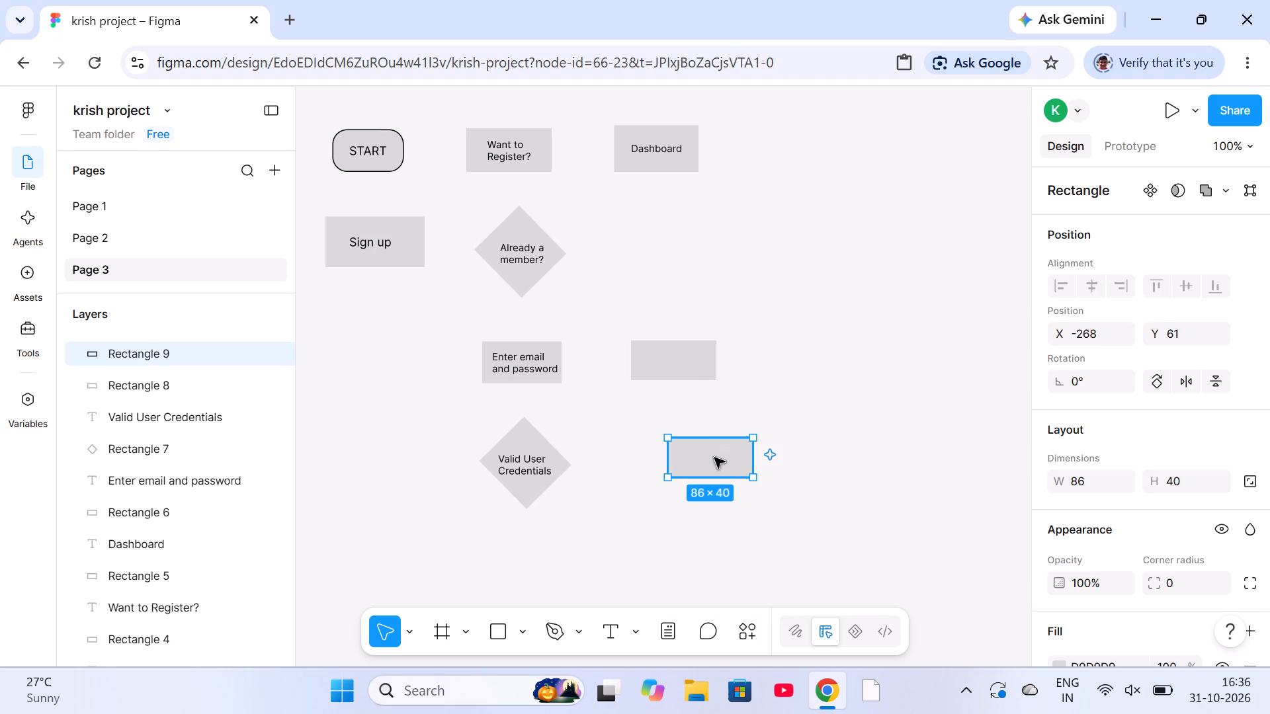
pyautogui.moveTo(714, 457); pyautogui.dragTo(685, 440)
pyautogui.click(685, 440)
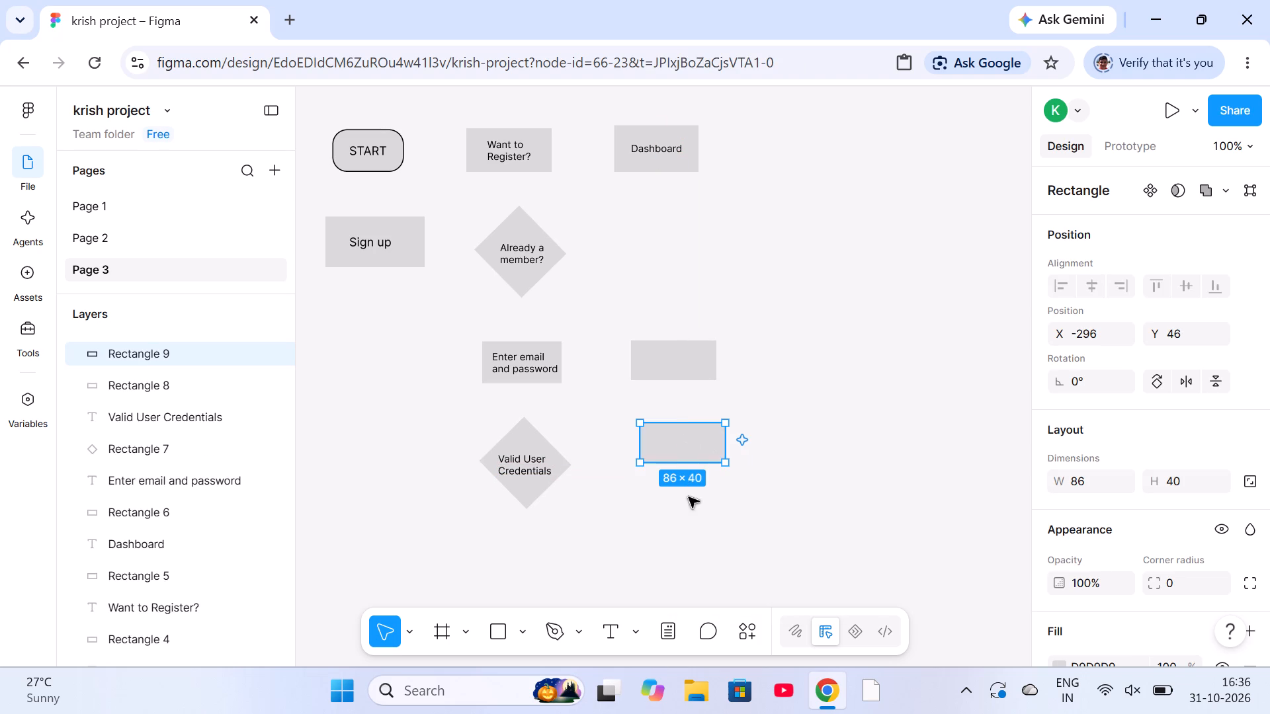
# Paste a third 86 × 40 blank rectangle below the one beside the "Valid User Credentials" diamond, at about X -290, Y 118.
pyautogui.rightClick(685, 532)
pyautogui.click(743, 396)
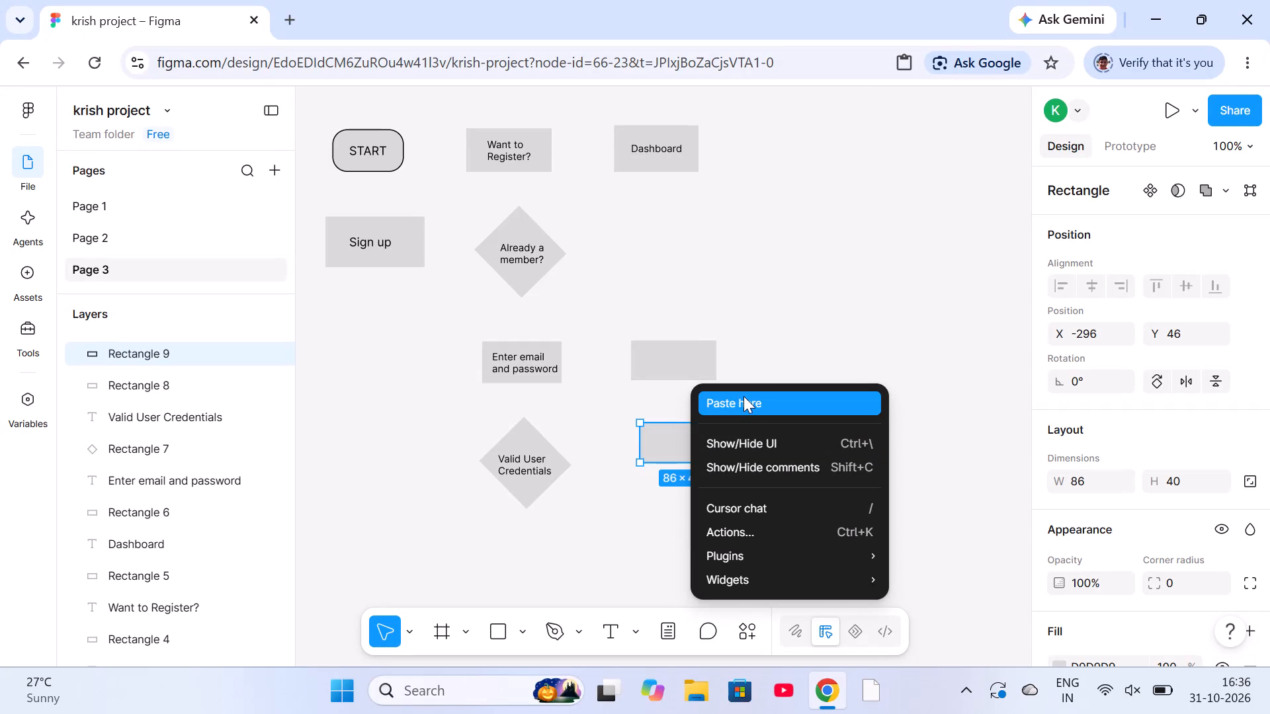
pyautogui.click(725, 545)
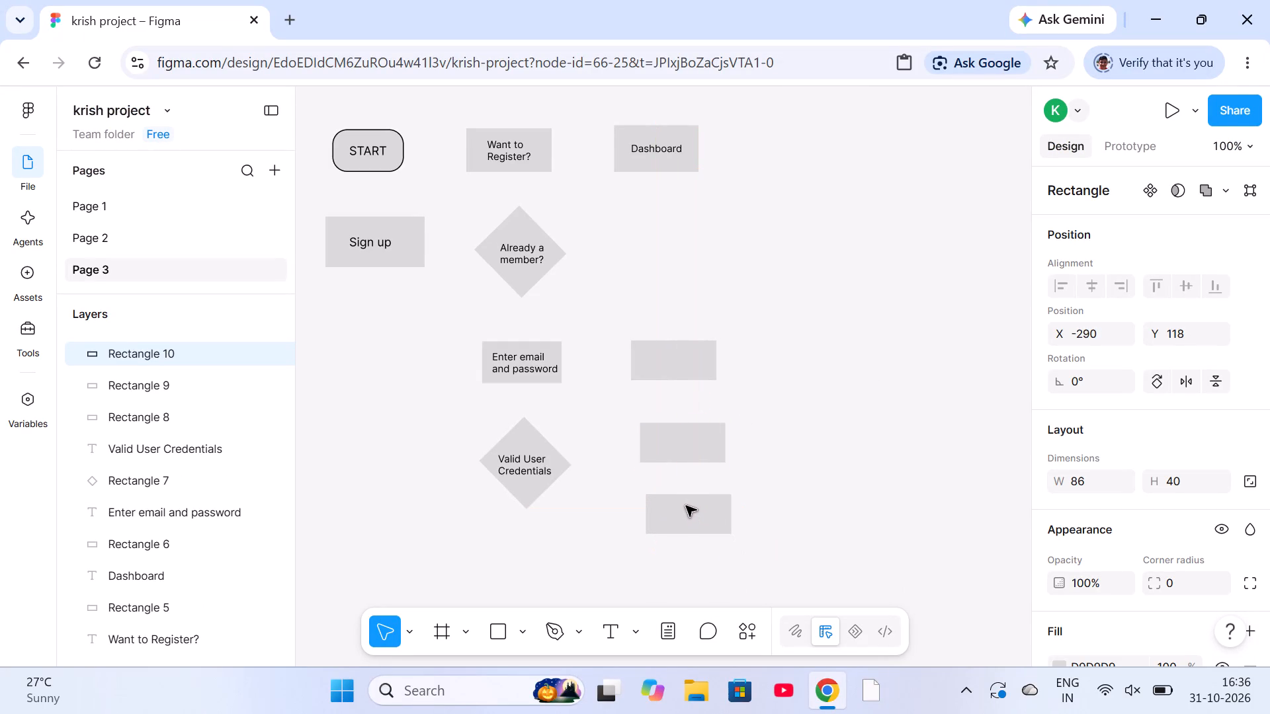
pyautogui.click(686, 506)
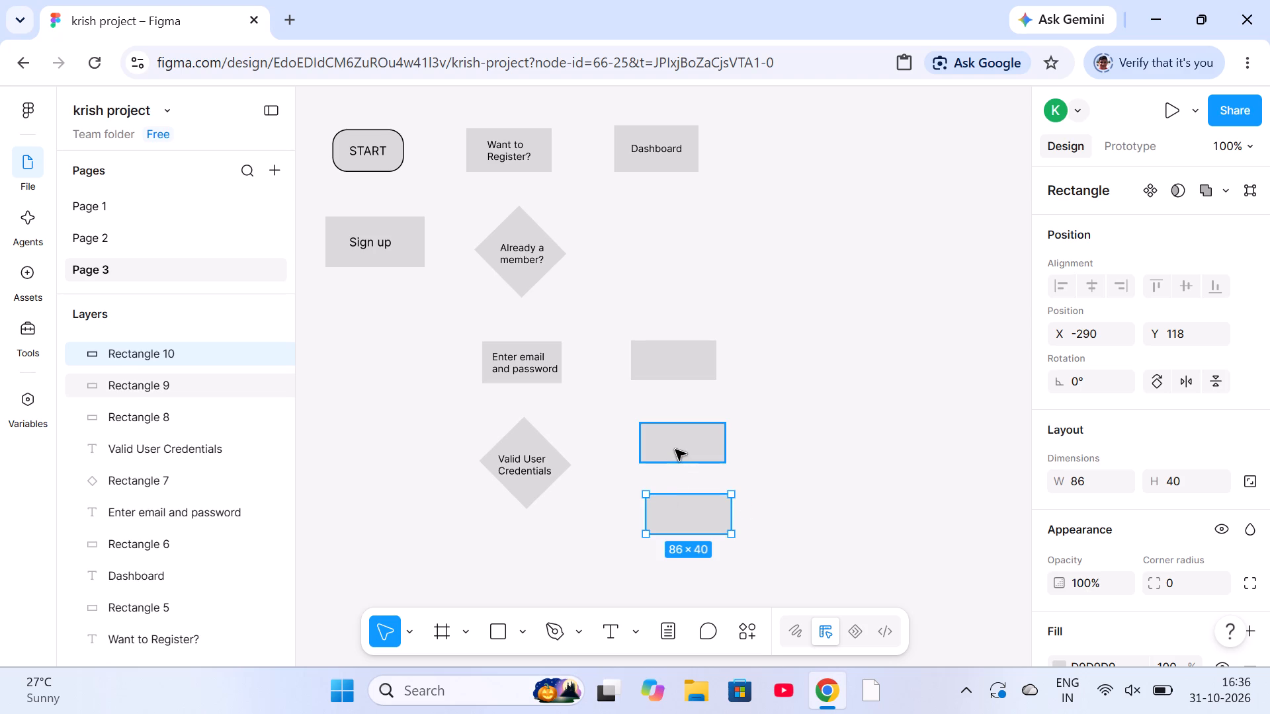
# Align the two lower blank rectangles under the top one at X -305, placing them at about Y 40 and Y 113.
pyautogui.moveTo(675, 450); pyautogui.dragTo(667, 442)
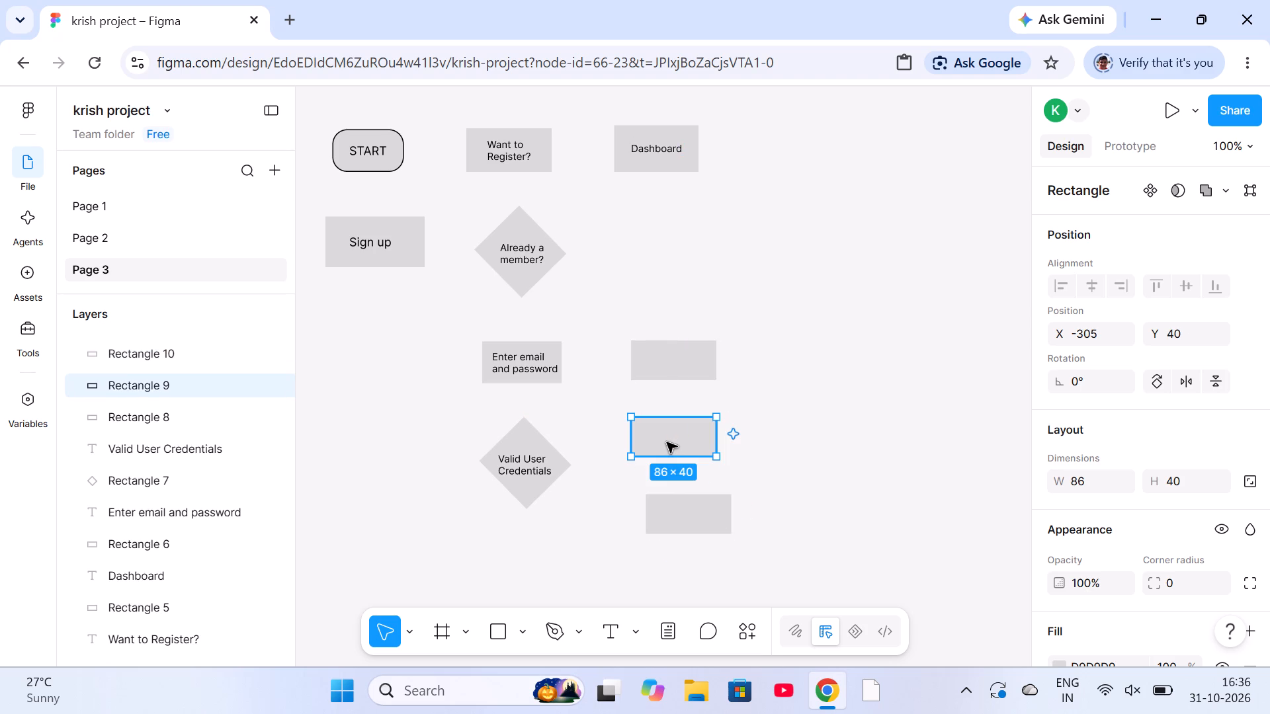
pyautogui.click(667, 442)
pyautogui.moveTo(695, 518); pyautogui.dragTo(680, 514)
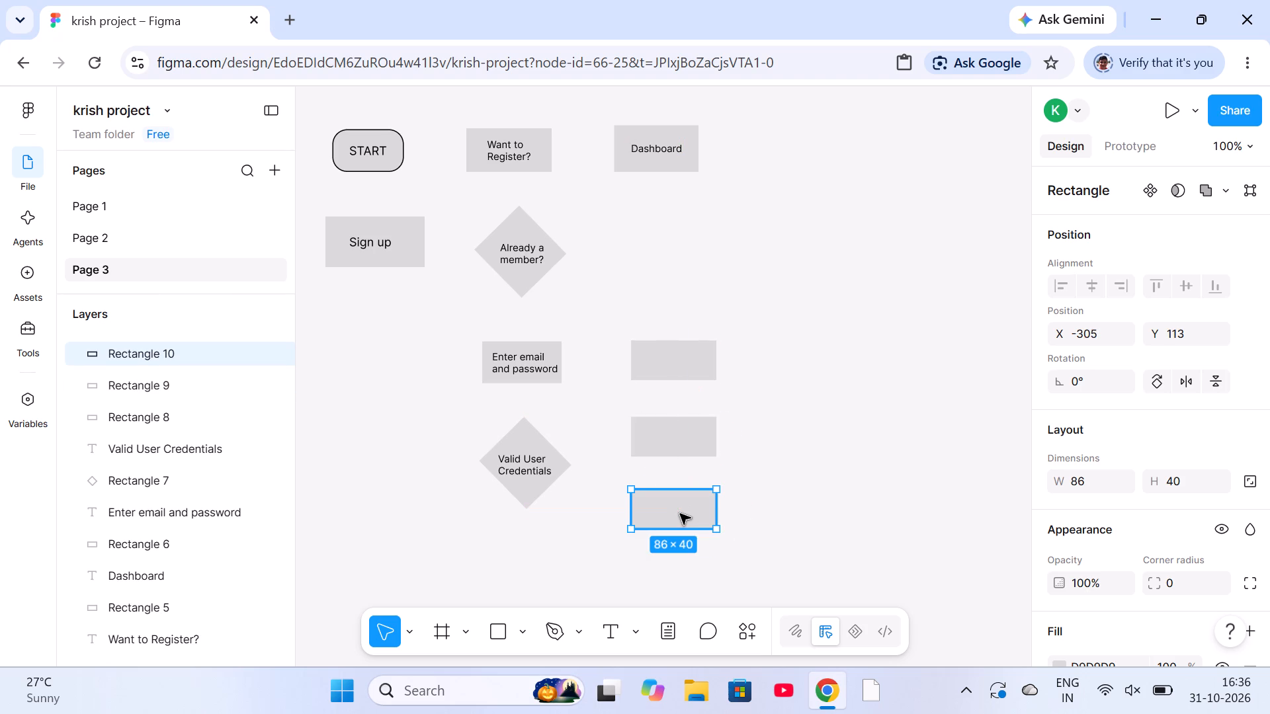
pyautogui.click(680, 514)
pyautogui.click(680, 514)
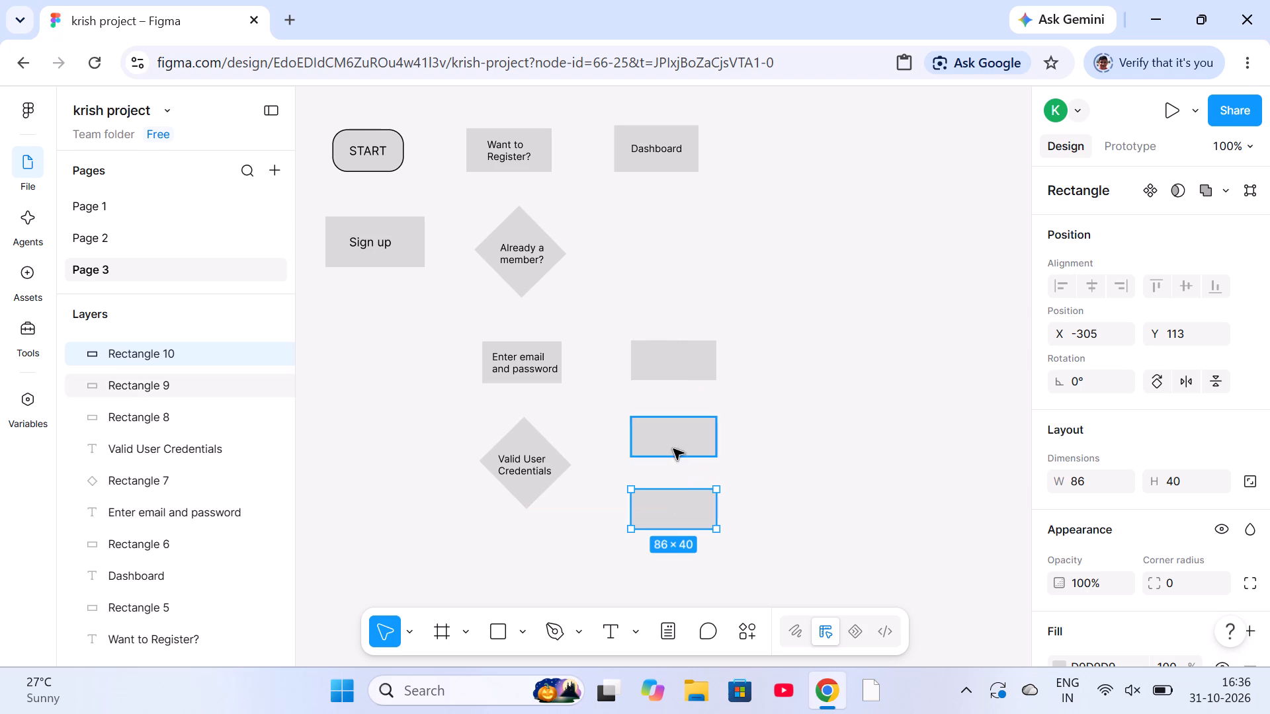
# Label the three stacked blank rectangles "Login Failed", "Forgot Password" and "Reset Password", from top to bottom.
pyautogui.click(609, 637)
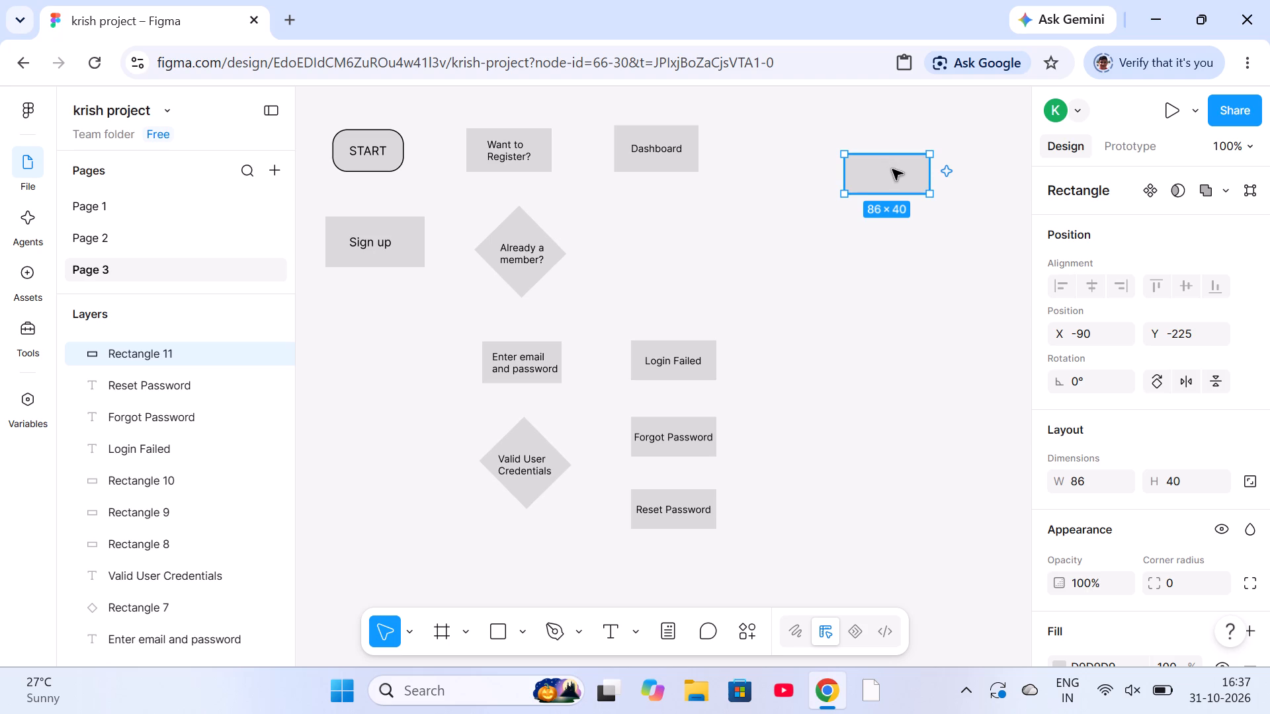
pyautogui.moveTo(892, 169); pyautogui.dragTo(877, 146)
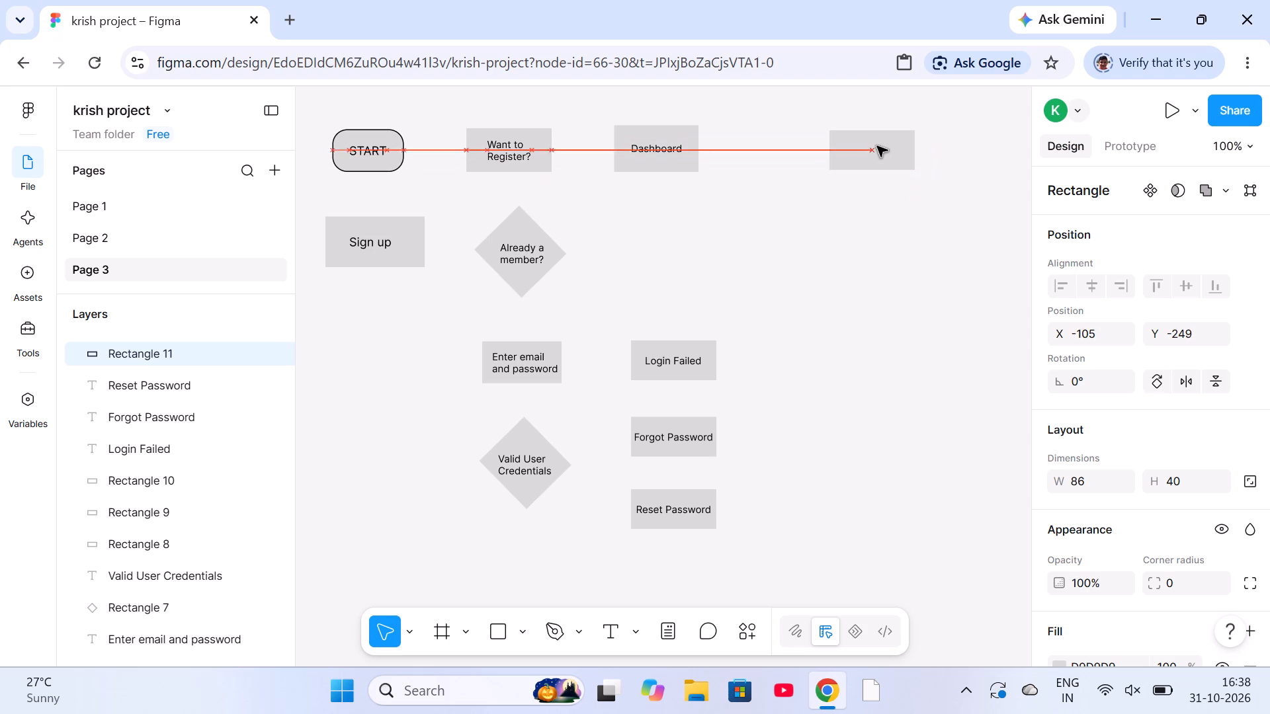
pyautogui.moveTo(877, 146); pyautogui.dragTo(880, 144)
pyautogui.click(880, 144)
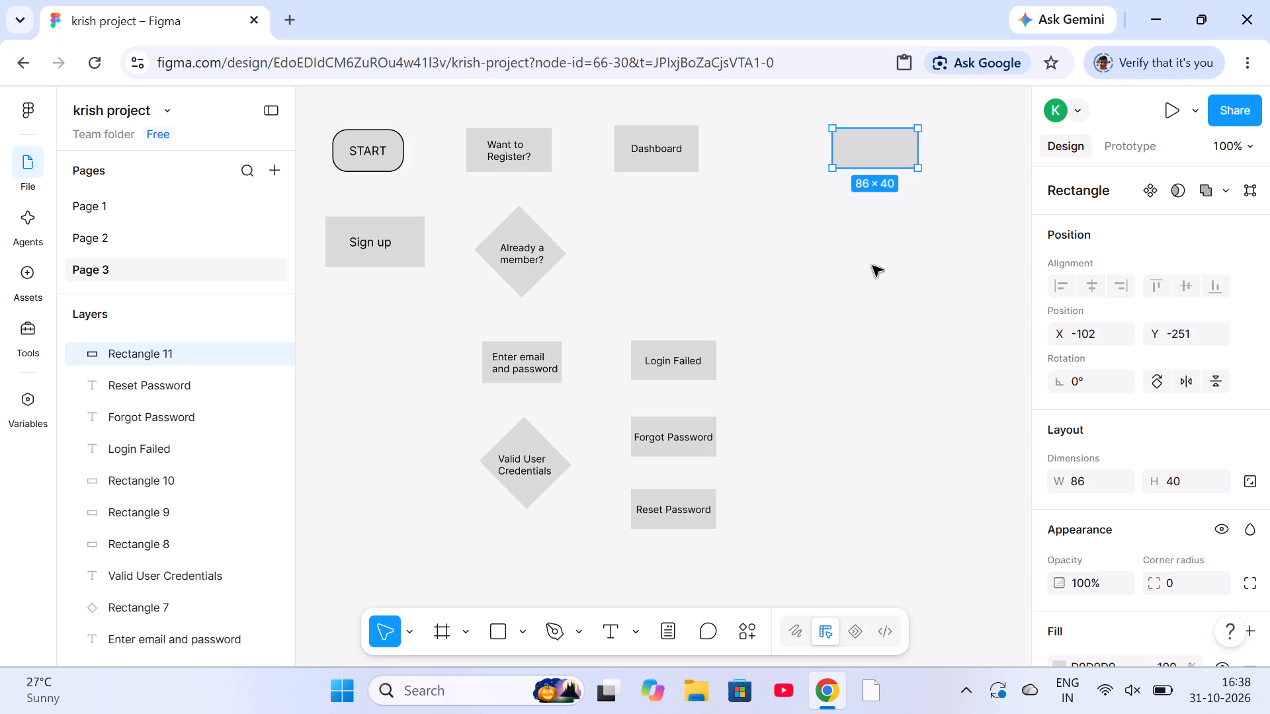
# Paste a second blank rectangle and place it directly below the new top-row one, at about X -102, Y -169.
pyautogui.rightClick(872, 266)
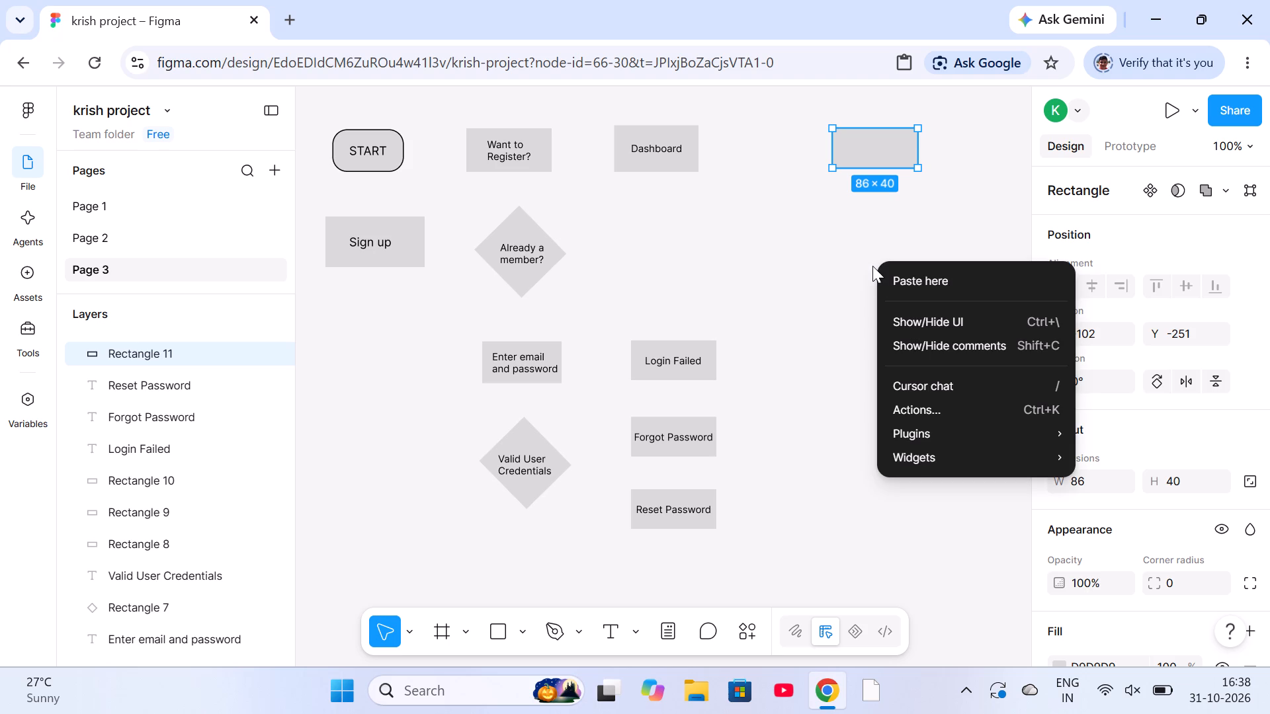
pyautogui.click(898, 278)
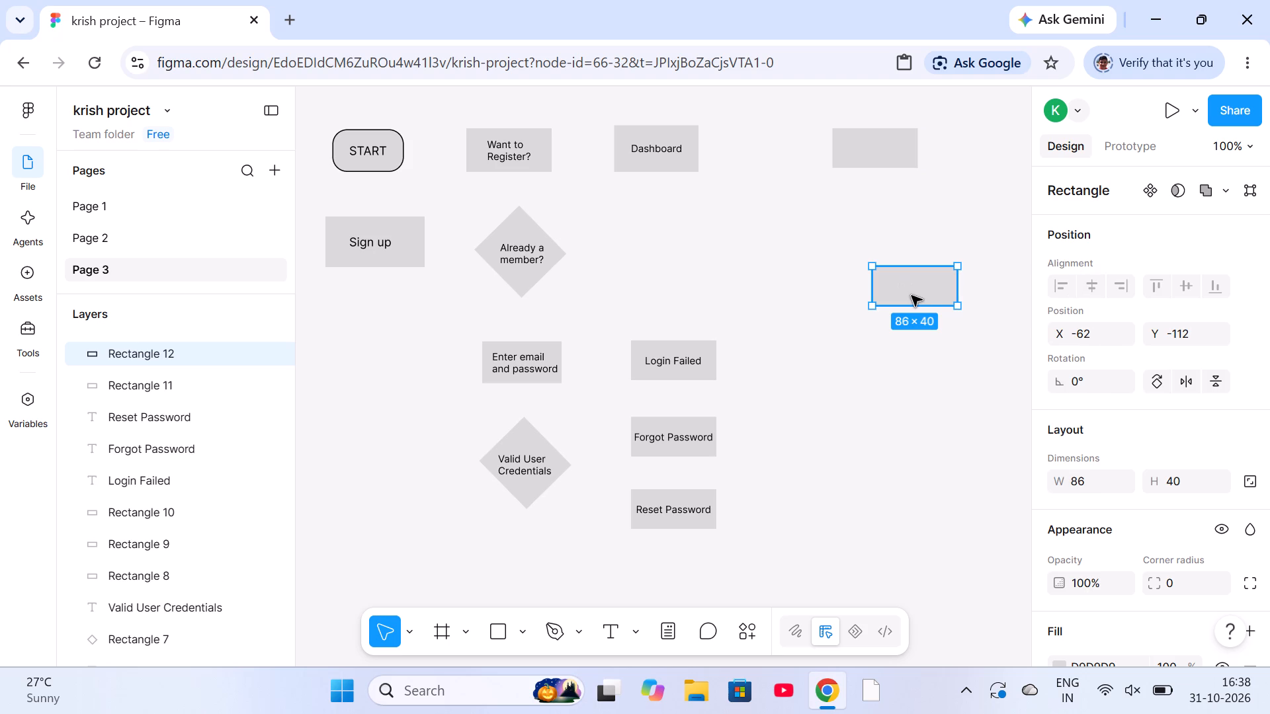
pyautogui.moveTo(911, 294); pyautogui.dragTo(890, 273)
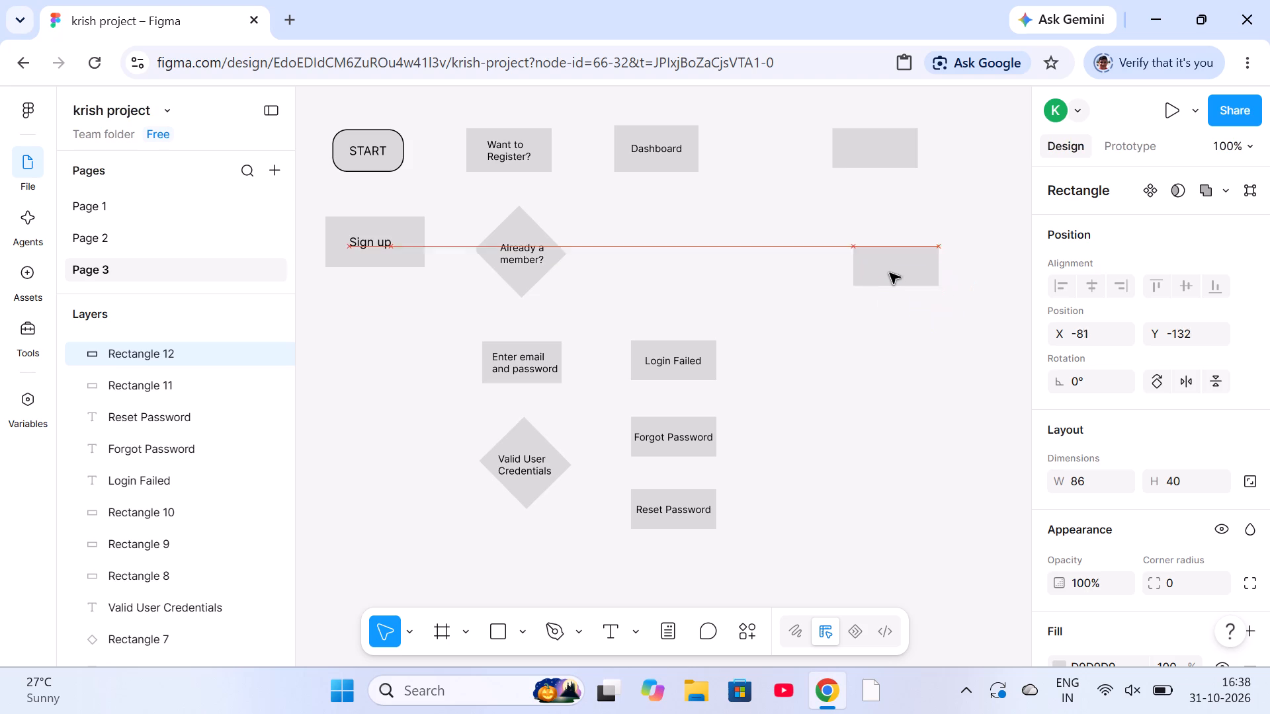
pyautogui.moveTo(890, 273); pyautogui.dragTo(875, 237)
pyautogui.click(875, 237)
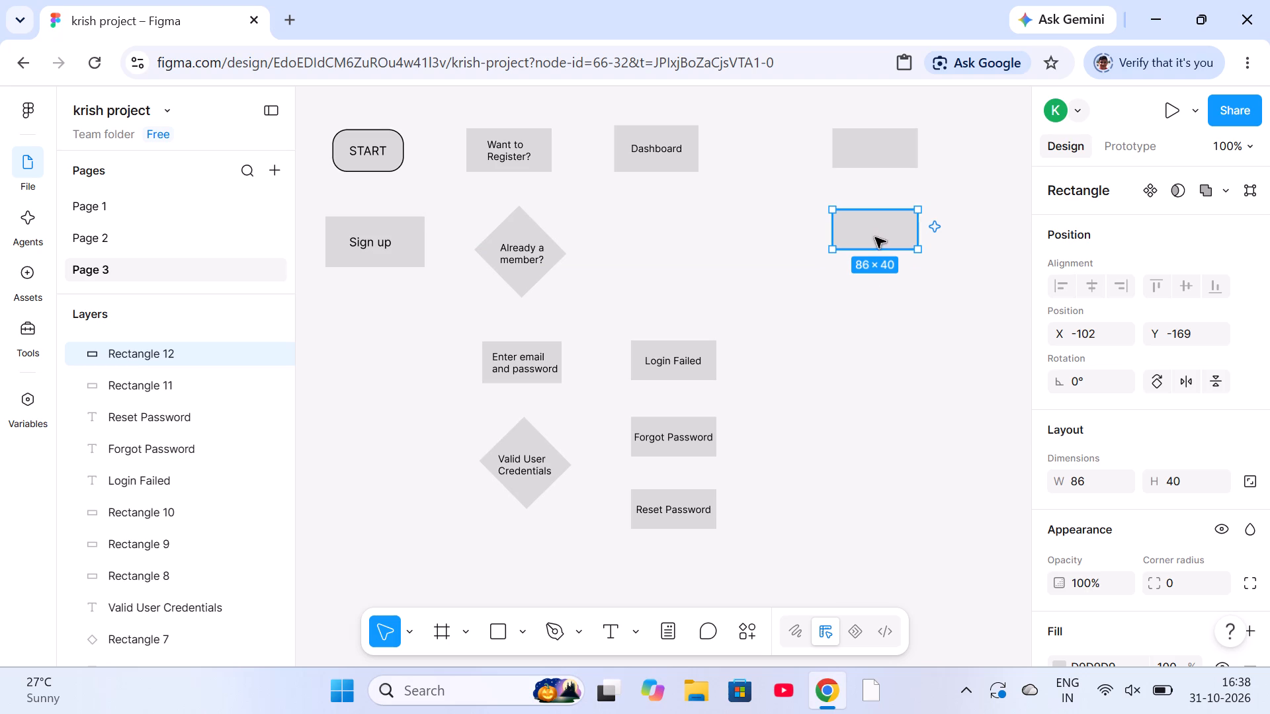
# Paste a third blank rectangle and place it at the bottom of the new column, at about X -102, Y -87.
pyautogui.rightClick(859, 323)
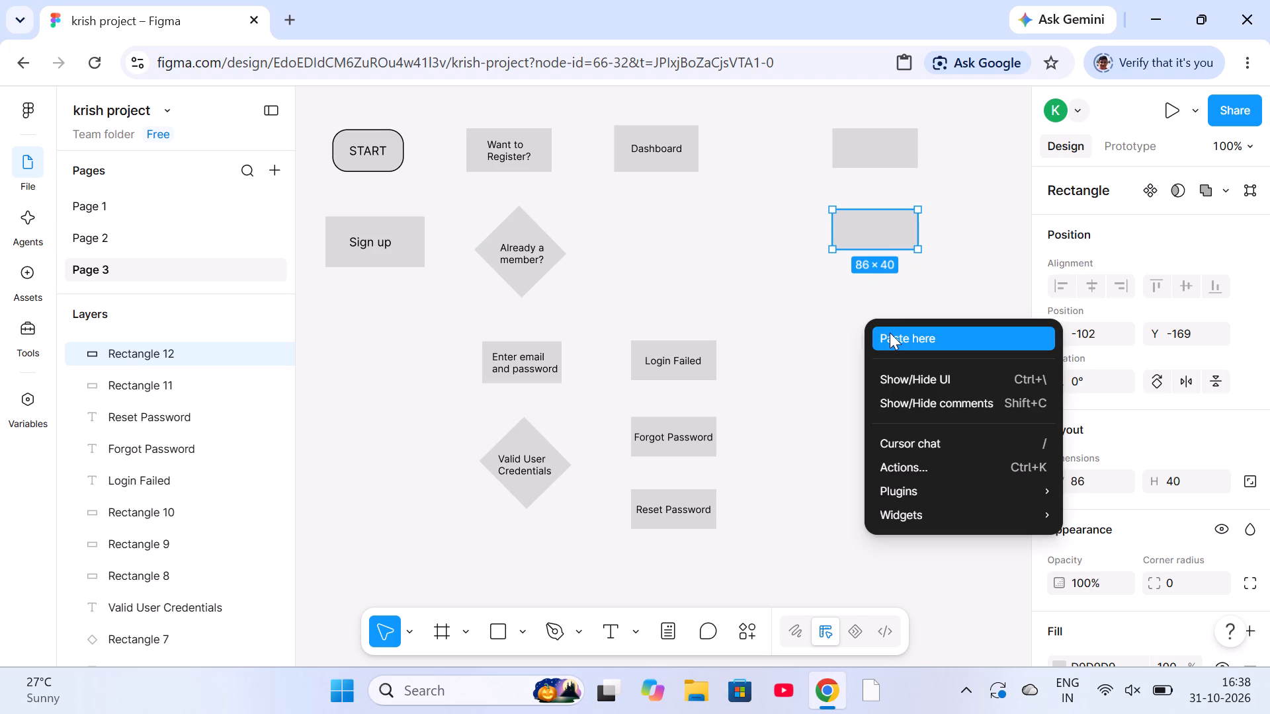
pyautogui.click(894, 333)
pyautogui.moveTo(887, 337); pyautogui.dragTo(865, 306)
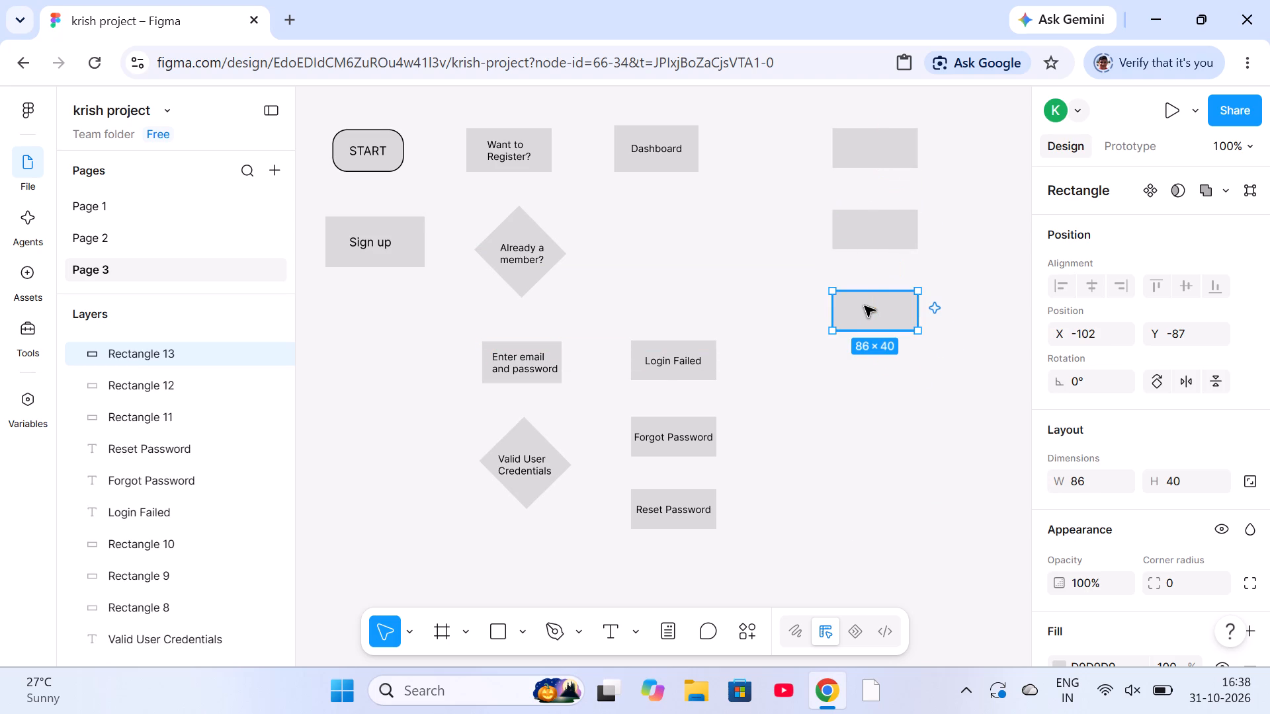
# Move the middle blank rectangle of the new column up to about X -102, Y -177.
pyautogui.moveTo(873, 239); pyautogui.dragTo(873, 231)
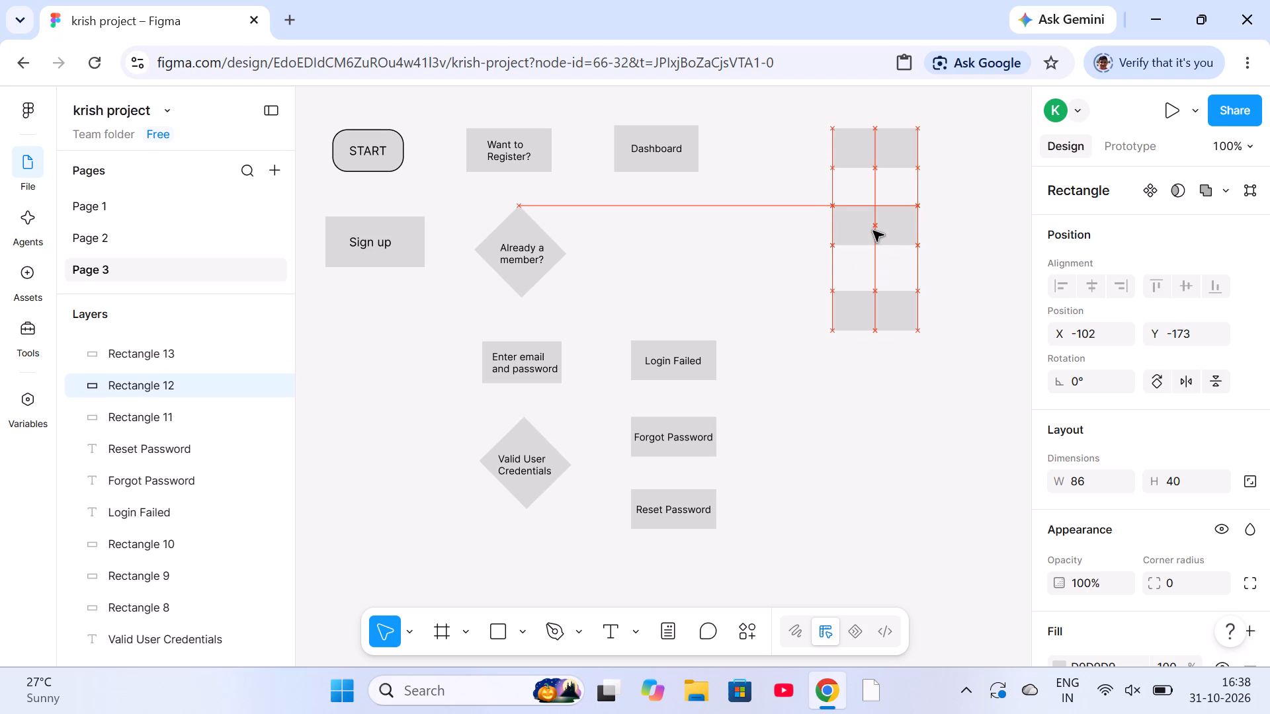
pyautogui.click(873, 231)
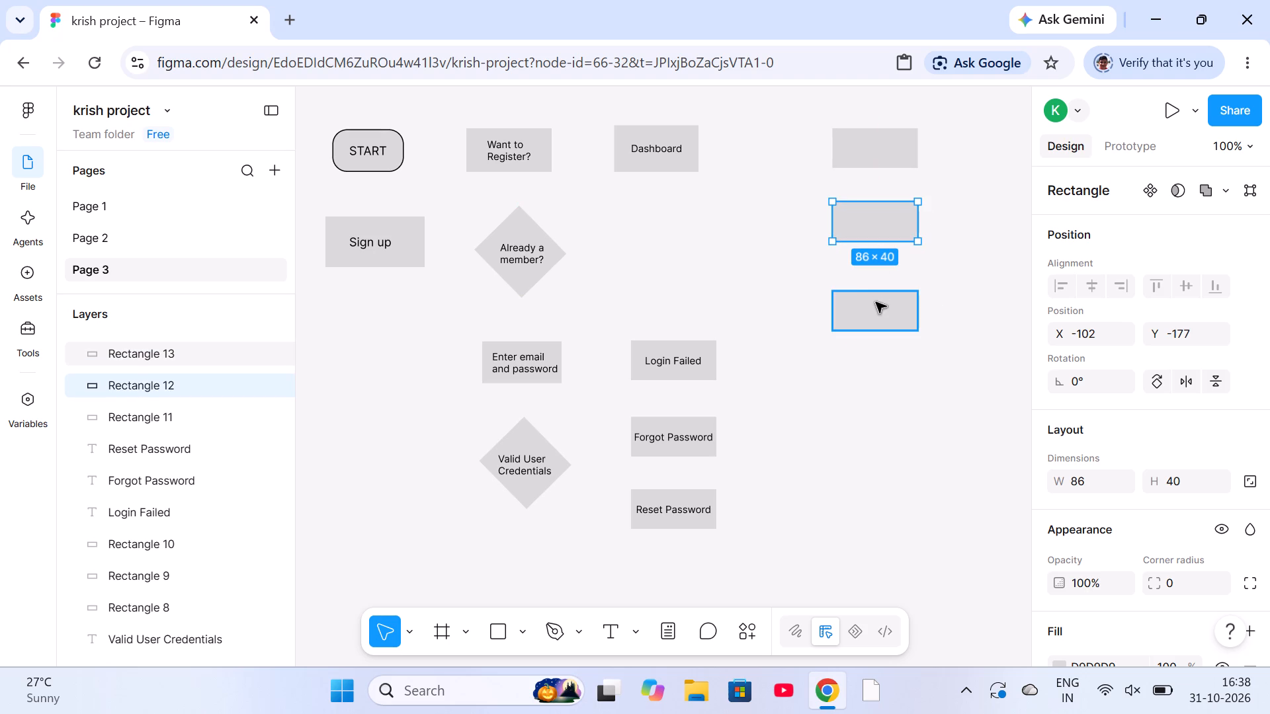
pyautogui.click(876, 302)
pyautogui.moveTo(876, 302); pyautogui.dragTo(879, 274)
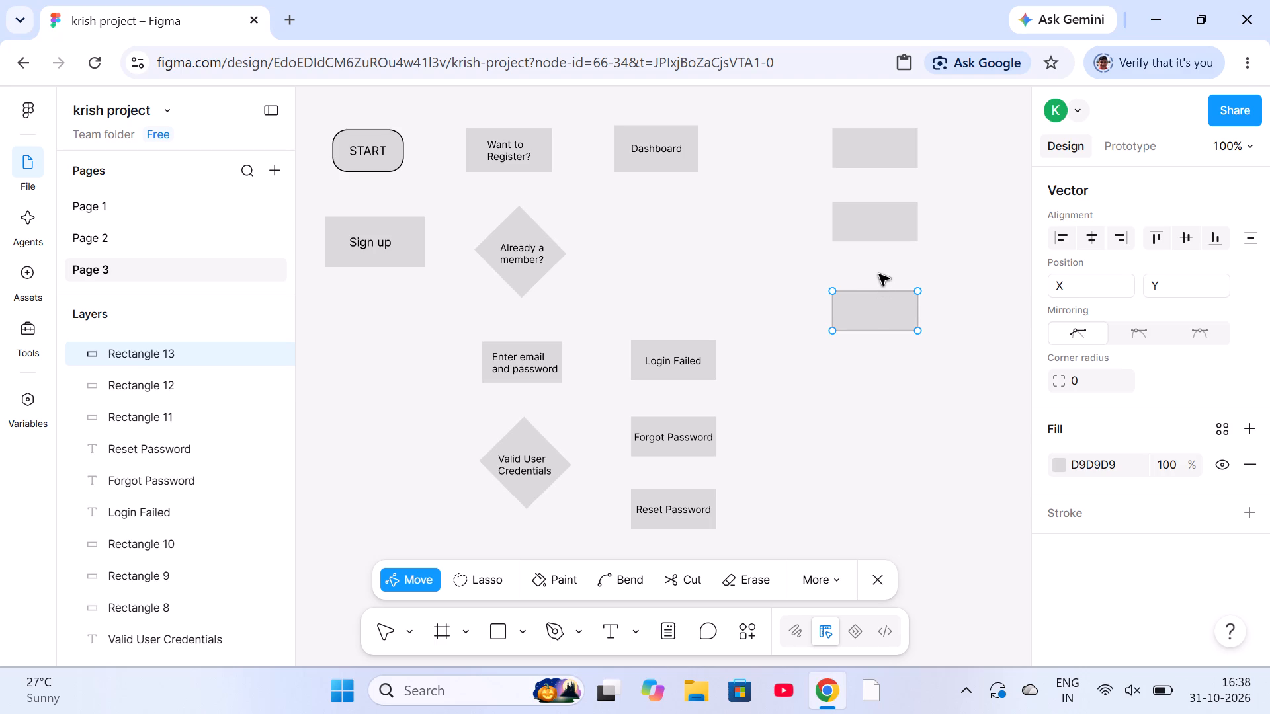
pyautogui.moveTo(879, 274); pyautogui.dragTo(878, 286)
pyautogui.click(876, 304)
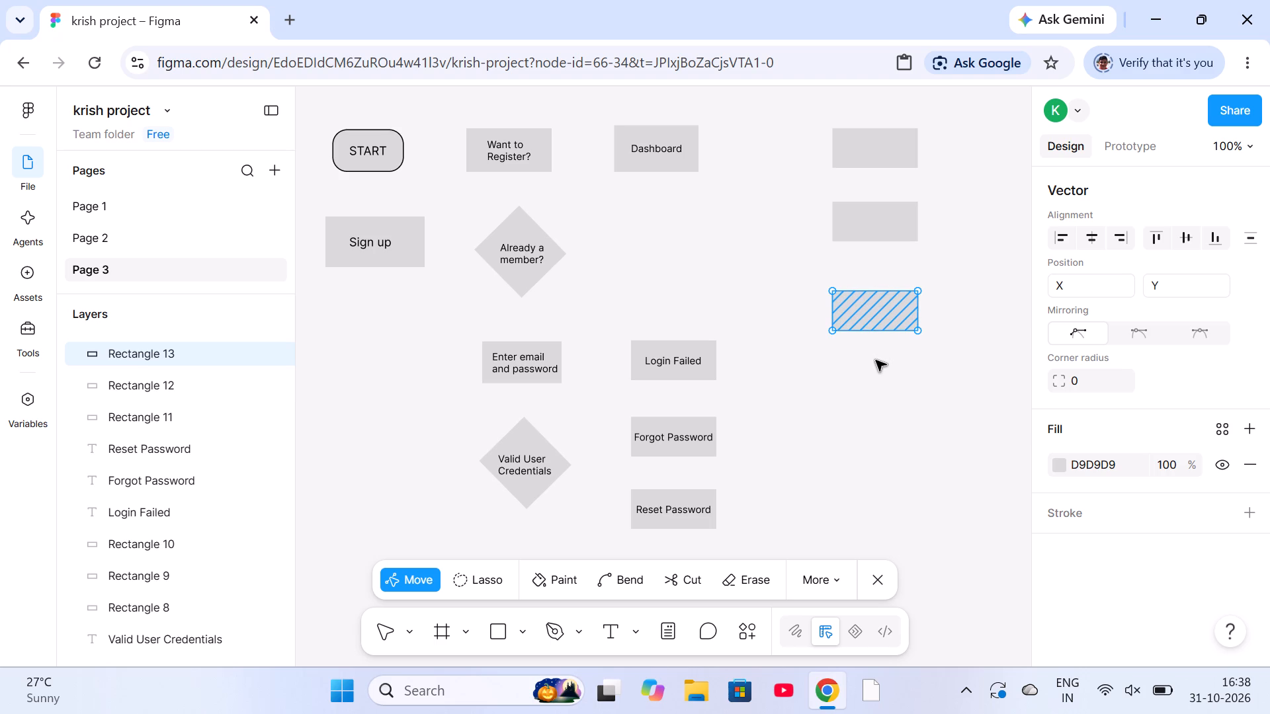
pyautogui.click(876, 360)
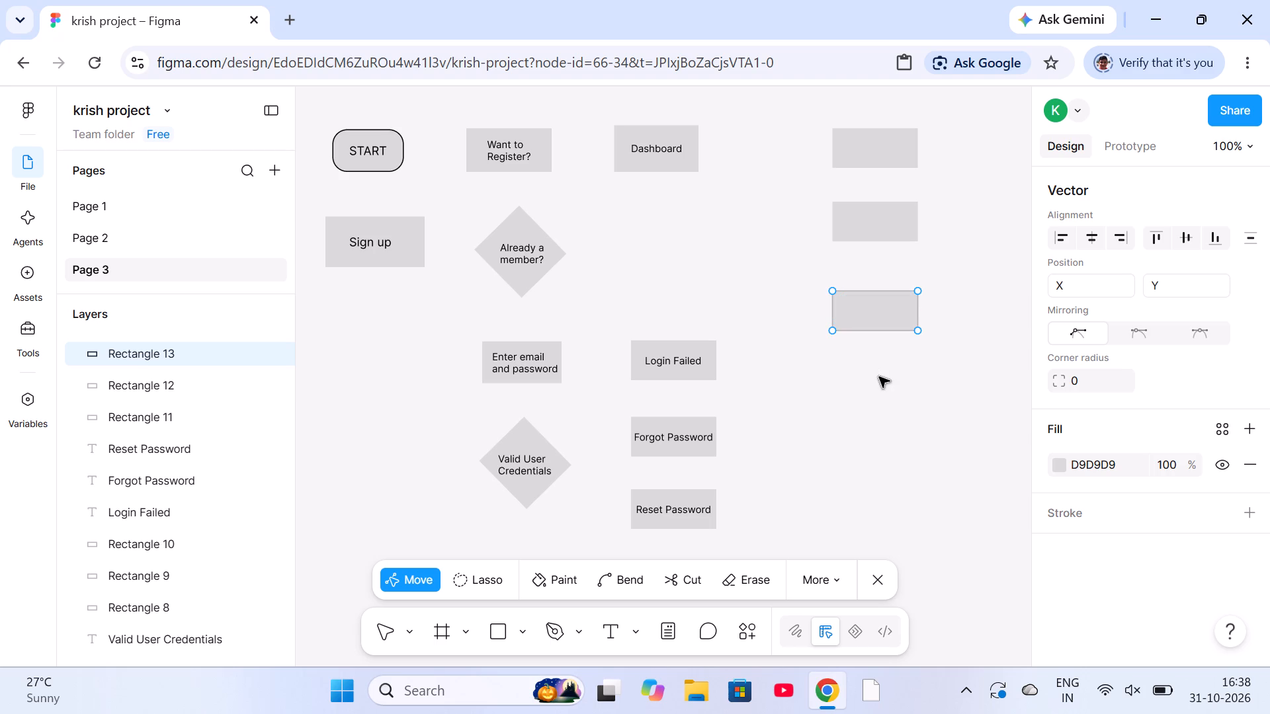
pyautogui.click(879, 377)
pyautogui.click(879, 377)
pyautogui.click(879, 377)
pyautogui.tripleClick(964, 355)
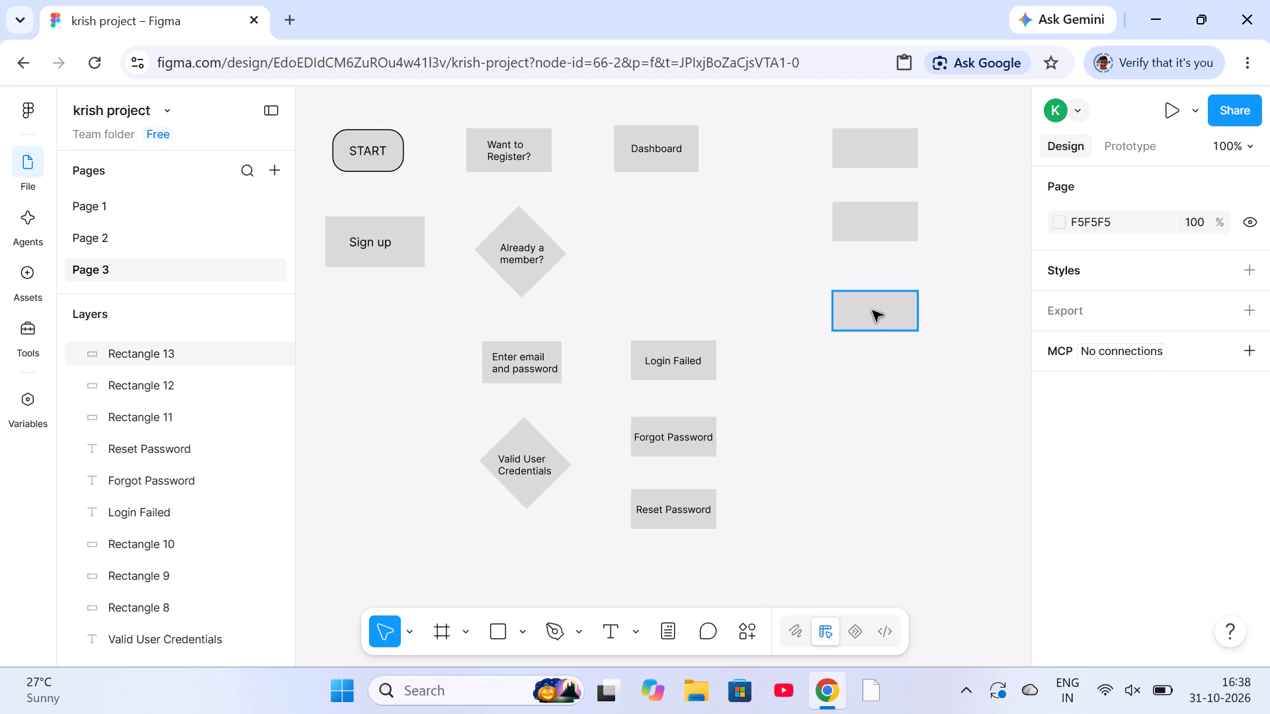
# Move the bottom blank rectangle of the new column up to about X -97, Y -103.
pyautogui.moveTo(872, 311); pyautogui.dragTo(874, 296)
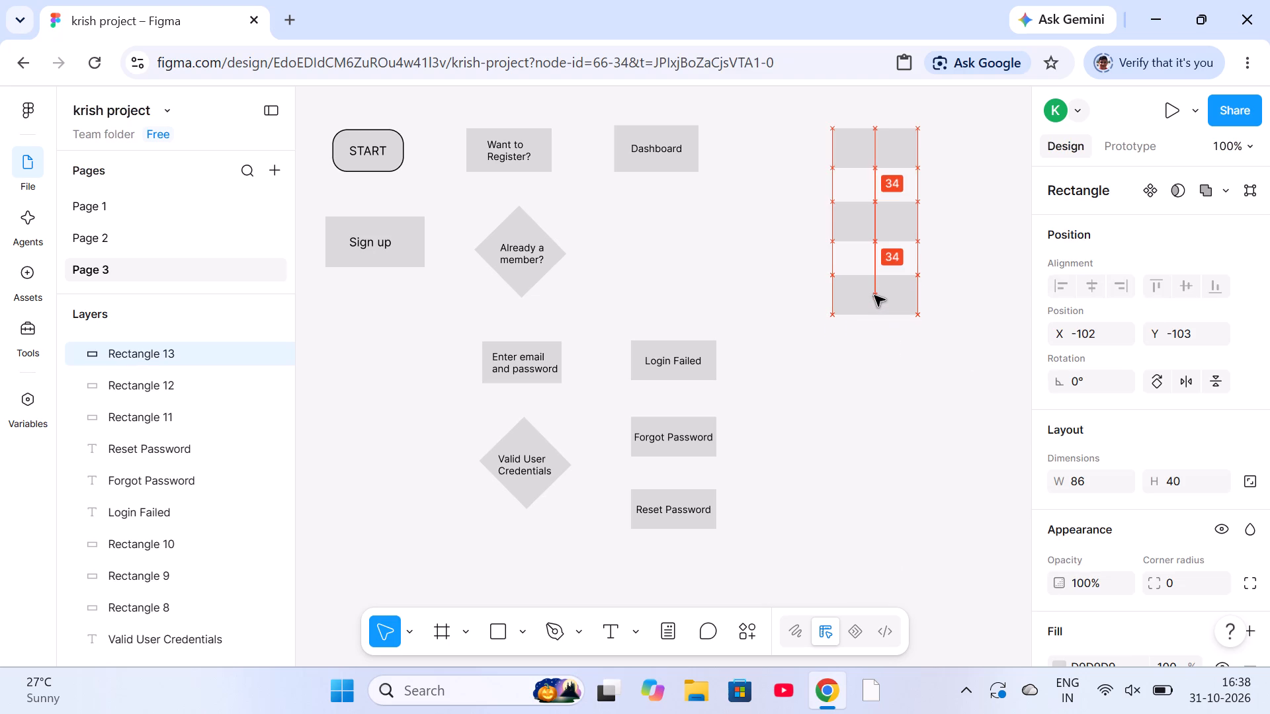
pyautogui.moveTo(874, 296); pyautogui.dragTo(877, 295)
pyautogui.click(877, 295)
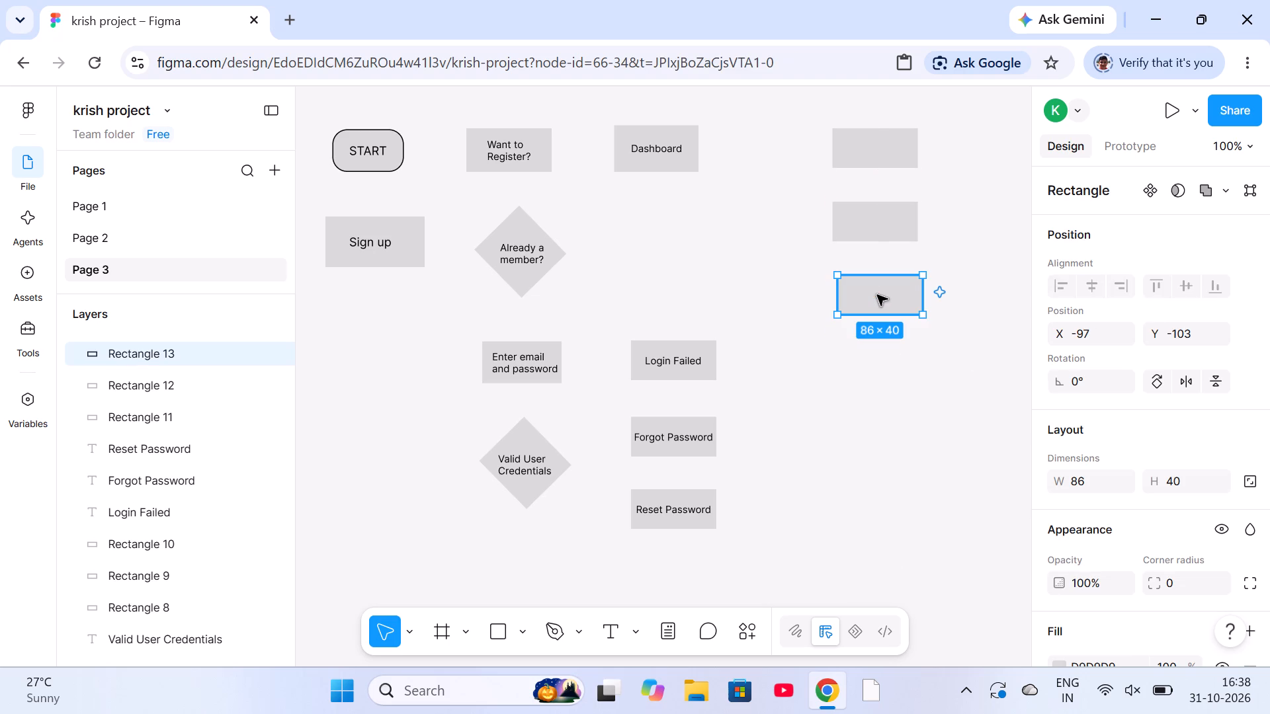
pyautogui.click(876, 379)
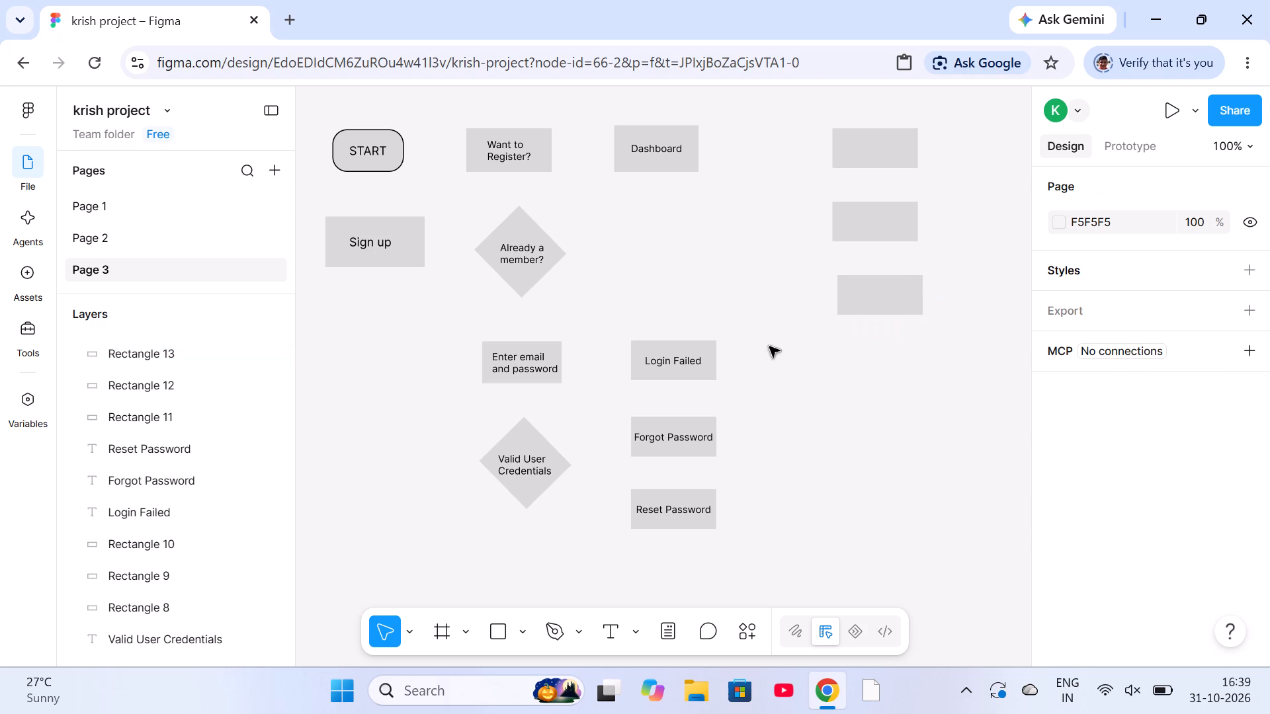
# Copy the "Already a member?" diamond shape and place the duplicate below the new column of blank rectangles, at about X -97, Y -9.
pyautogui.click(524, 278)
pyautogui.rightClick(524, 278)
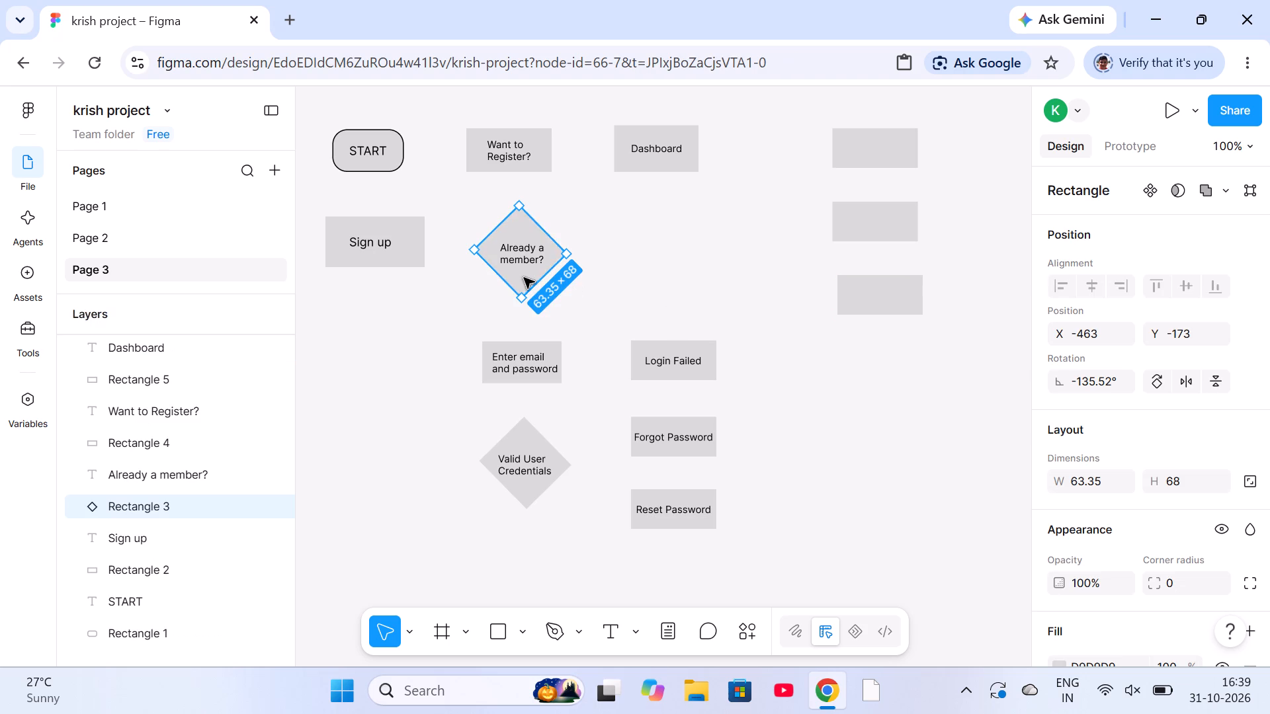
pyautogui.click(584, 175)
pyautogui.click(756, 393)
pyautogui.rightClick(845, 346)
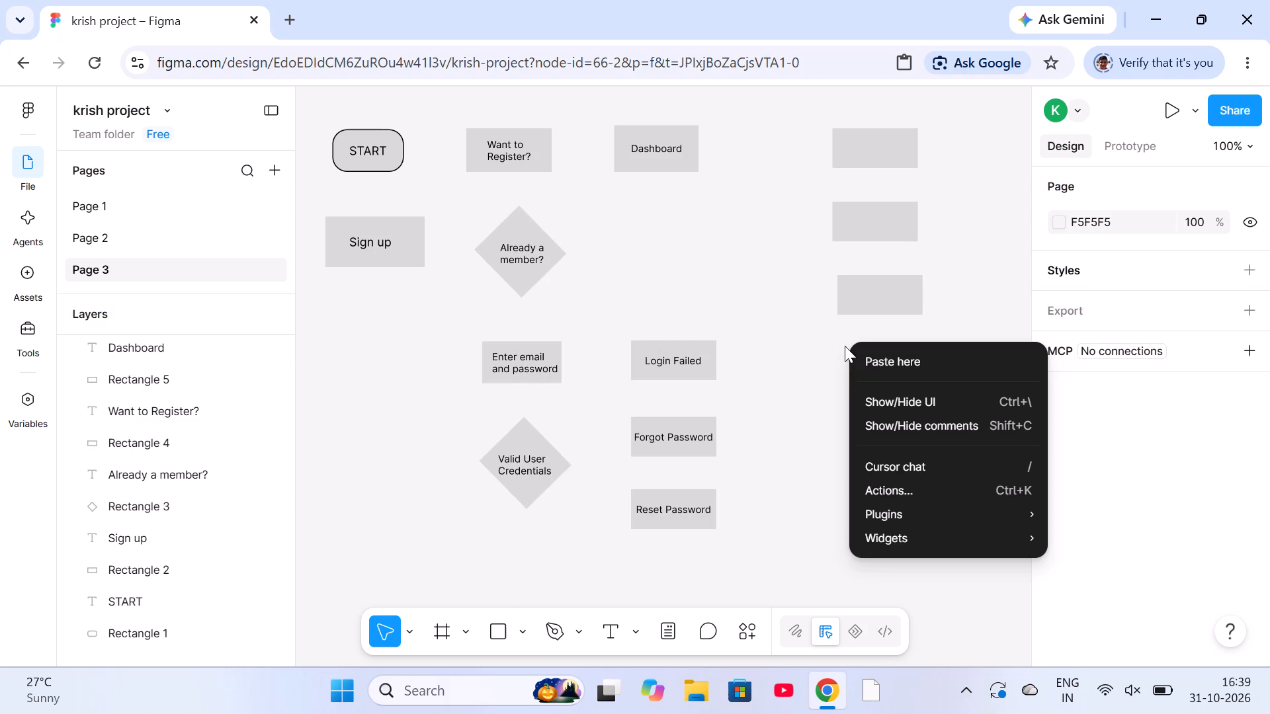
pyautogui.click(883, 357)
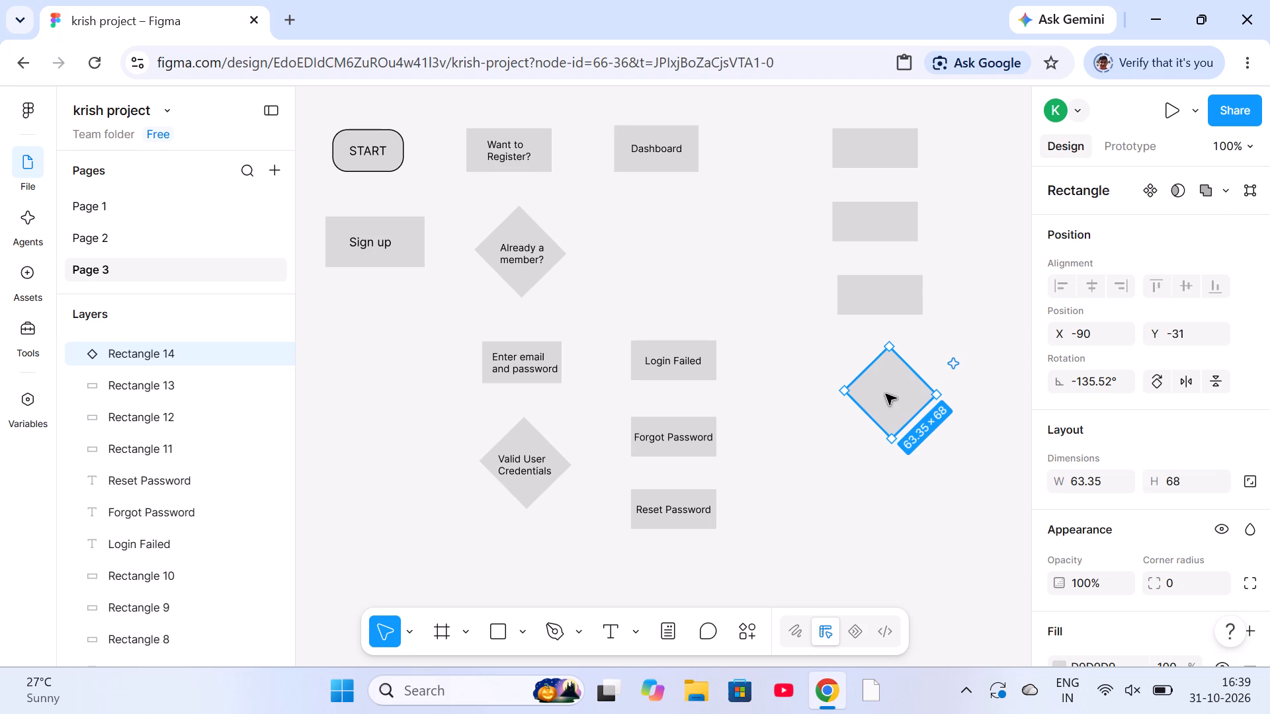
pyautogui.moveTo(886, 394); pyautogui.dragTo(885, 416)
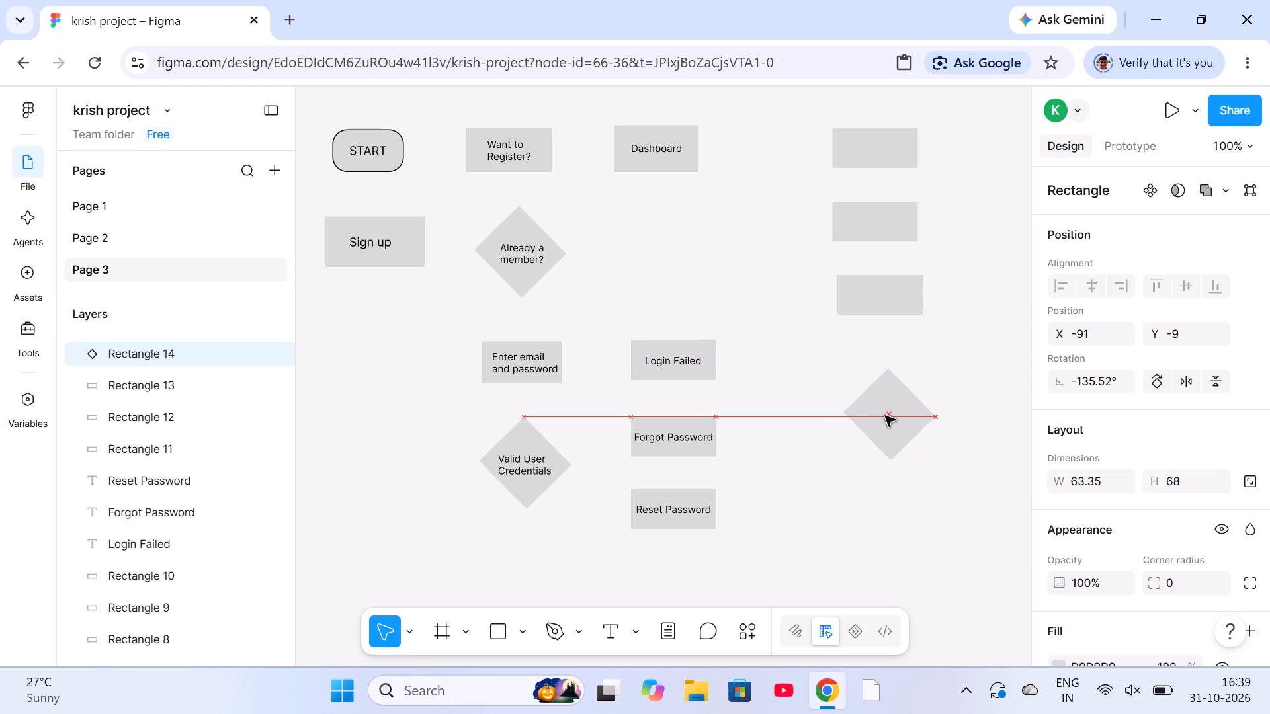
pyautogui.moveTo(885, 416); pyautogui.dragTo(882, 416)
pyautogui.click(882, 416)
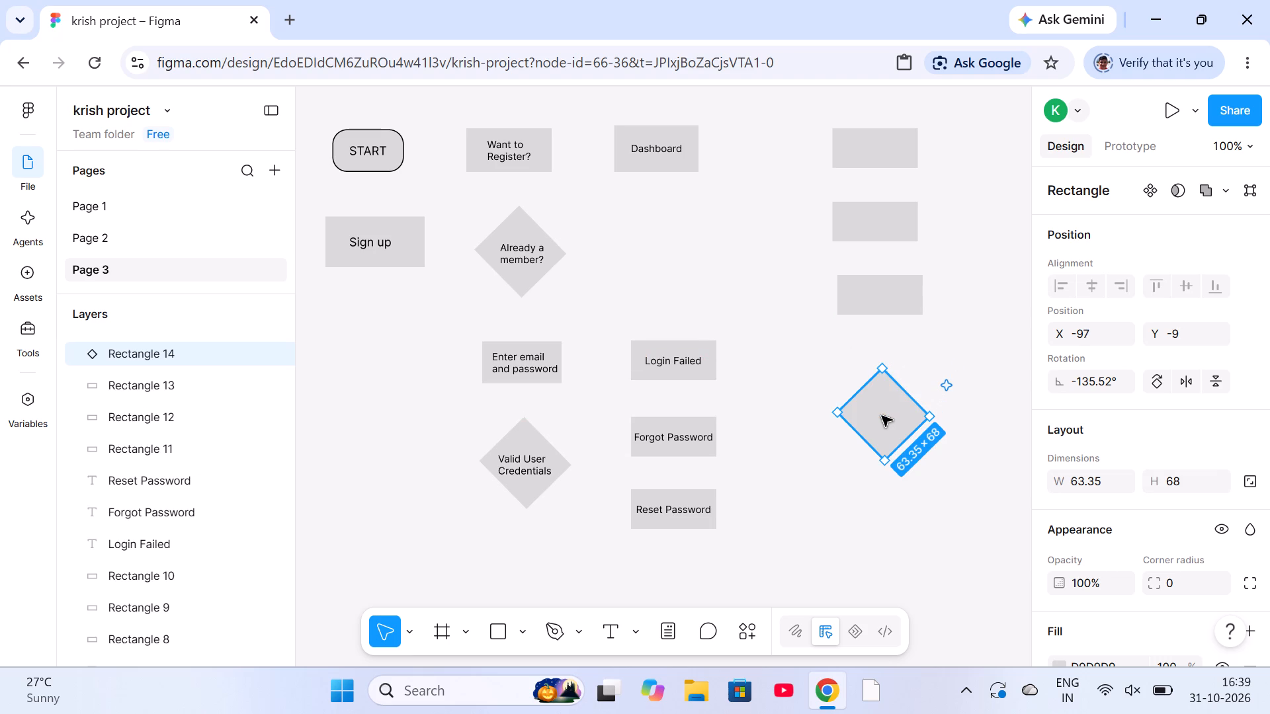
pyautogui.click(882, 416)
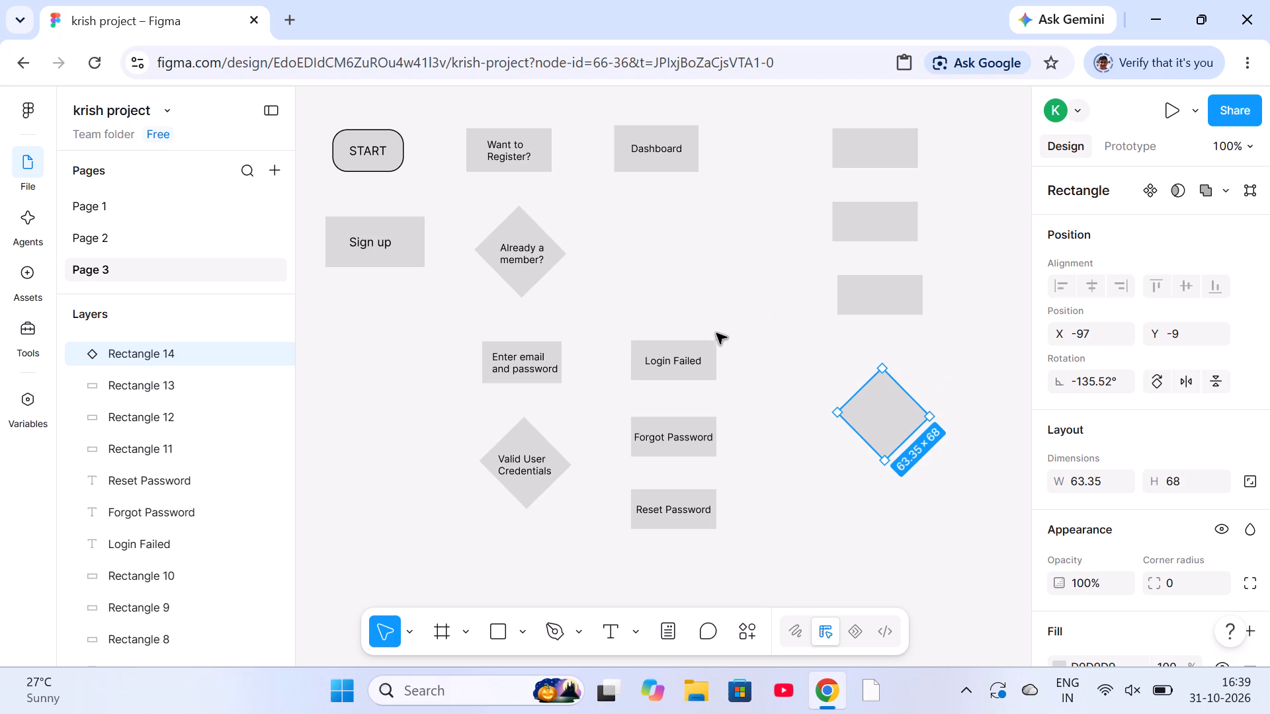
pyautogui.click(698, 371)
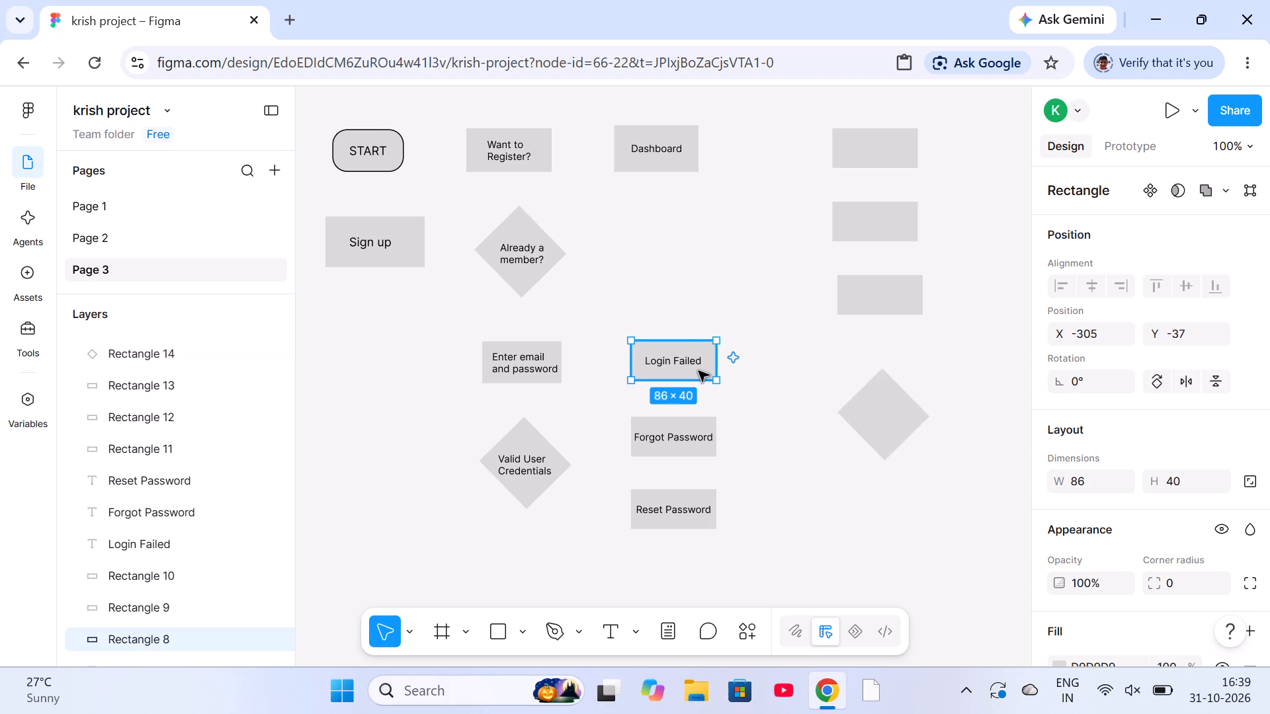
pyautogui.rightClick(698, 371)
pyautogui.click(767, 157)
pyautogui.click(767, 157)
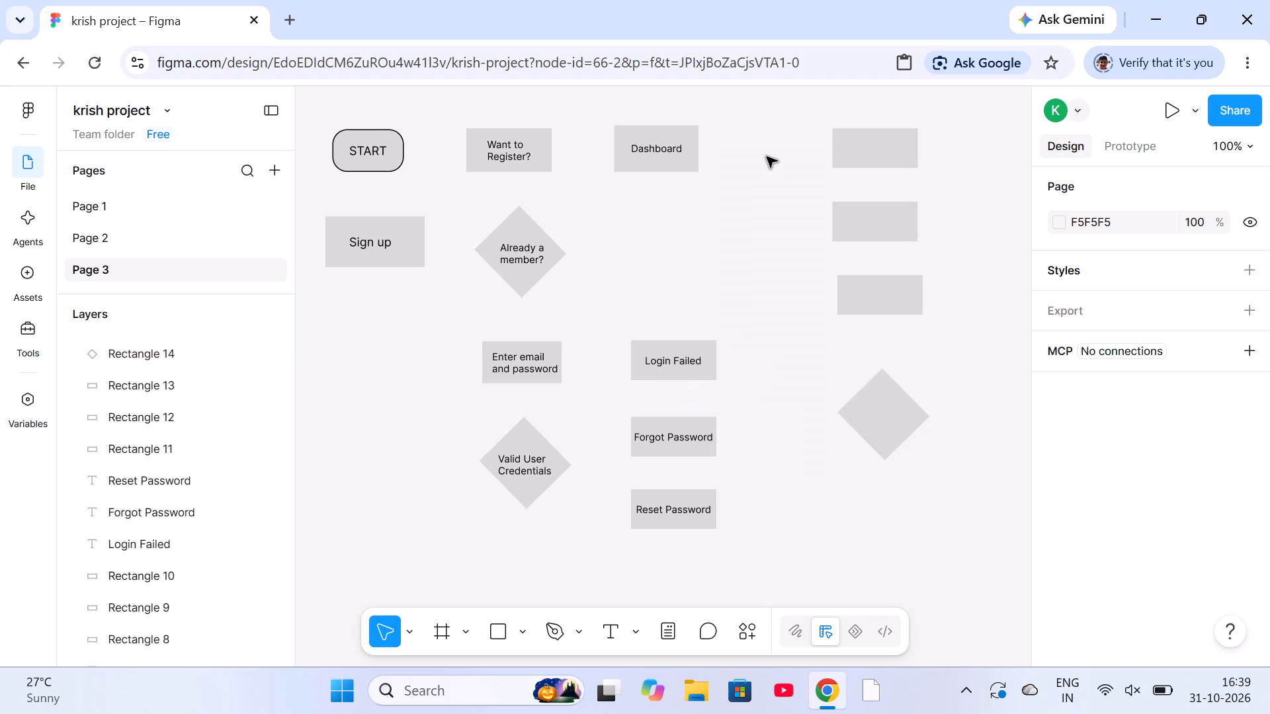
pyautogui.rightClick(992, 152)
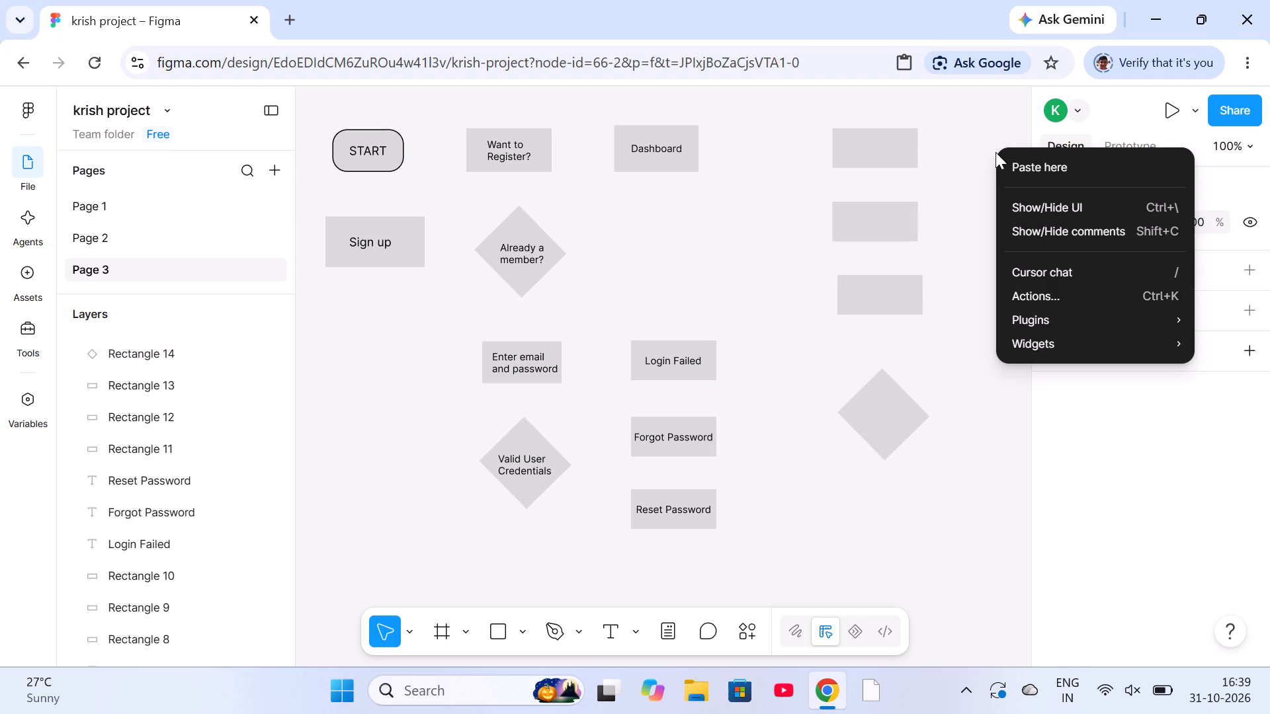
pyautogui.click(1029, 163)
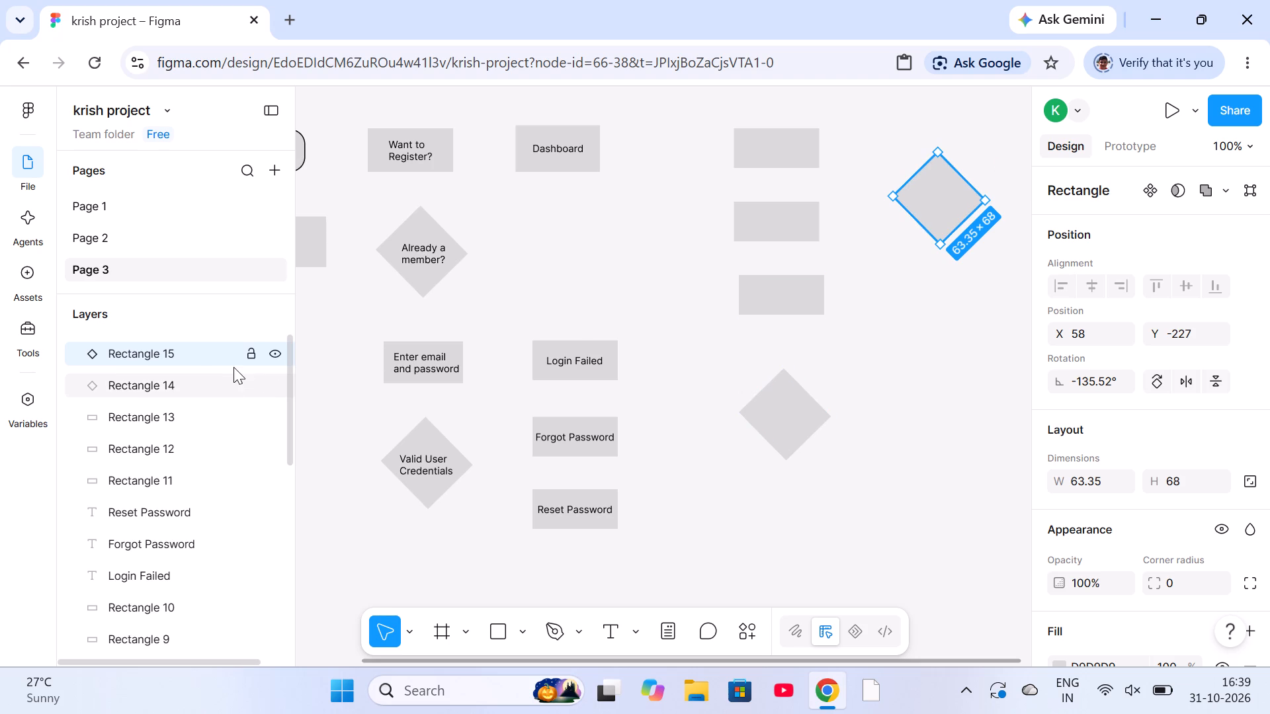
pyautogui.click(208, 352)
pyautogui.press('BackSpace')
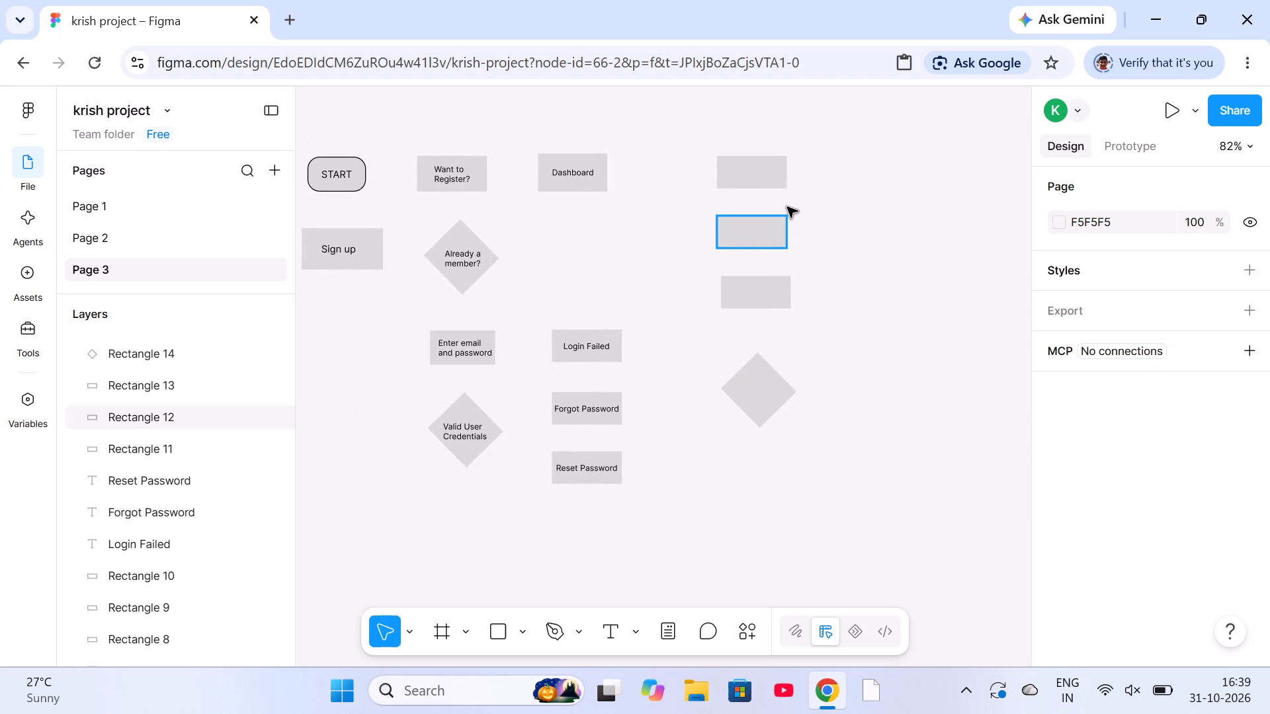
# Copy the top blank rectangle of the new column and place the duplicate to its right, at about X 68, Y -250.
pyautogui.click(747, 178)
pyautogui.rightClick(747, 178)
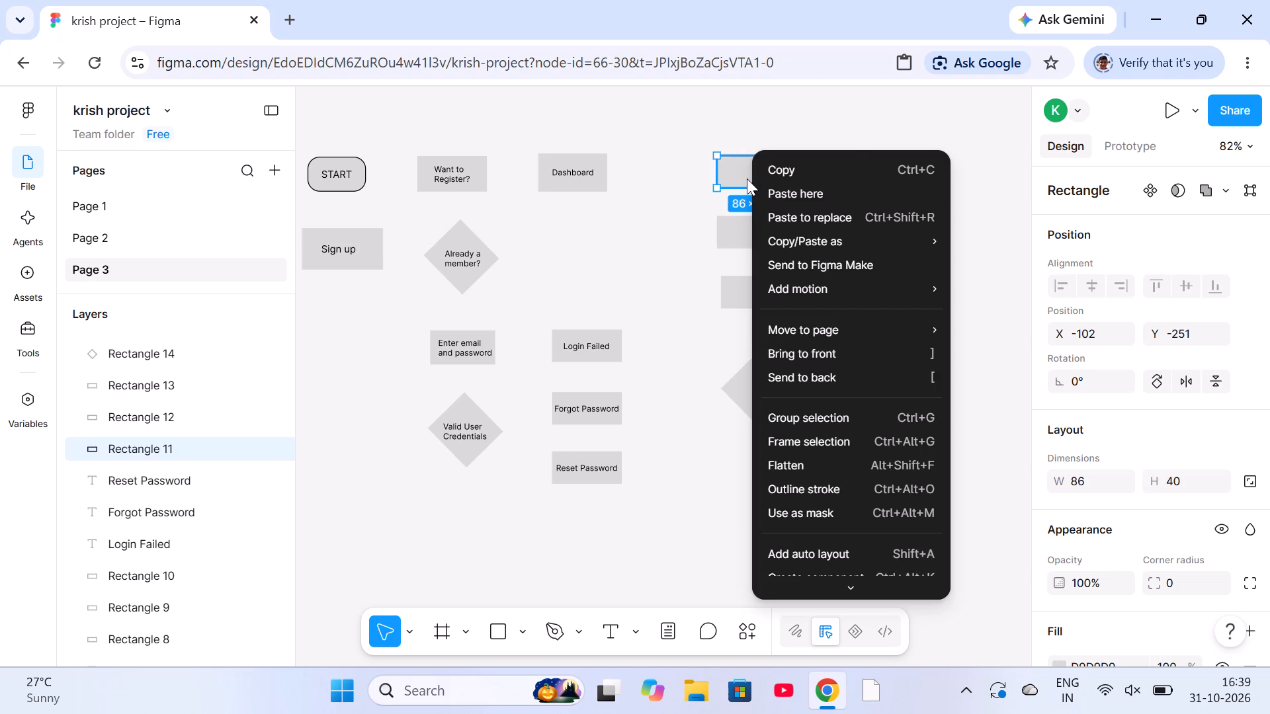
pyautogui.click(796, 165)
pyautogui.click(864, 186)
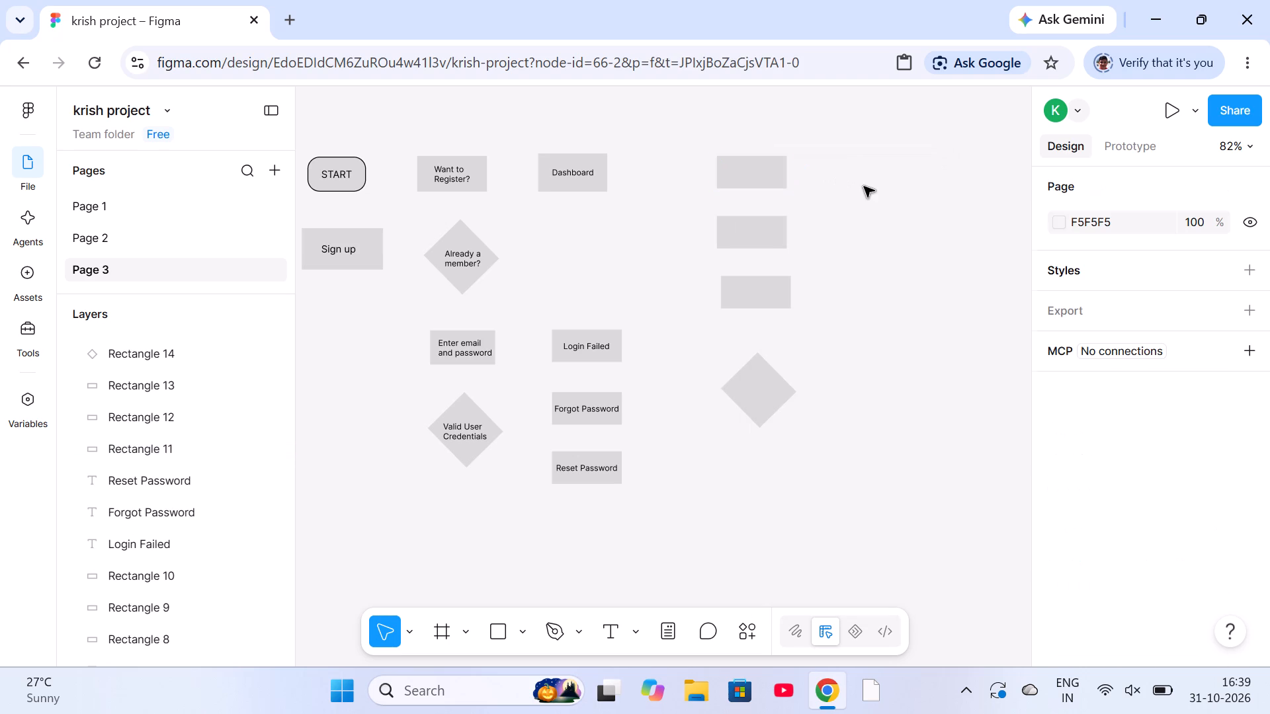
pyautogui.rightClick(864, 186)
pyautogui.click(912, 201)
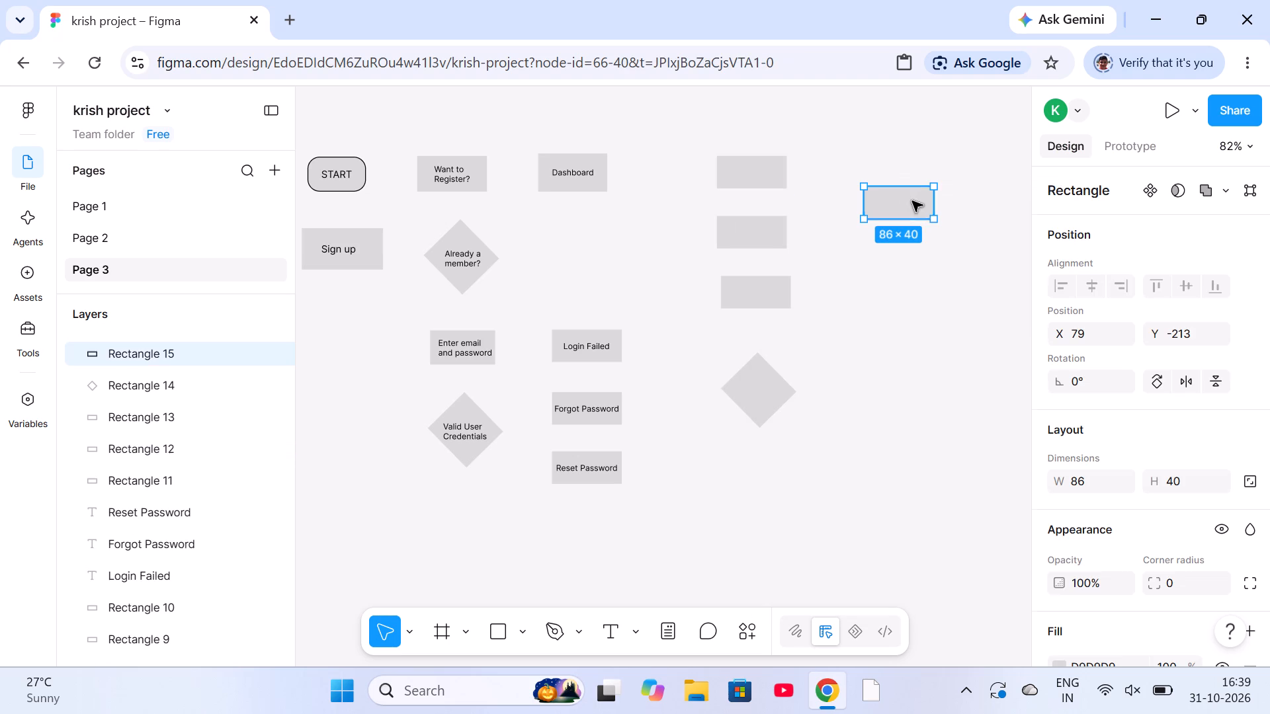
pyautogui.moveTo(898, 199); pyautogui.dragTo(894, 172)
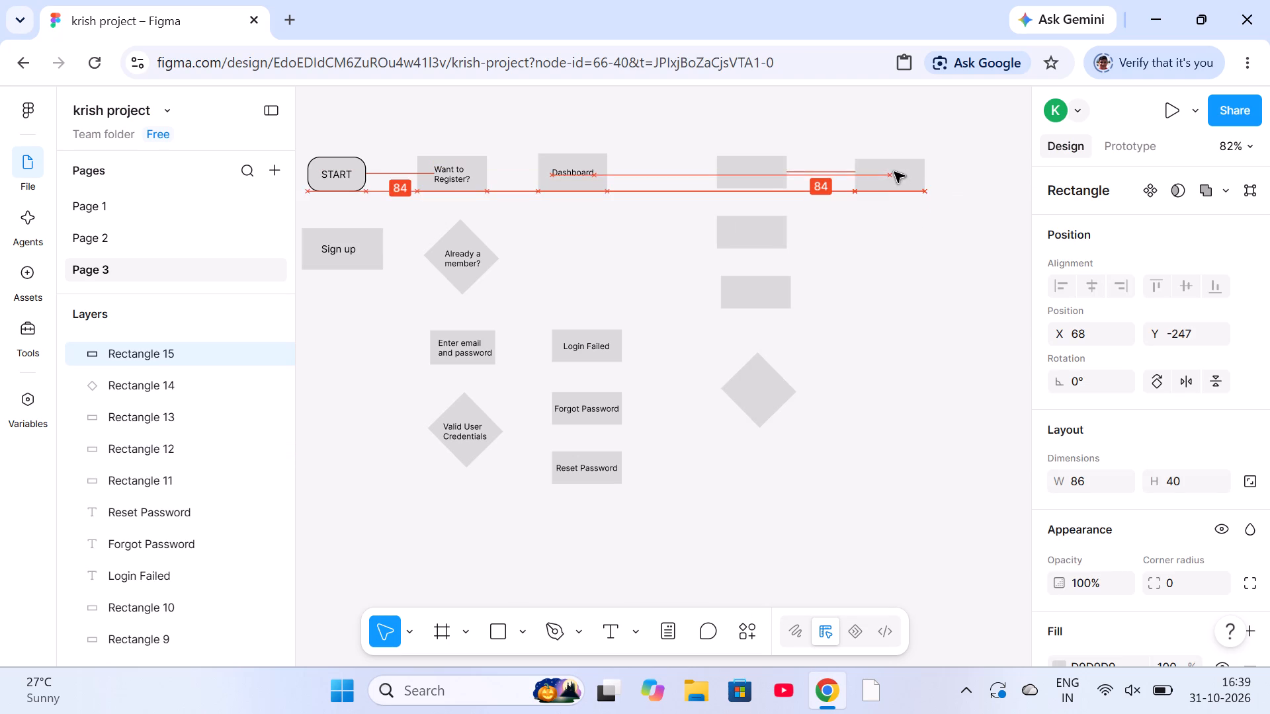
pyautogui.moveTo(894, 172); pyautogui.dragTo(894, 169)
pyautogui.click(894, 169)
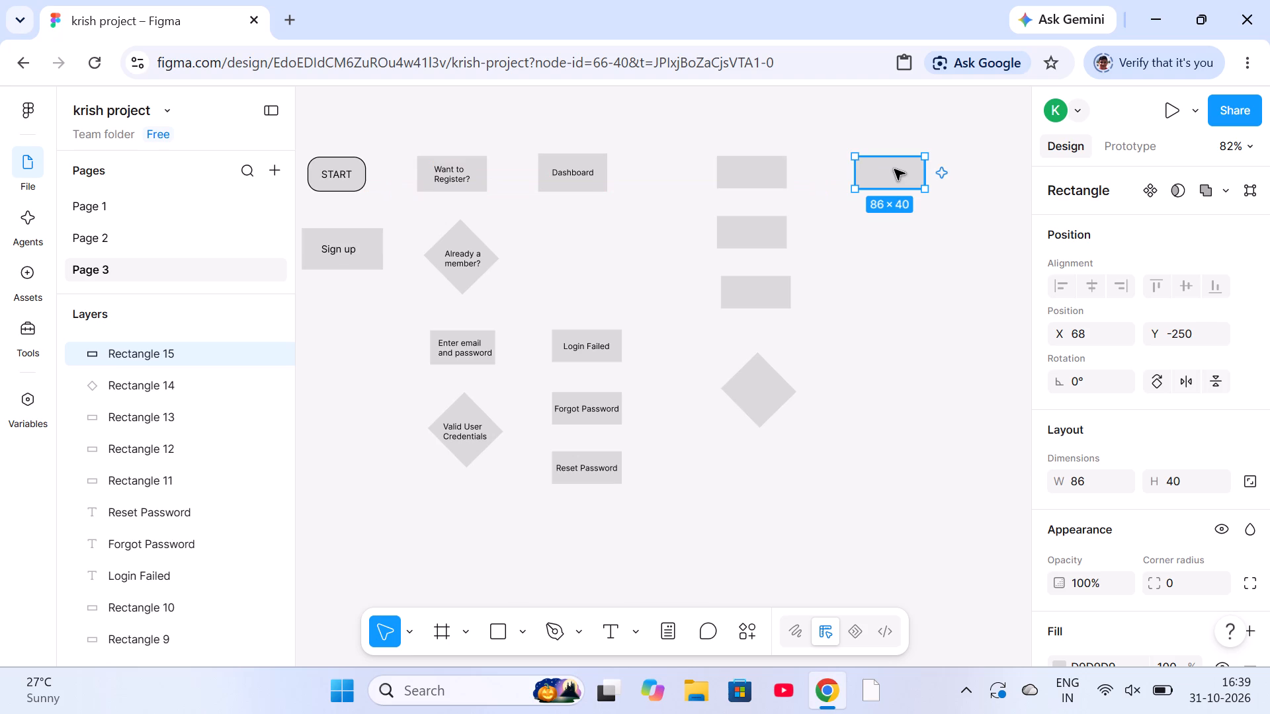
pyautogui.click(894, 169)
pyautogui.click(903, 264)
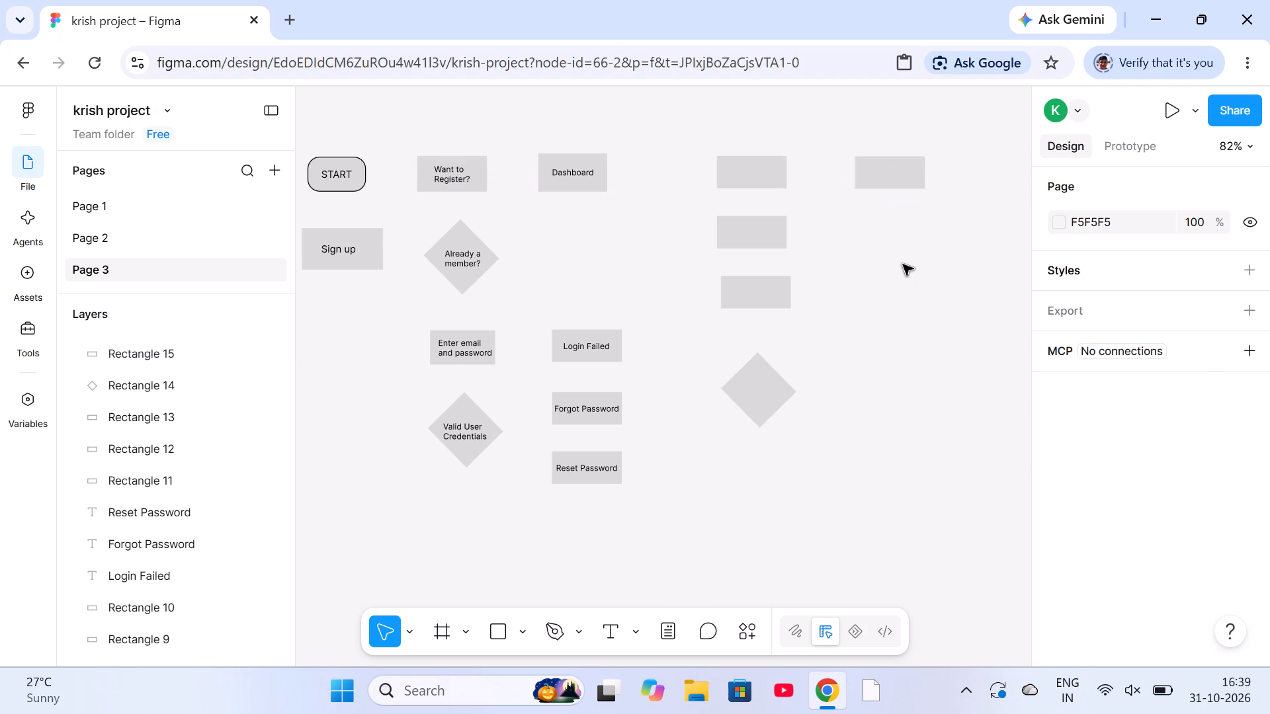
# Copy the rounded START shape and place the duplicate below the newly added blank rectangle, at about X 82, Y -106.
pyautogui.click(337, 188)
pyautogui.rightClick(337, 188)
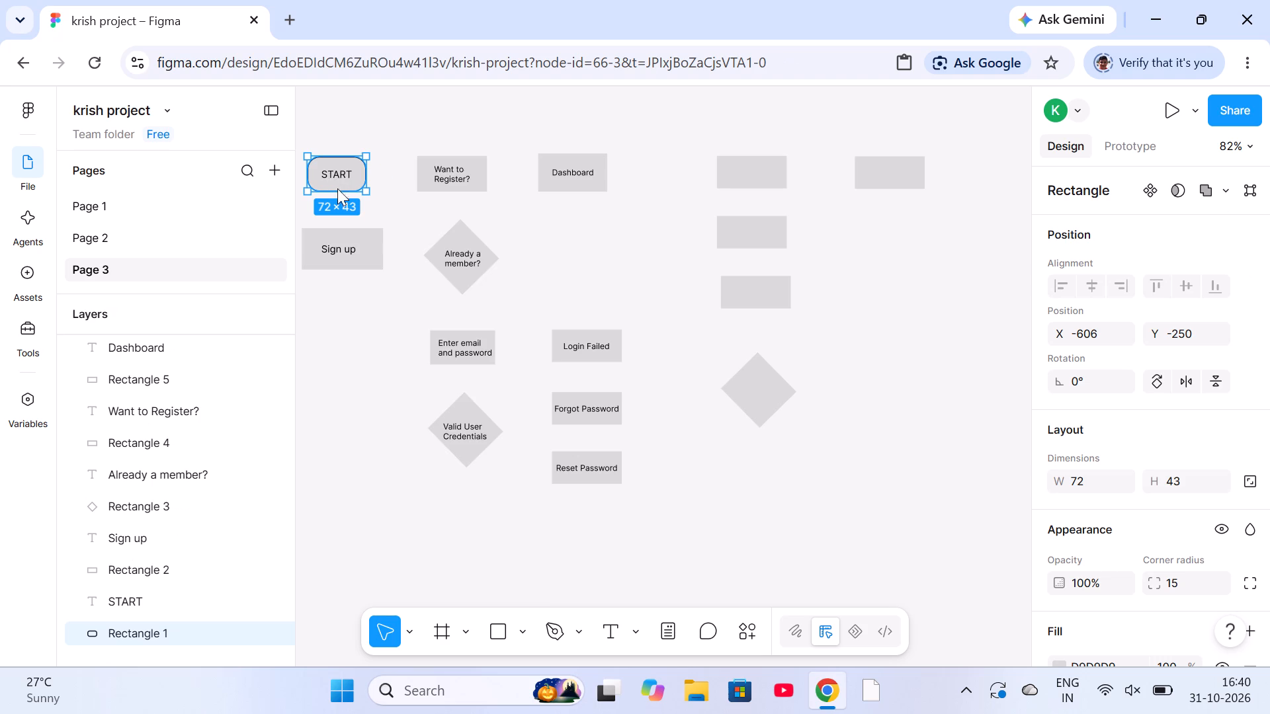
pyautogui.click(368, 173)
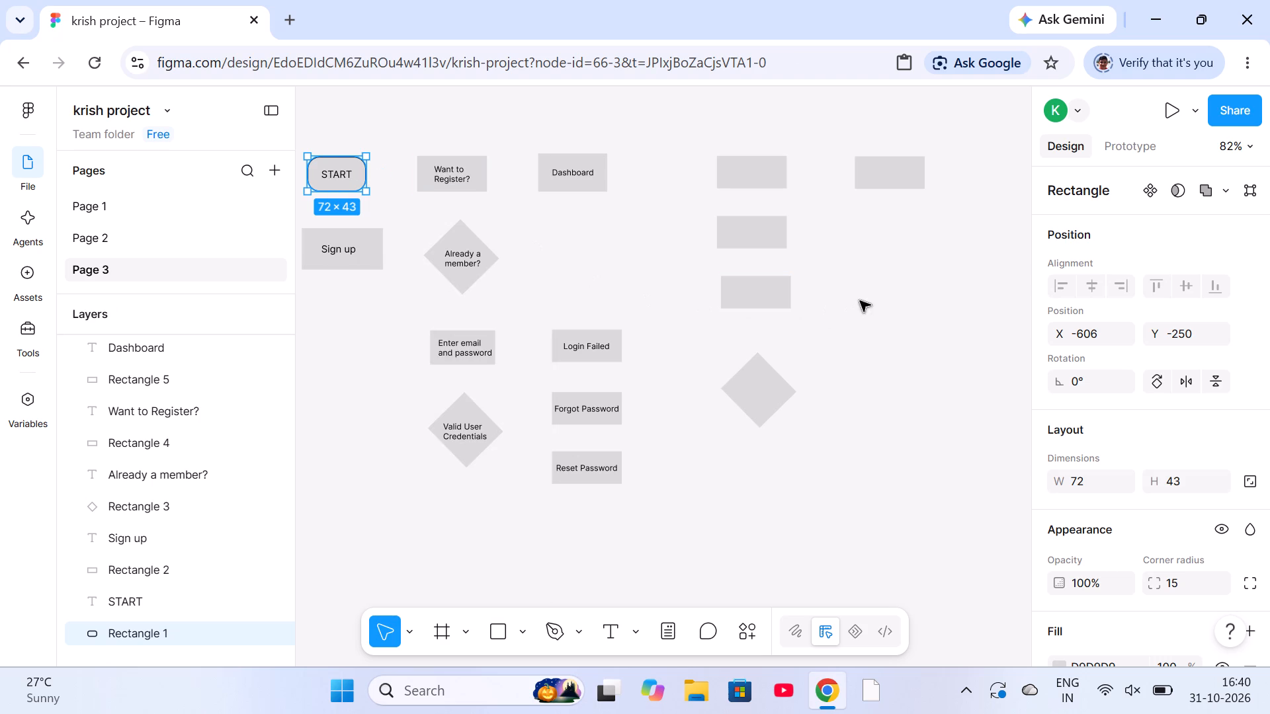
pyautogui.click(873, 292)
pyautogui.rightClick(917, 209)
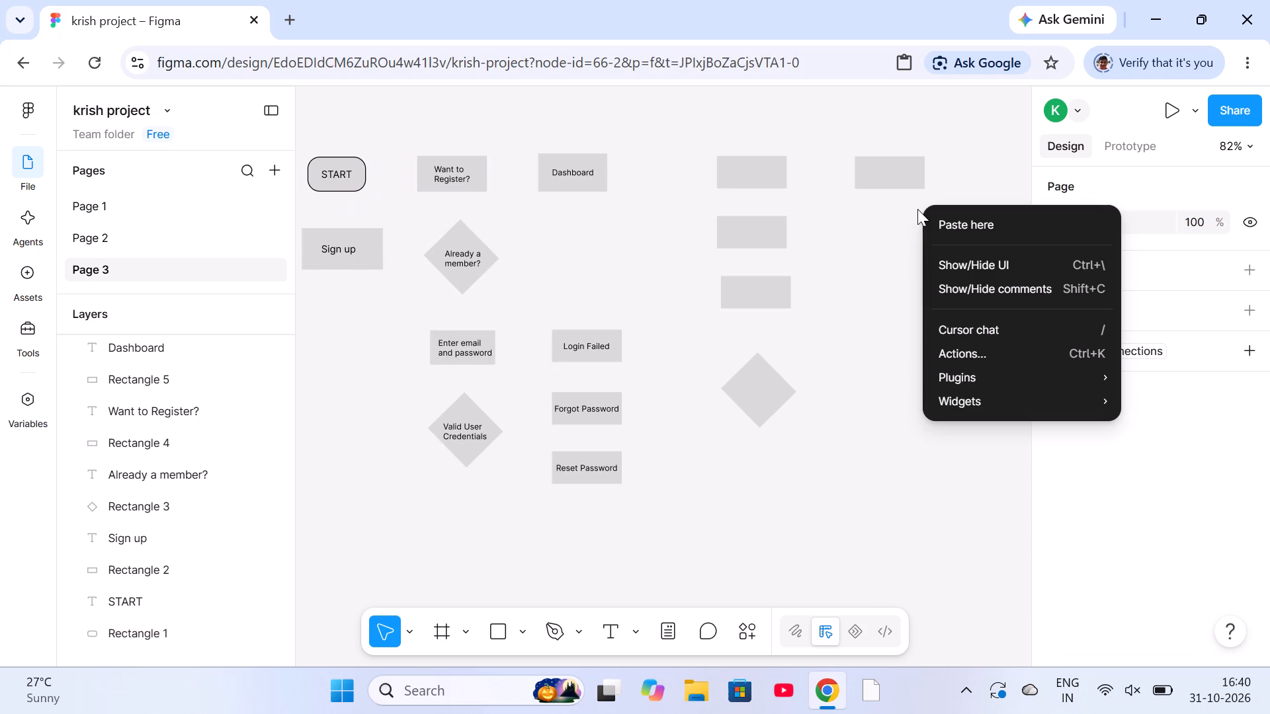
pyautogui.click(944, 218)
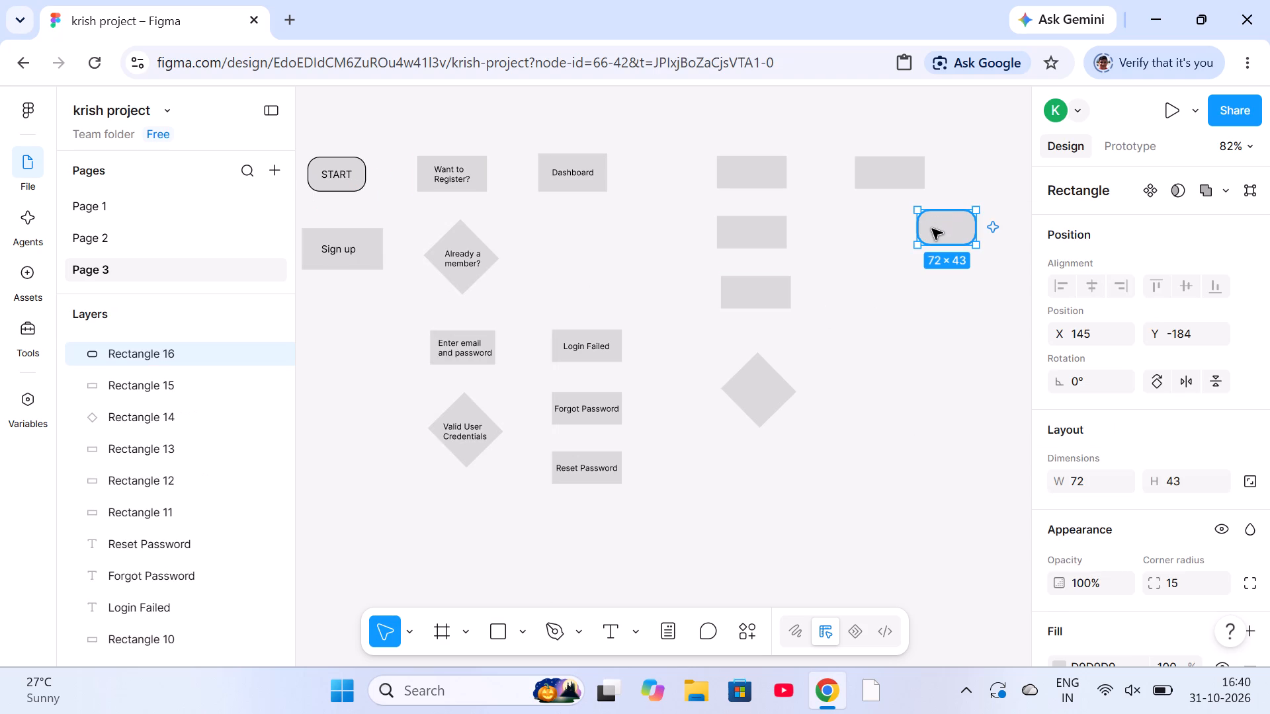
pyautogui.moveTo(932, 230); pyautogui.dragTo(917, 260)
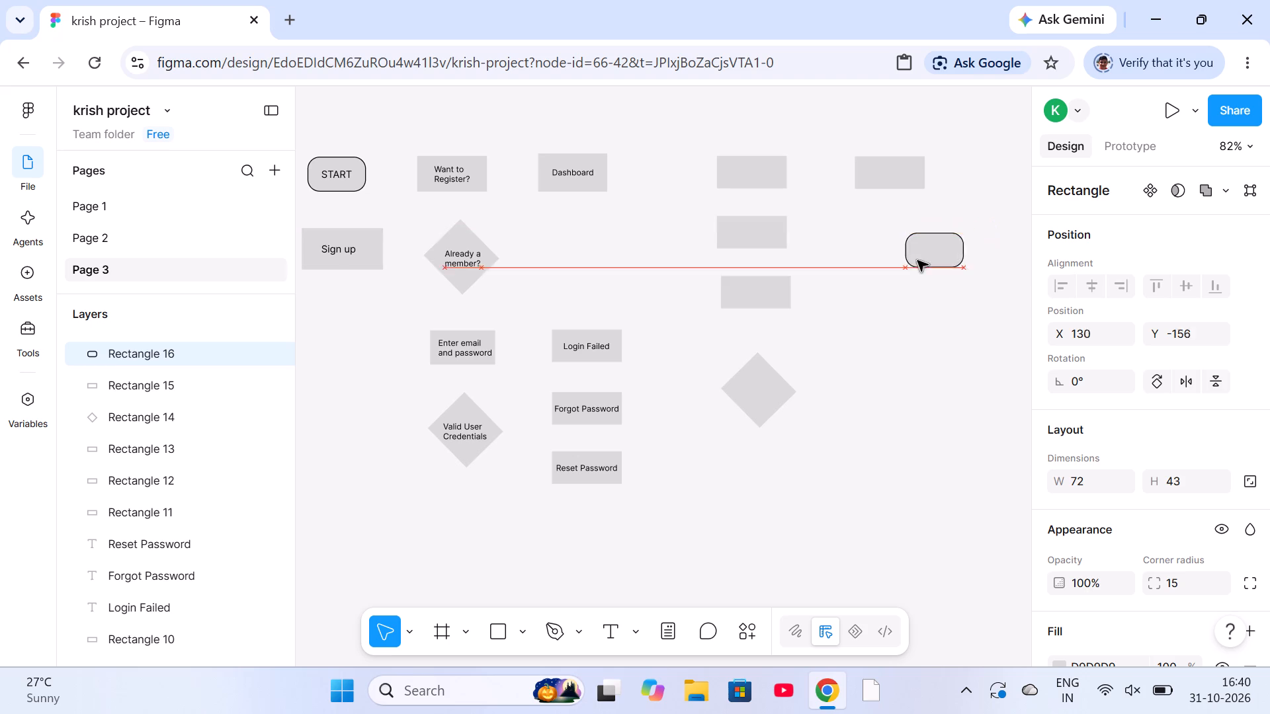
pyautogui.moveTo(917, 260); pyautogui.dragTo(882, 295)
pyautogui.click(882, 295)
pyautogui.click(882, 295)
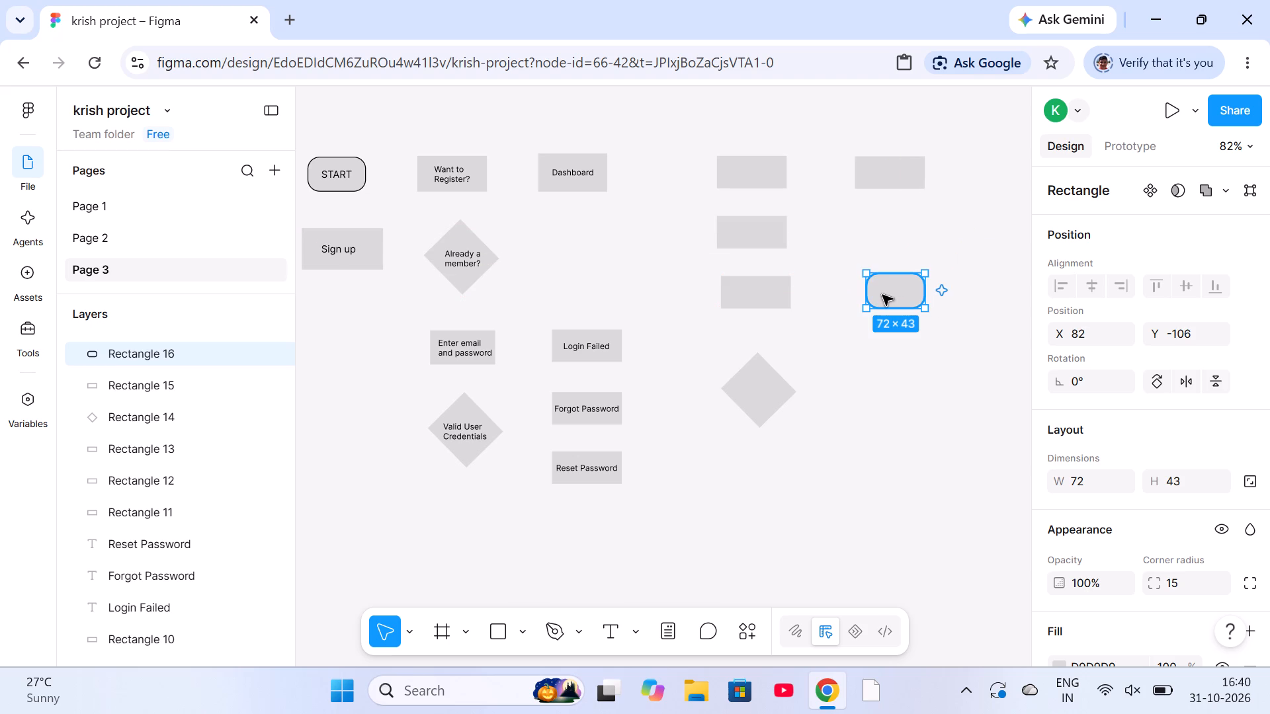
pyautogui.click(898, 353)
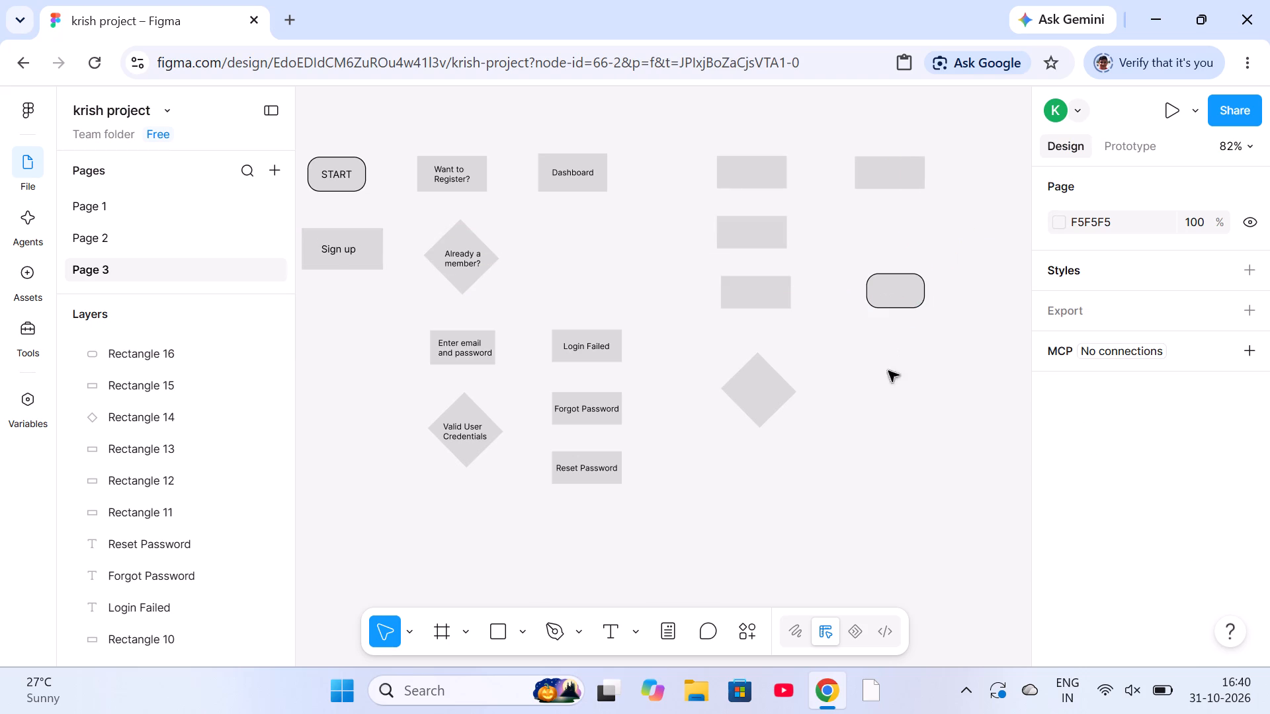
# Add the text label "Login via Google" on the top blank rectangle of the column above the blank diamond.
pyautogui.click(606, 630)
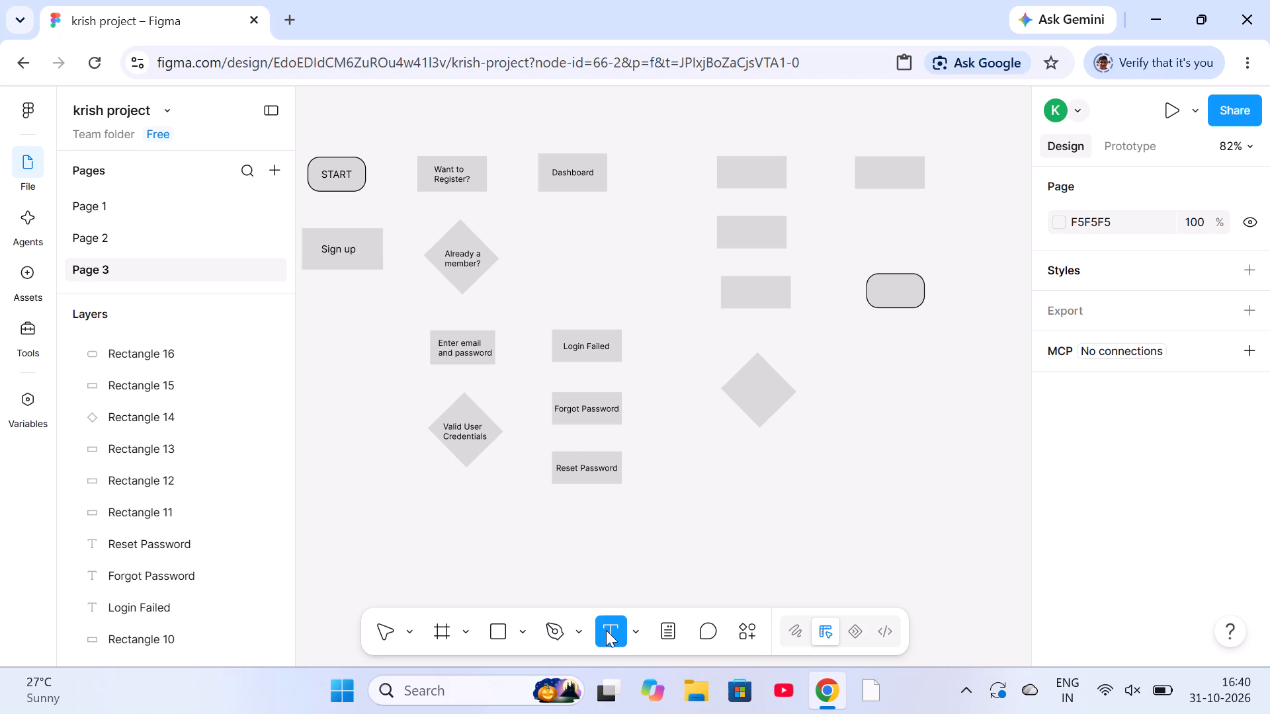
pyautogui.click(722, 172)
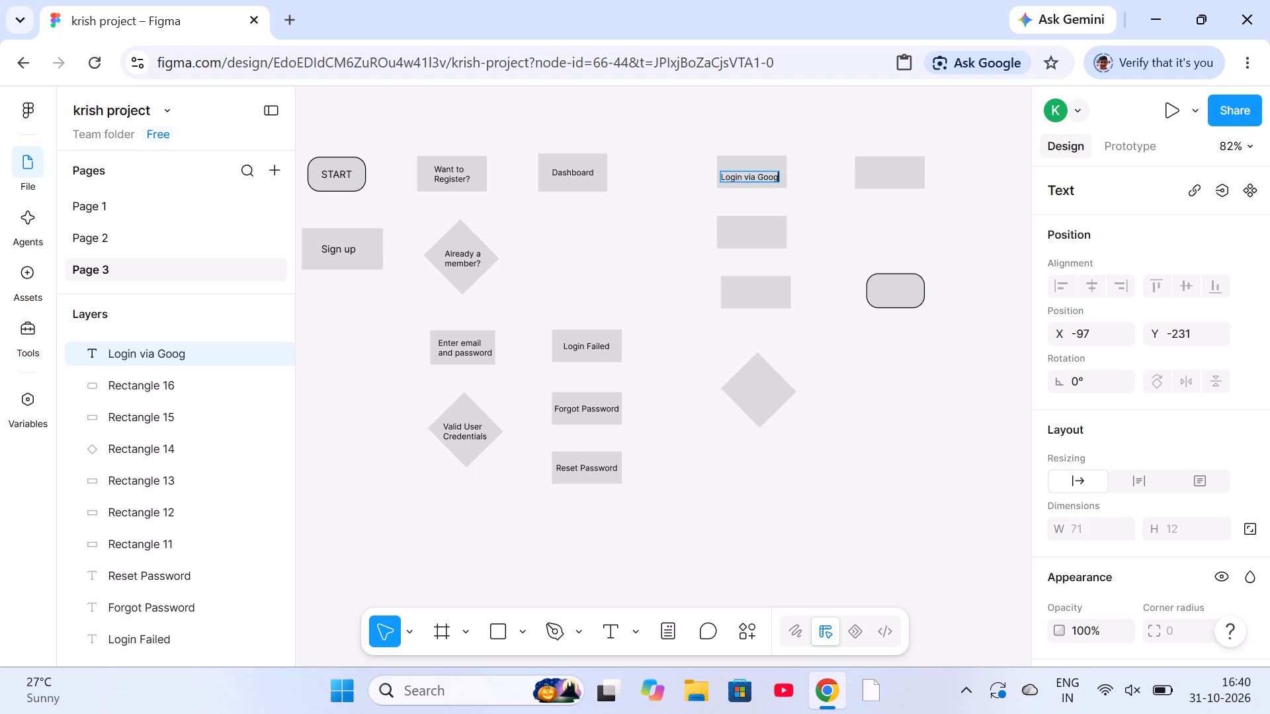
# Center the "Login via Google" label on its rectangle, at about X -98, Y -237.
pyautogui.click(824, 219)
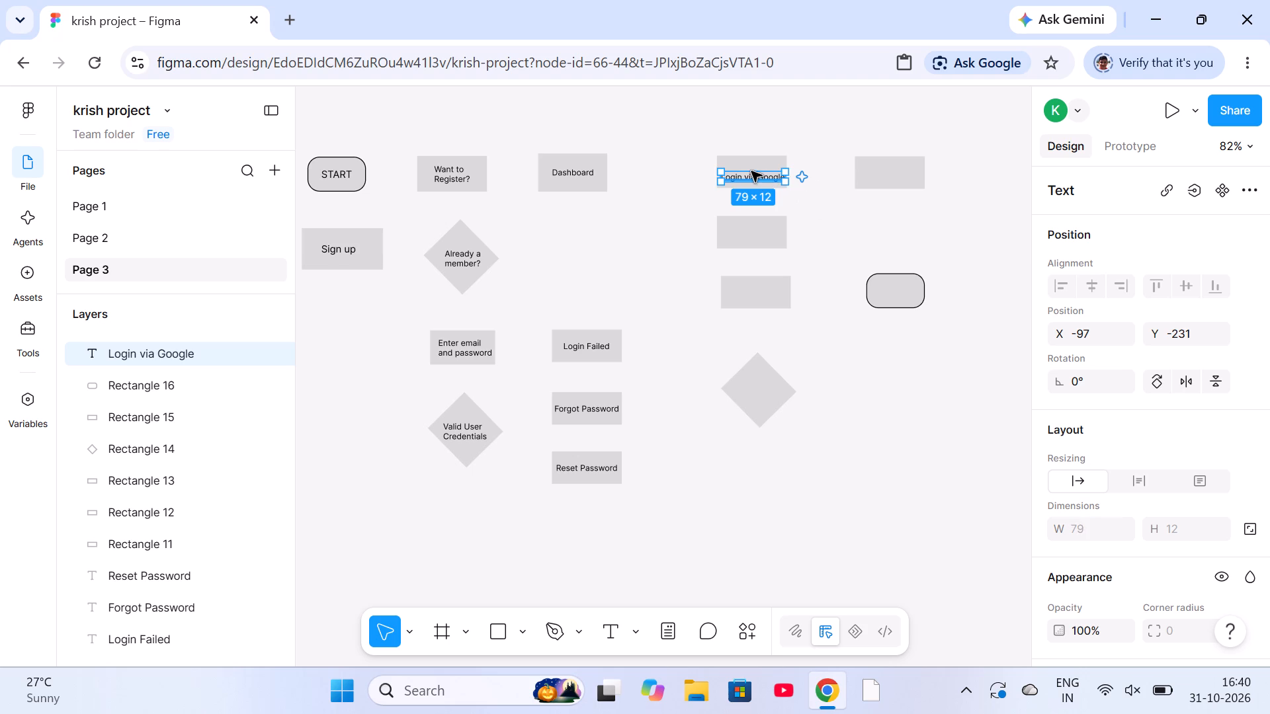
pyautogui.click(751, 171)
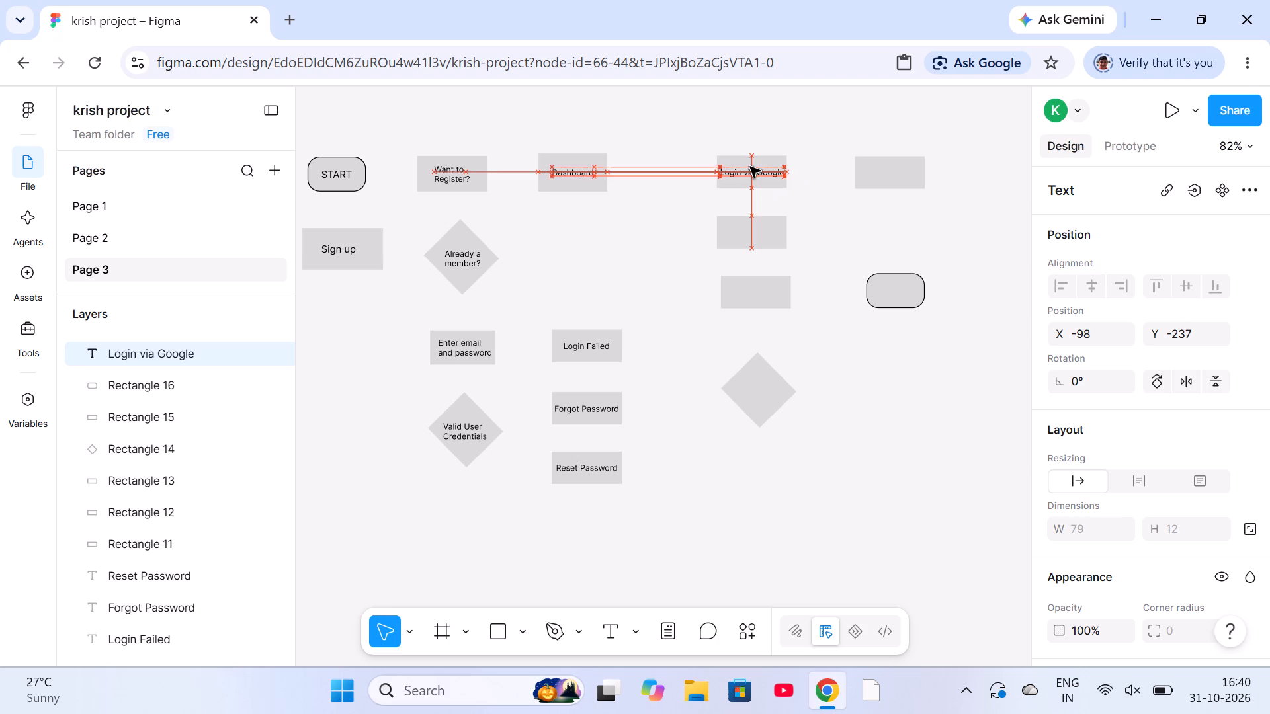
pyautogui.click(749, 166)
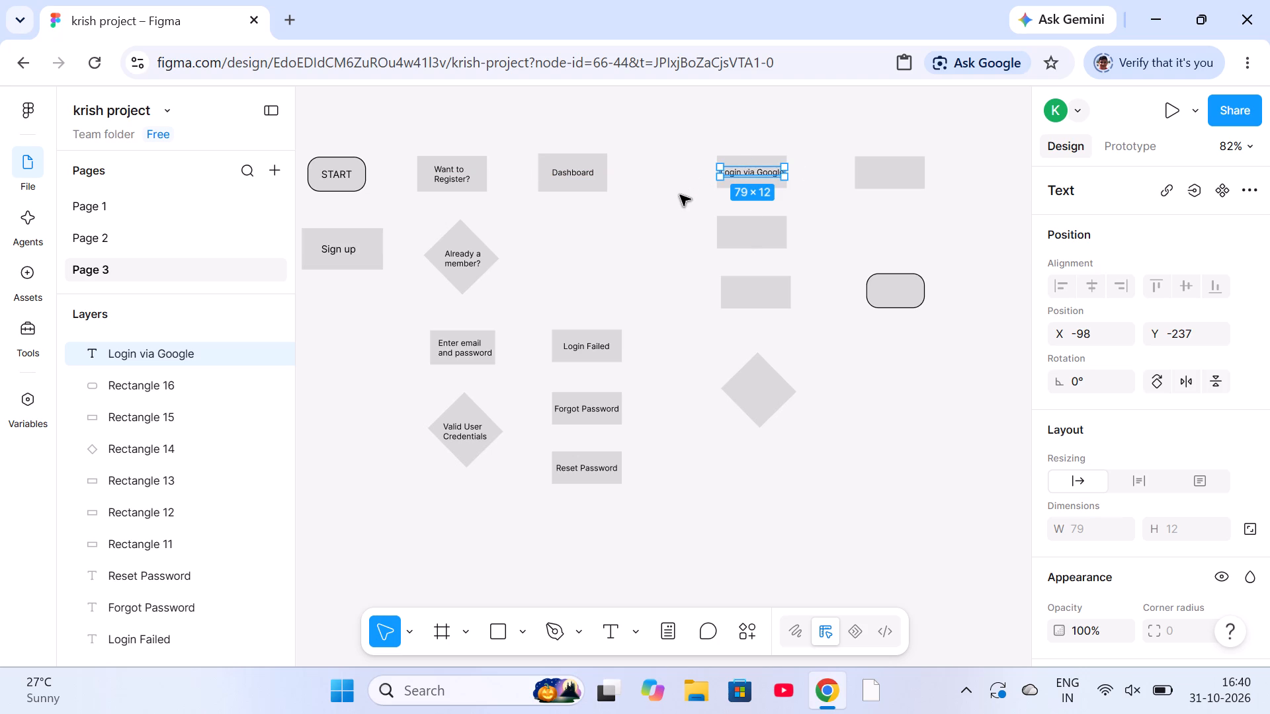
pyautogui.click(680, 195)
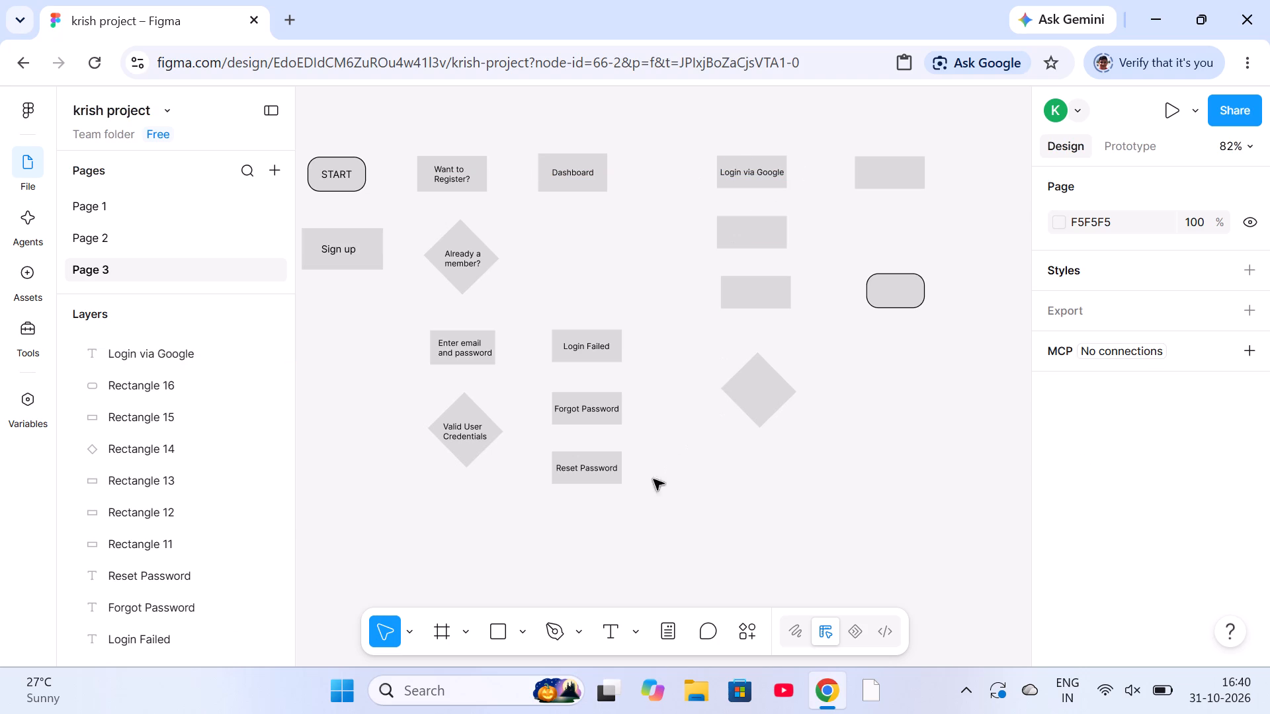
# Add the two-line text label "Login via Fcaebook" and center it on the blank rectangle below "Login via Google", at about X -82, Y -169.
pyautogui.click(611, 630)
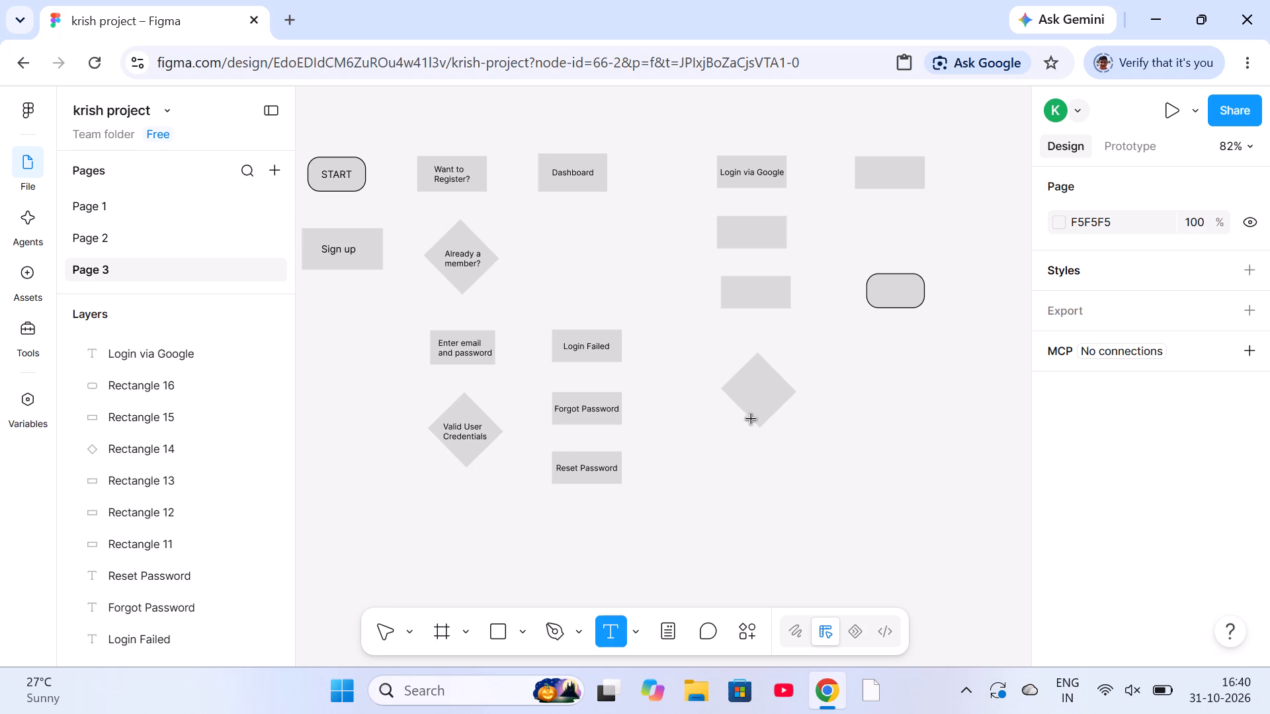
pyautogui.click(738, 234)
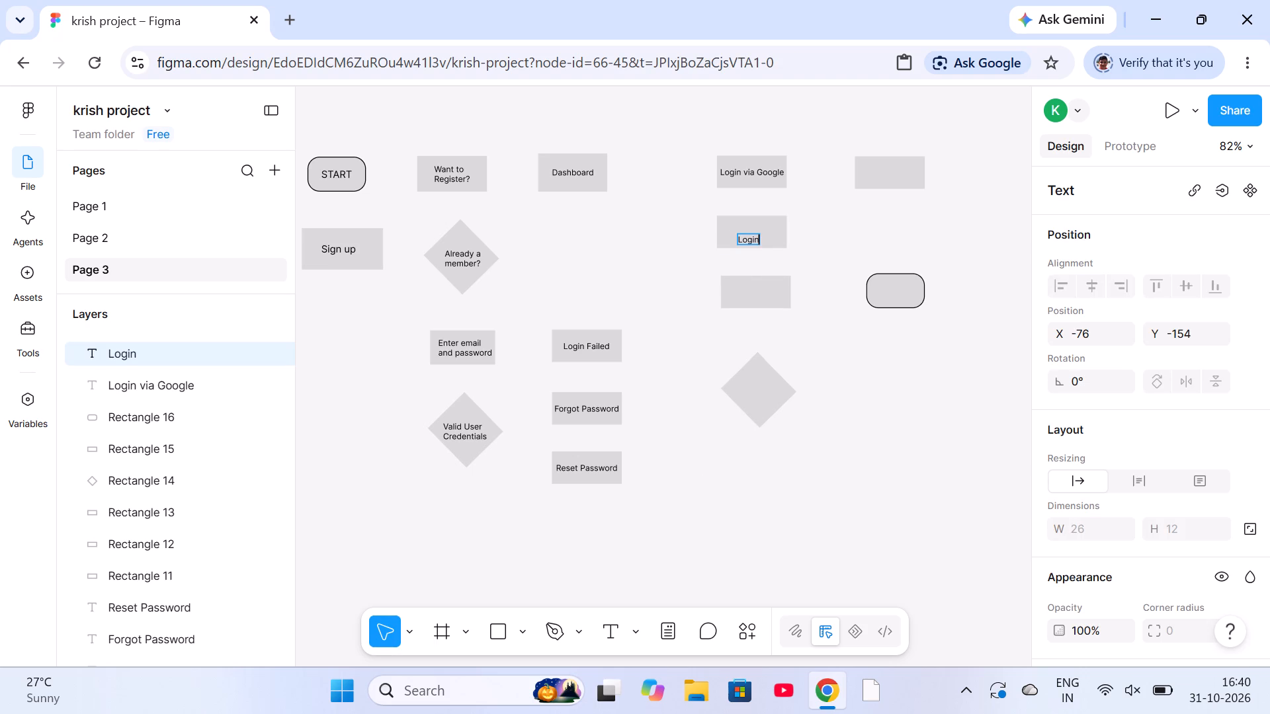
pyautogui.press('Return')
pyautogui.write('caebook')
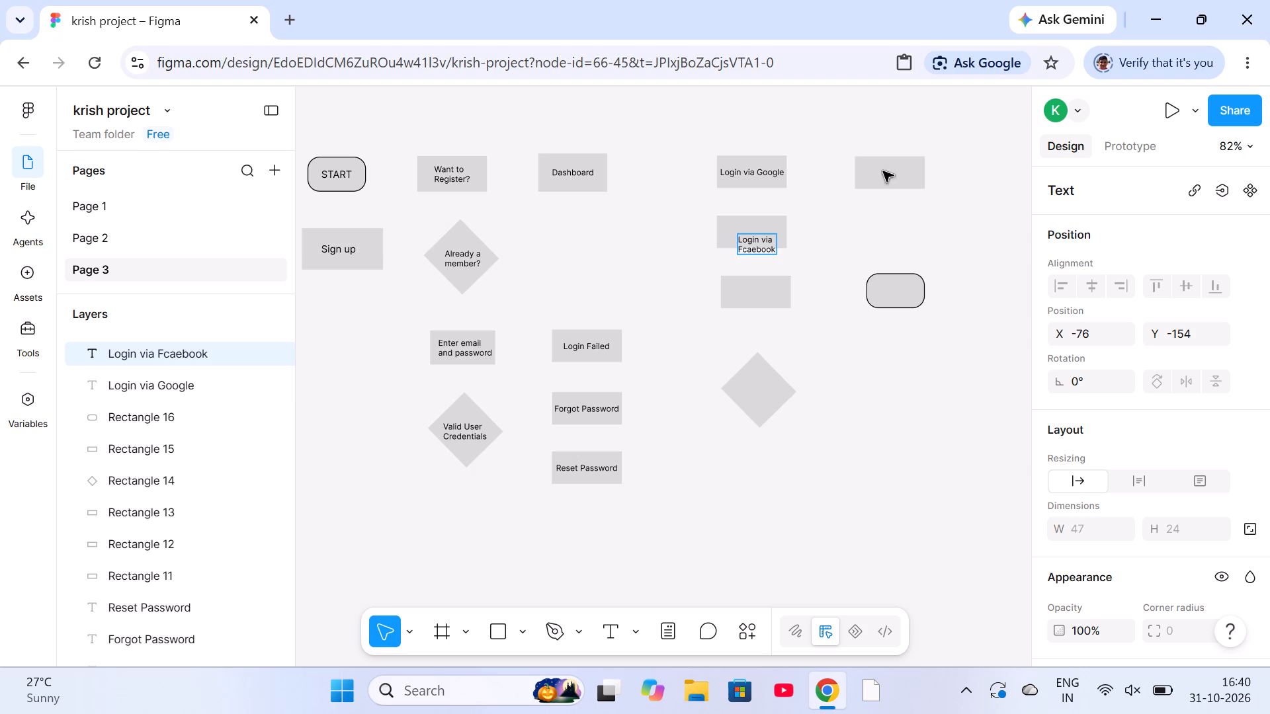
pyautogui.click(839, 227)
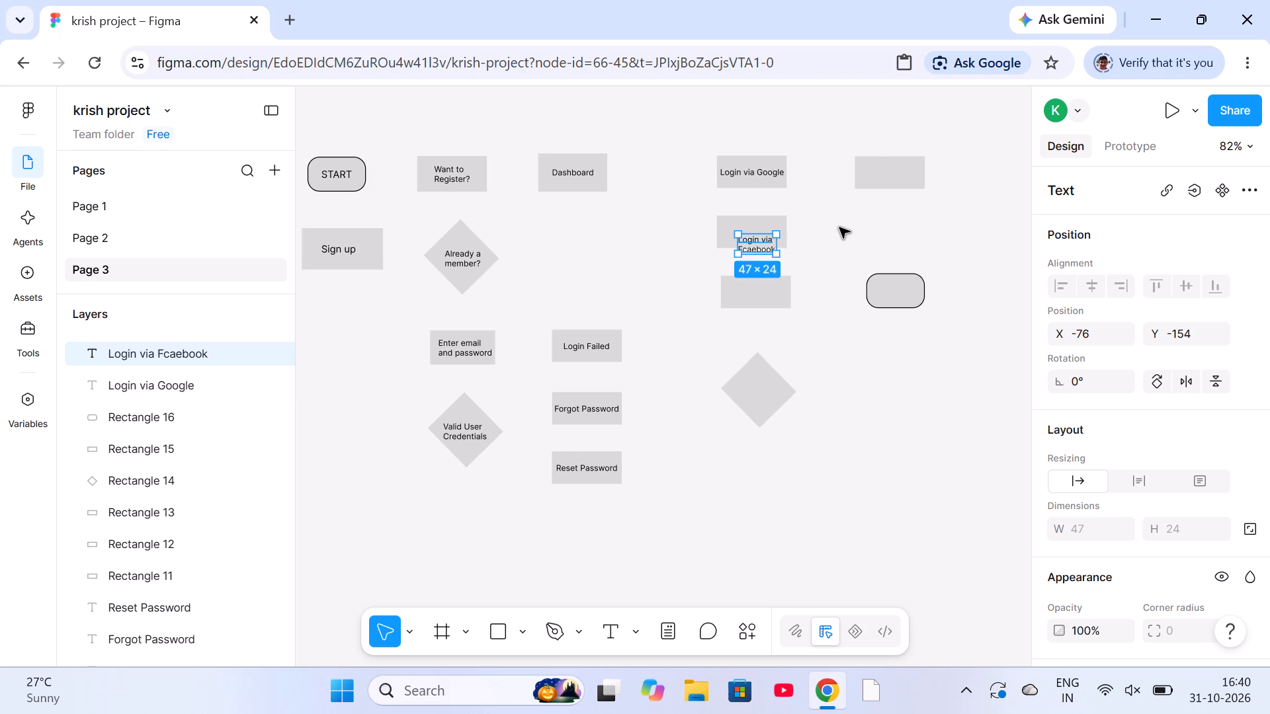
pyautogui.click(758, 245)
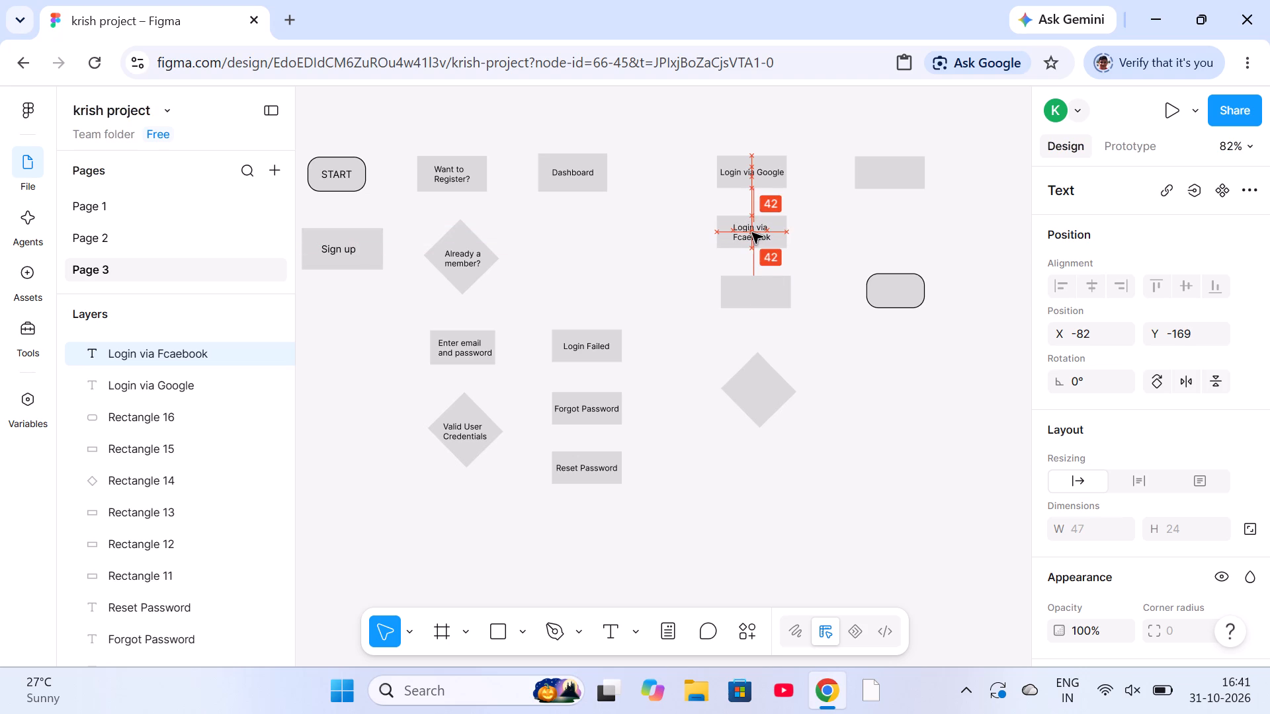
pyautogui.click(752, 233)
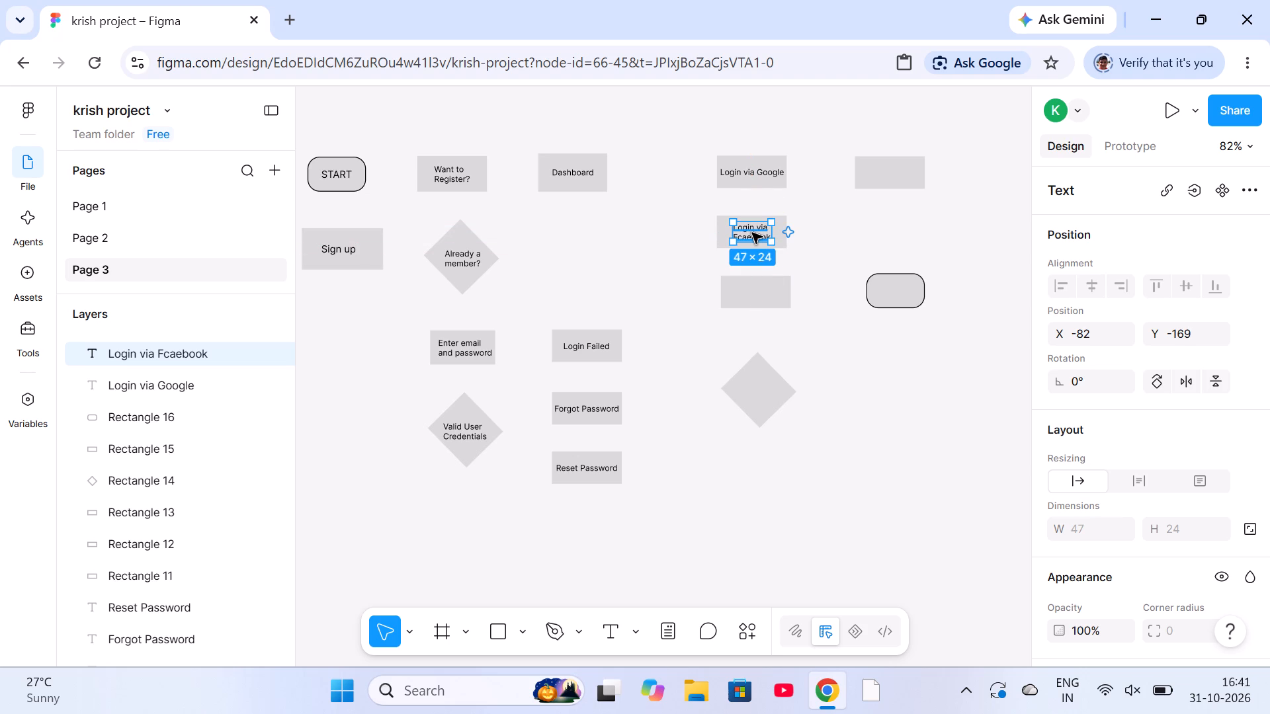
pyautogui.click(683, 270)
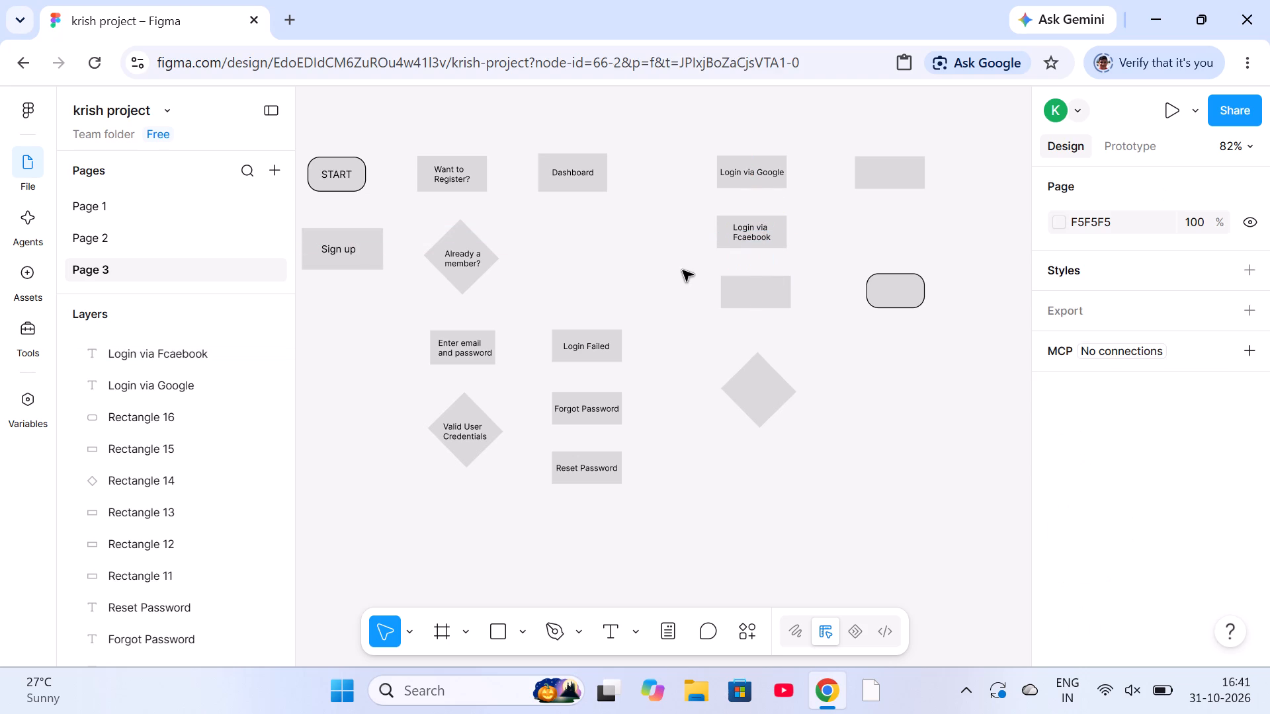
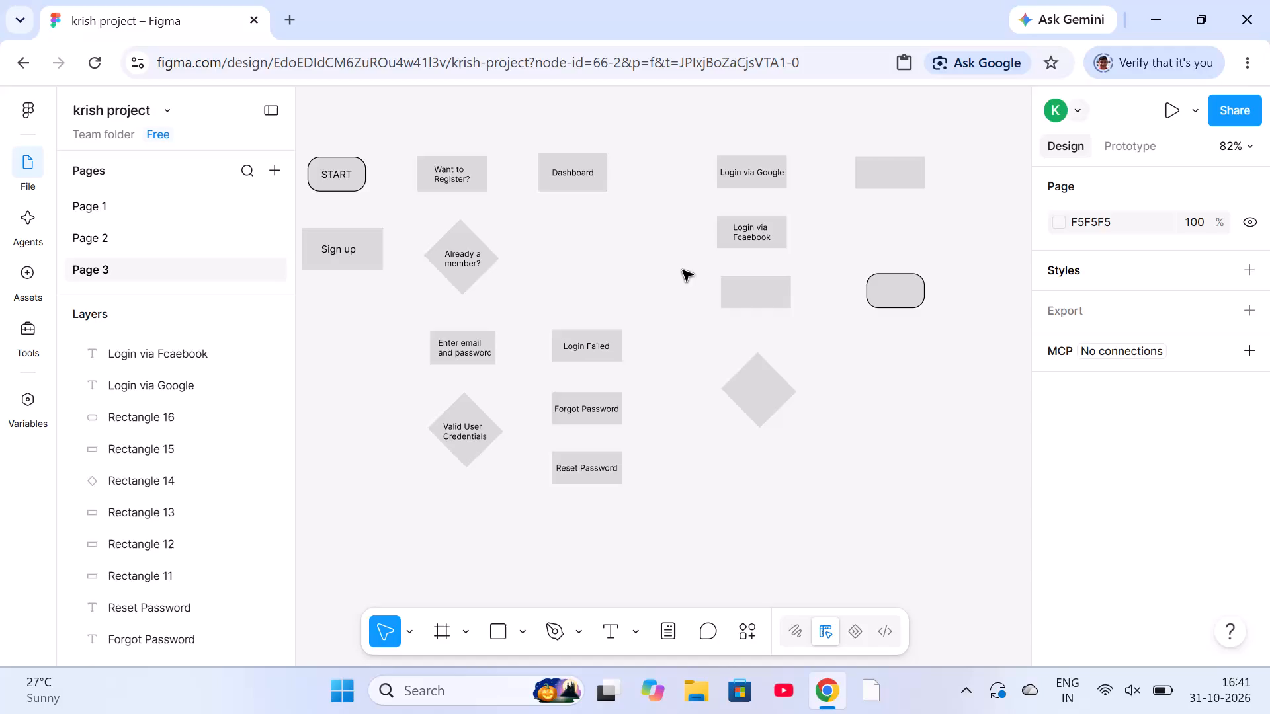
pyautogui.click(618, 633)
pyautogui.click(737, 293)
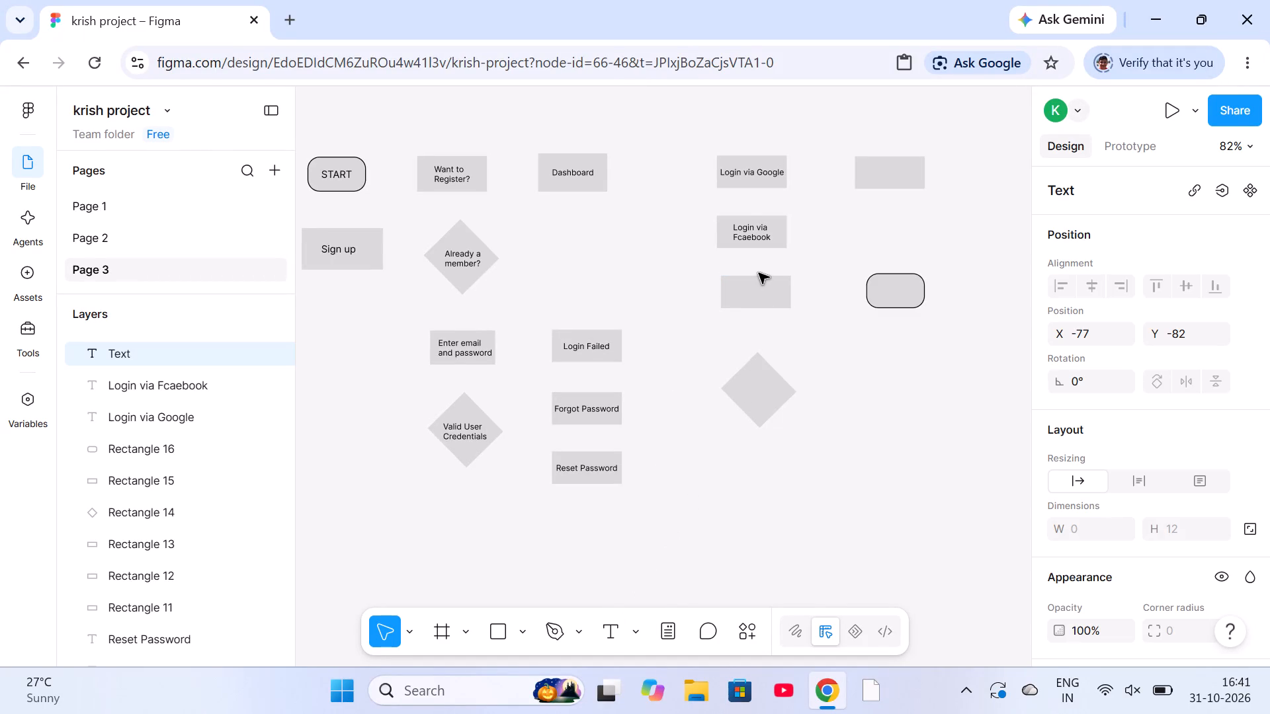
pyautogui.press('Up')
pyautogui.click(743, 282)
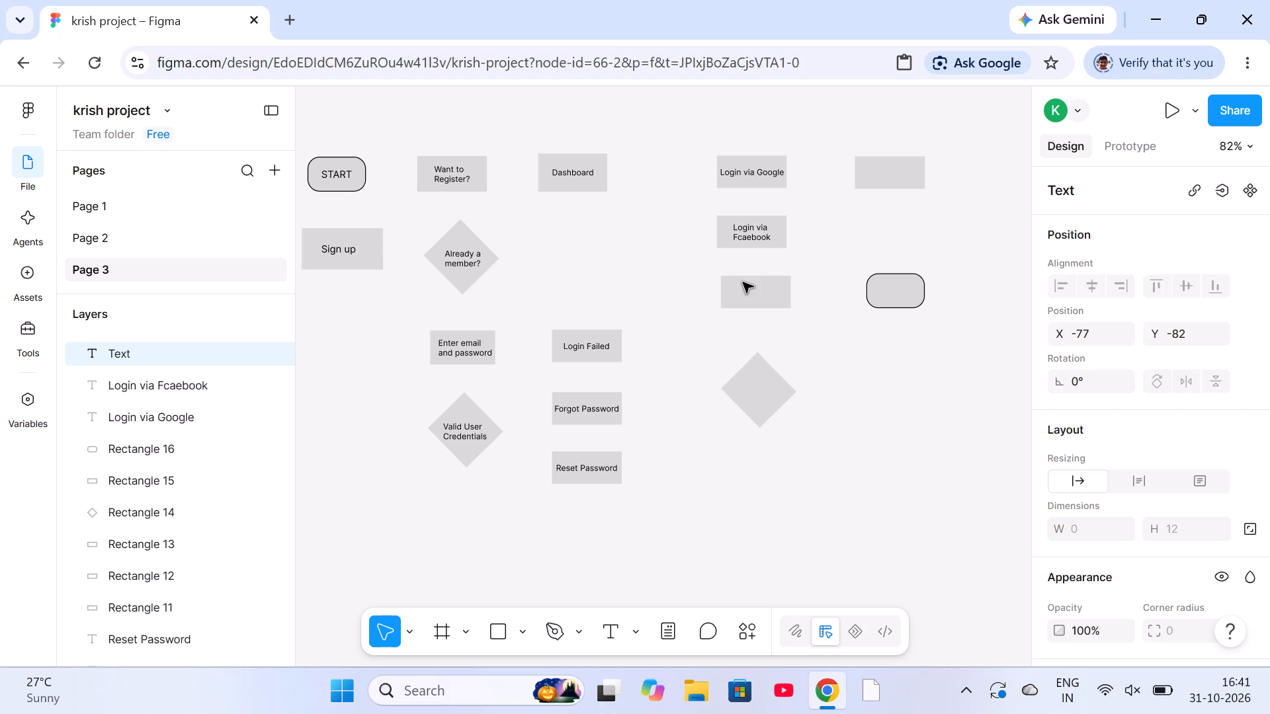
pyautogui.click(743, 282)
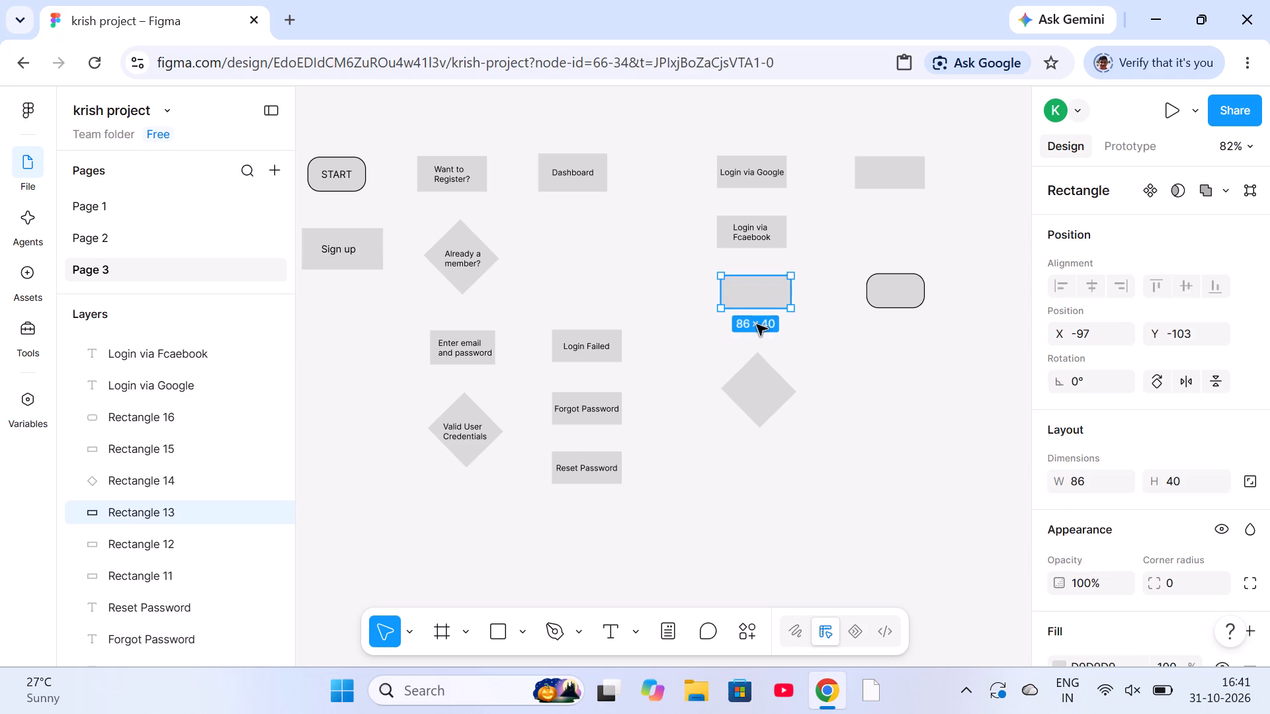
# Add the two-line text label "Facebook Authentication" on the blank rectangle above the blank diamond, positioned at about X -85, Y -97.
pyautogui.click(609, 627)
pyautogui.click(742, 297)
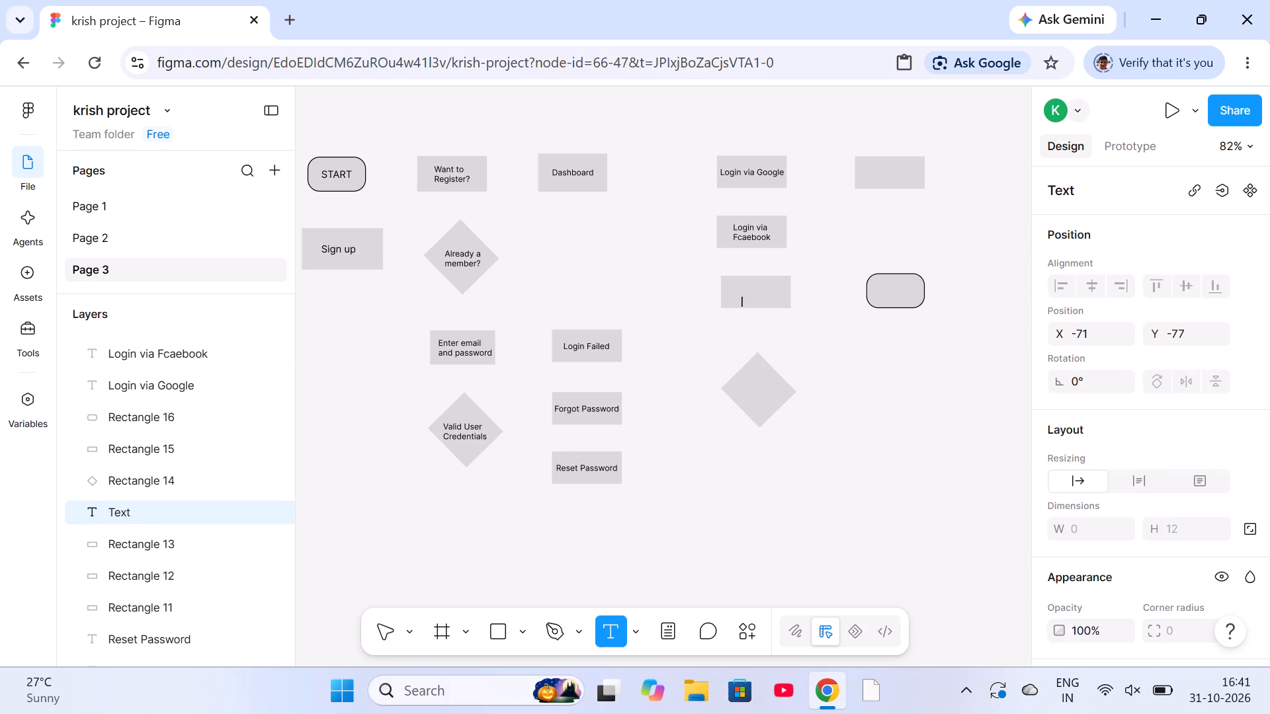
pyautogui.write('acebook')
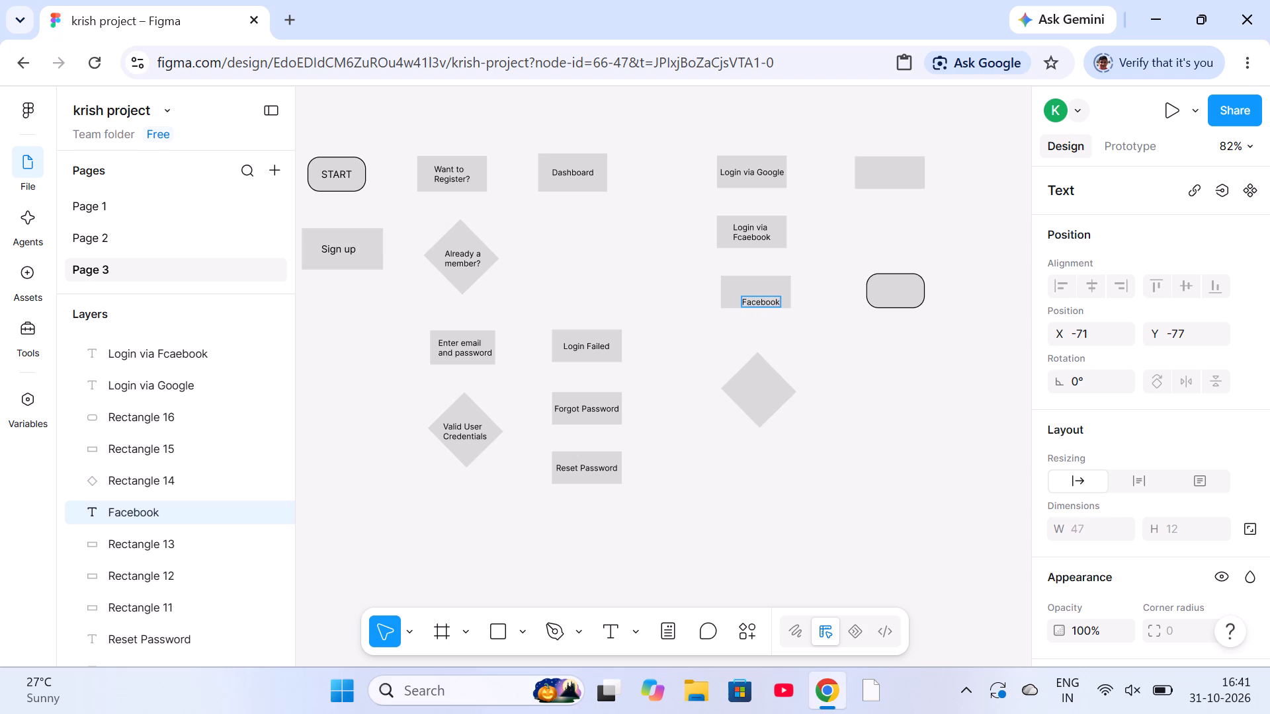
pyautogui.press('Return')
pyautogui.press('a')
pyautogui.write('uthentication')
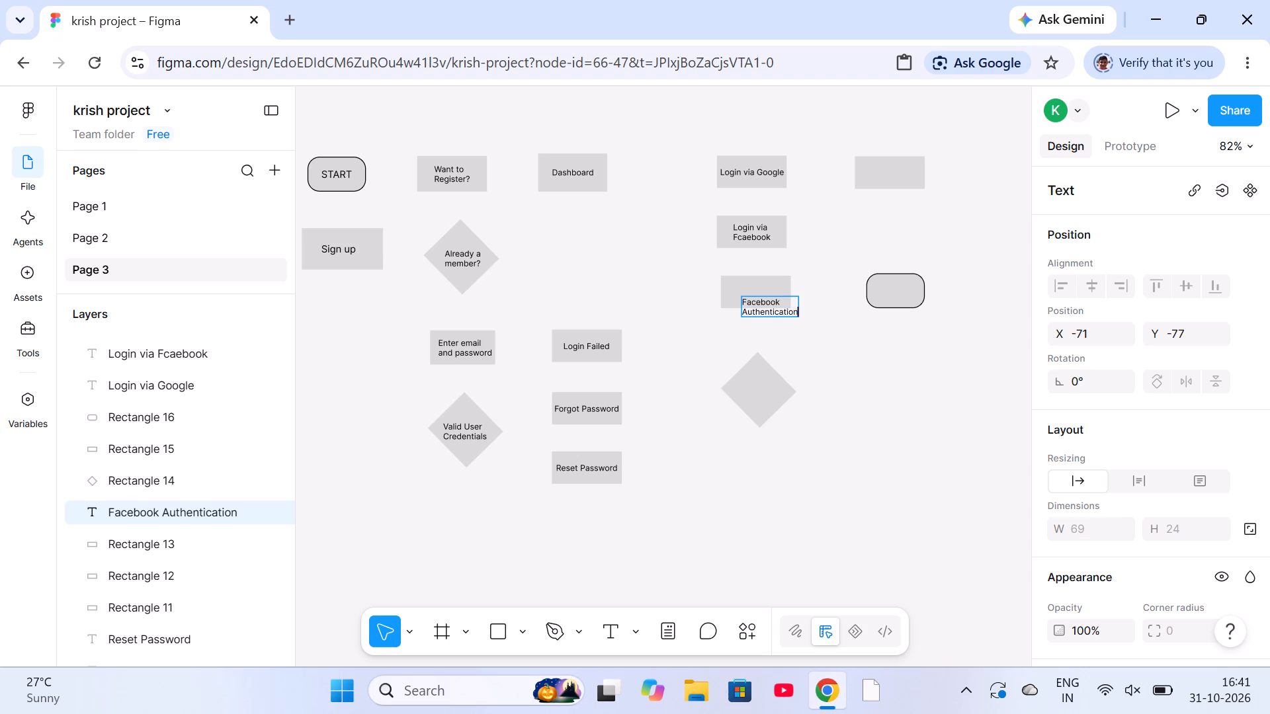
pyautogui.click(907, 363)
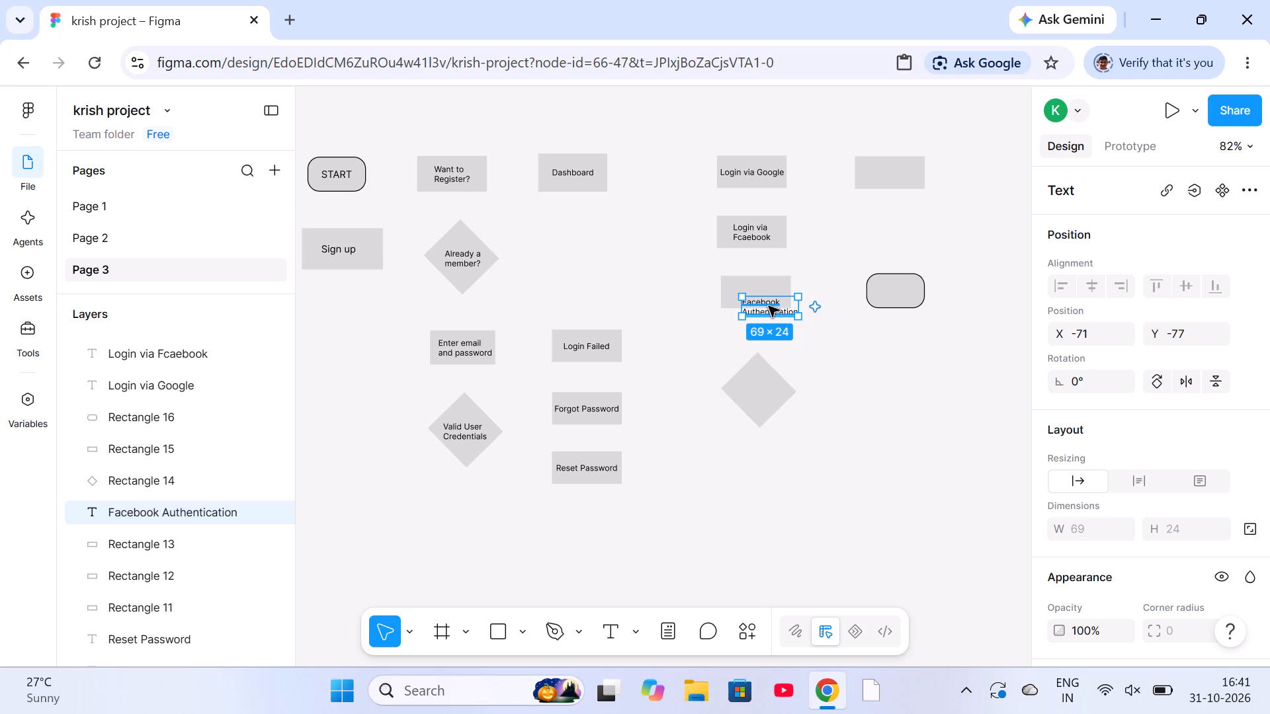
pyautogui.moveTo(768, 306); pyautogui.dragTo(757, 290)
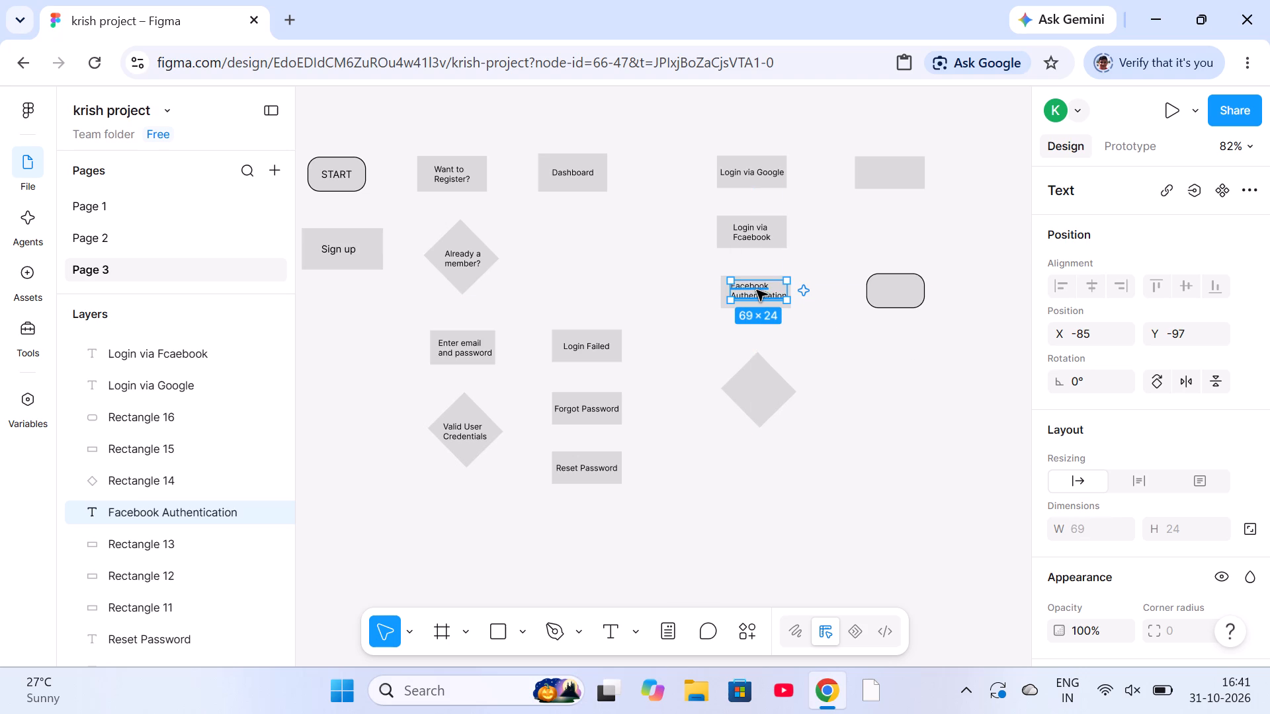
pyautogui.click(757, 290)
pyautogui.click(710, 357)
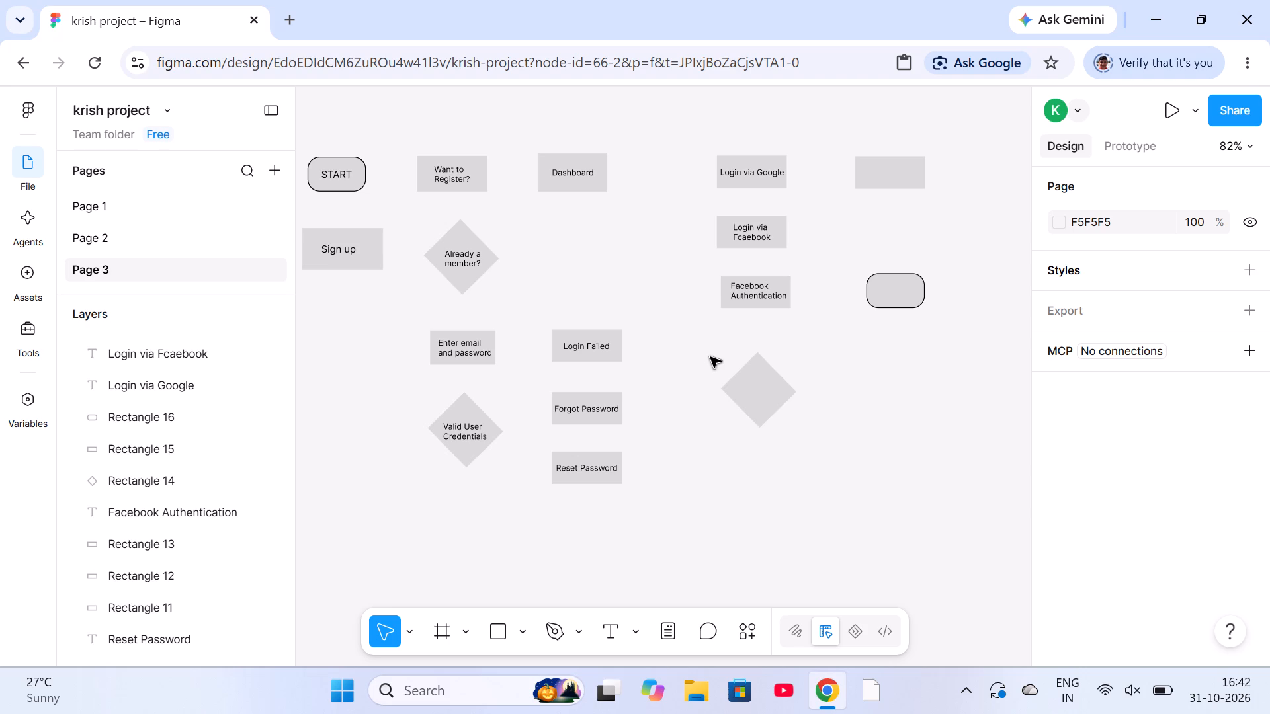
# Add a text label starting with "User logged in" on the blank diamond below the "Facebook Authentication" rectangle.
pyautogui.click(613, 620)
pyautogui.click(753, 372)
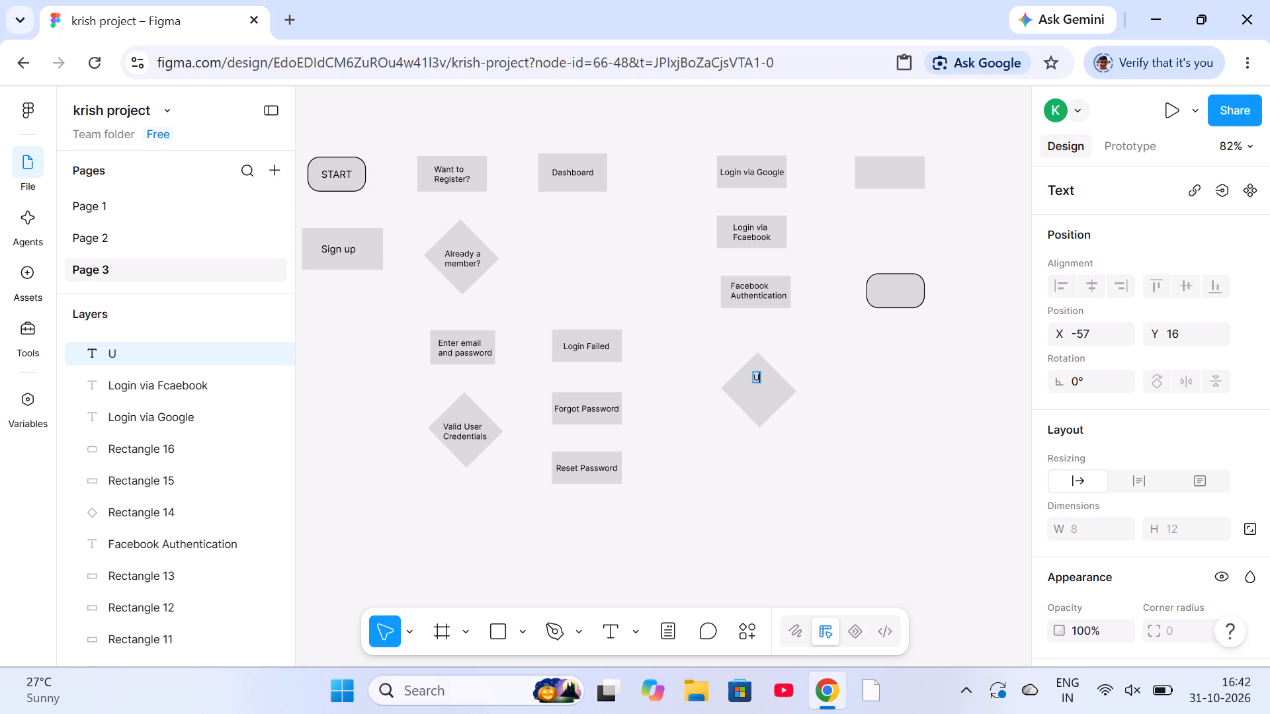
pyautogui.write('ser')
# Complete the two-line label "User logged in successfully?" and centre it on the blank diamond below the "Facebook Authentication" rectangle.
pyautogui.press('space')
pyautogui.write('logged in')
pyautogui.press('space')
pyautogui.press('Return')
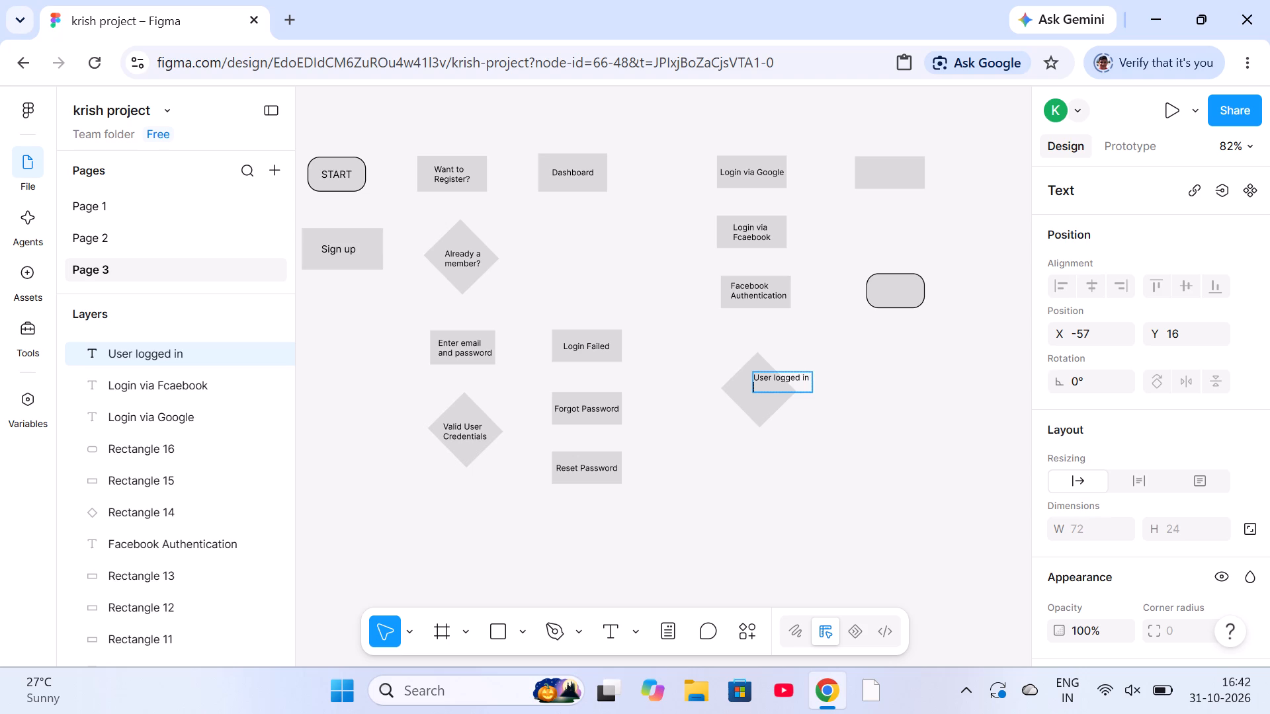
pyautogui.write('successfully')
pyautogui.hotkey('shift', '?')
pyautogui.click(889, 409)
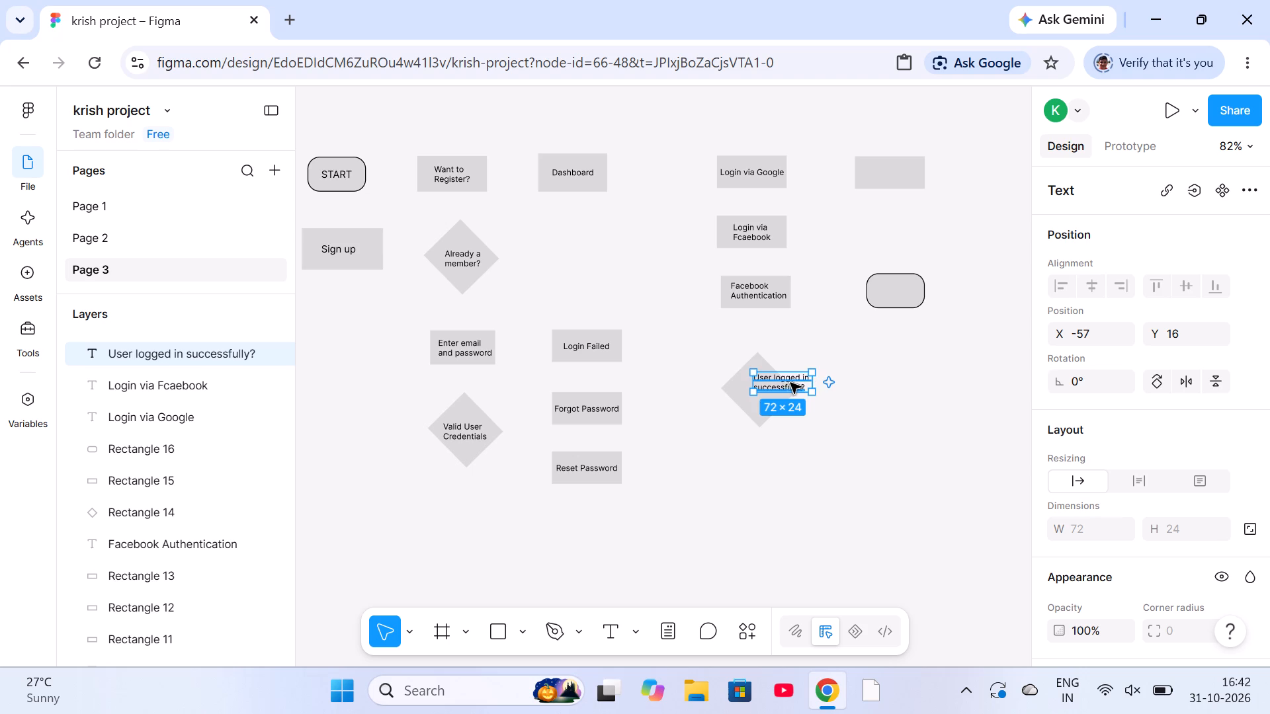
pyautogui.moveTo(784, 383); pyautogui.dragTo(759, 388)
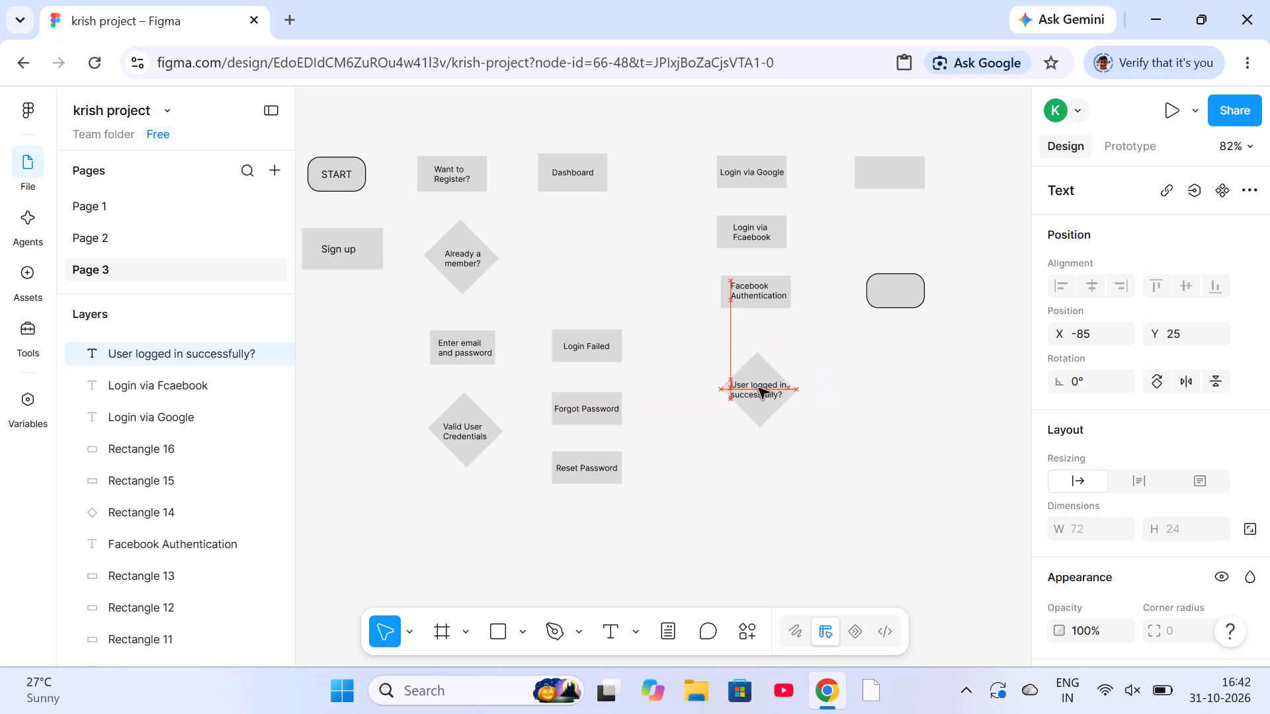
pyautogui.moveTo(759, 388); pyautogui.dragTo(758, 385)
pyautogui.moveTo(761, 385); pyautogui.dragTo(761, 393)
pyautogui.click(761, 393)
pyautogui.click(886, 389)
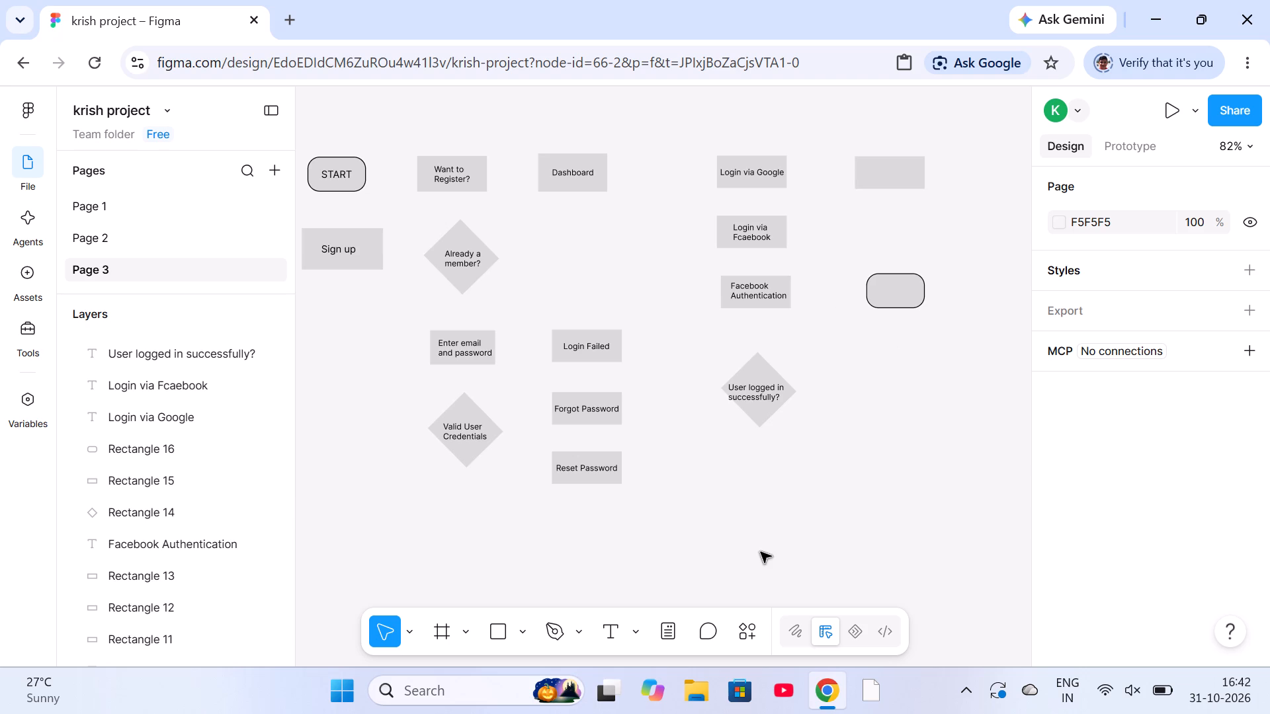
# Add the text label "Google Authentication" on the blank rectangle beside "Login via Google".
pyautogui.click(609, 627)
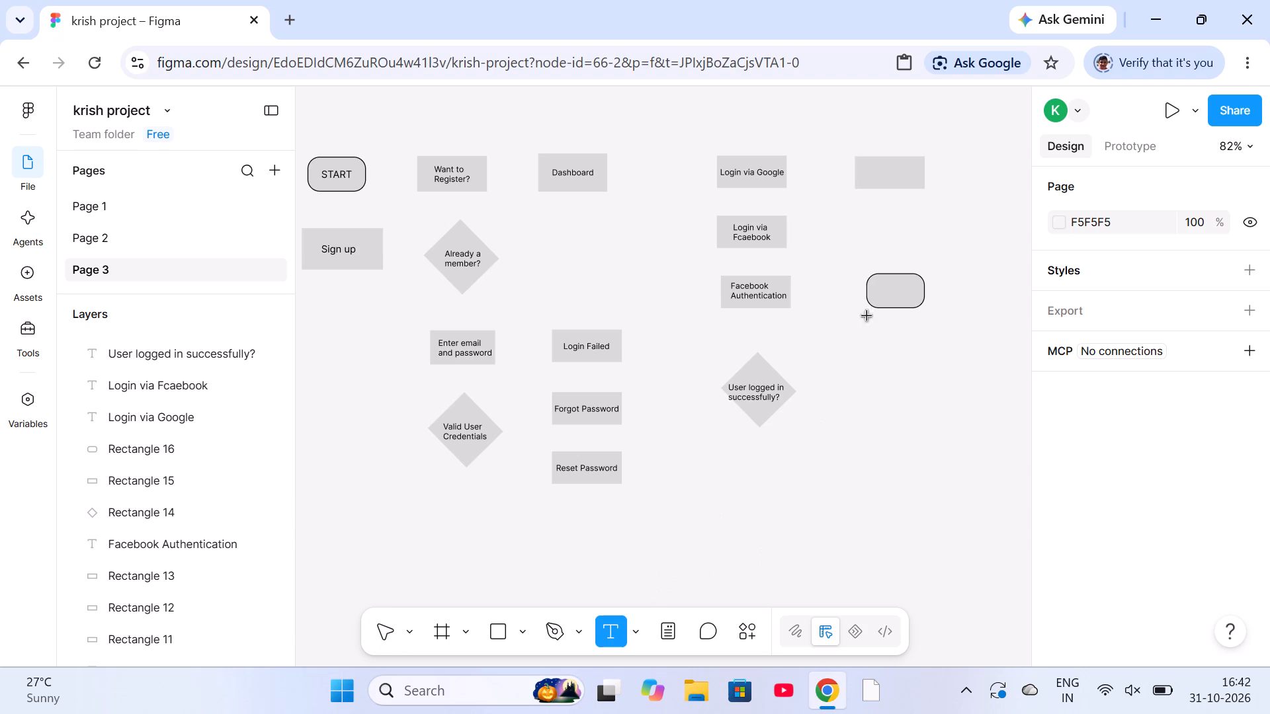
pyautogui.click(876, 184)
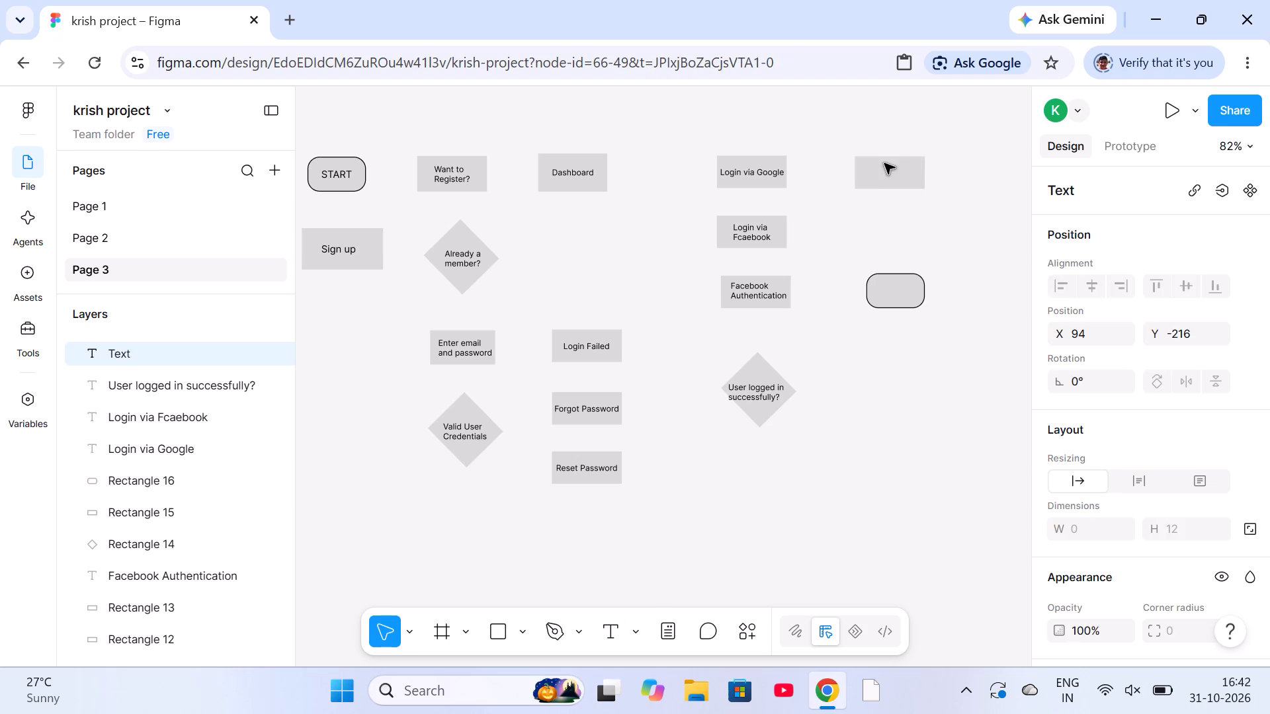
pyautogui.click(868, 161)
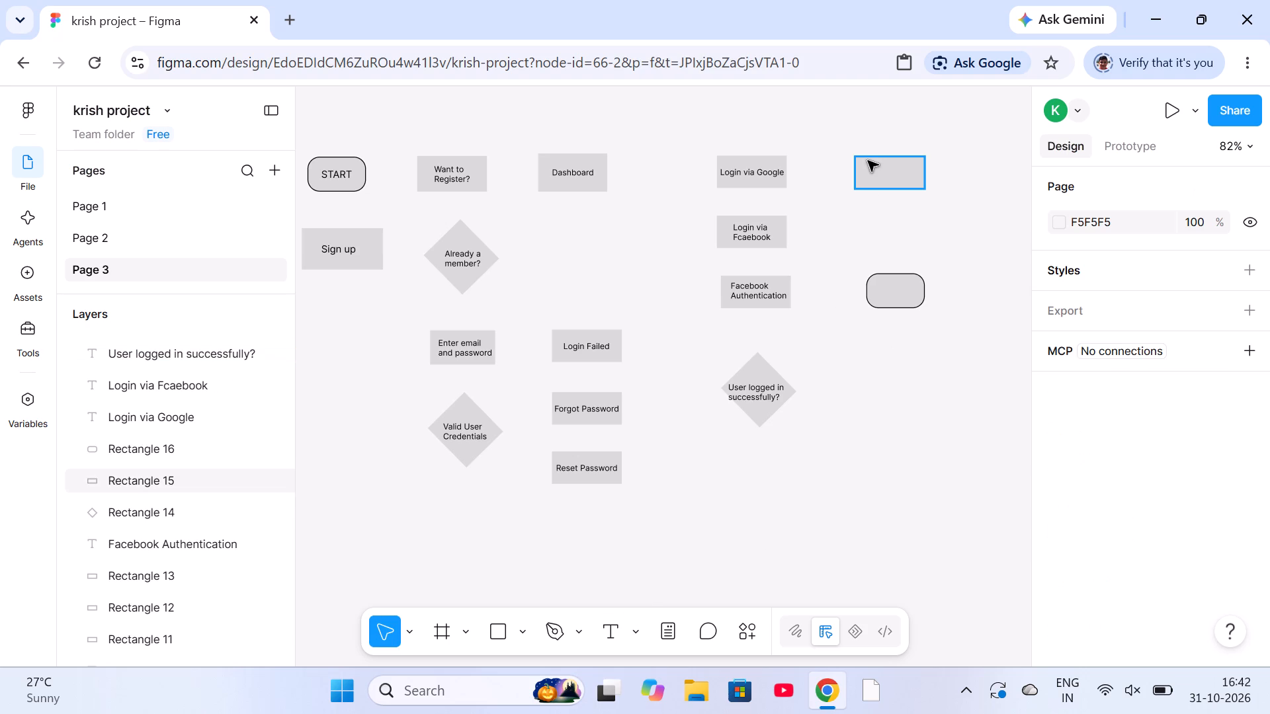
pyautogui.click(603, 630)
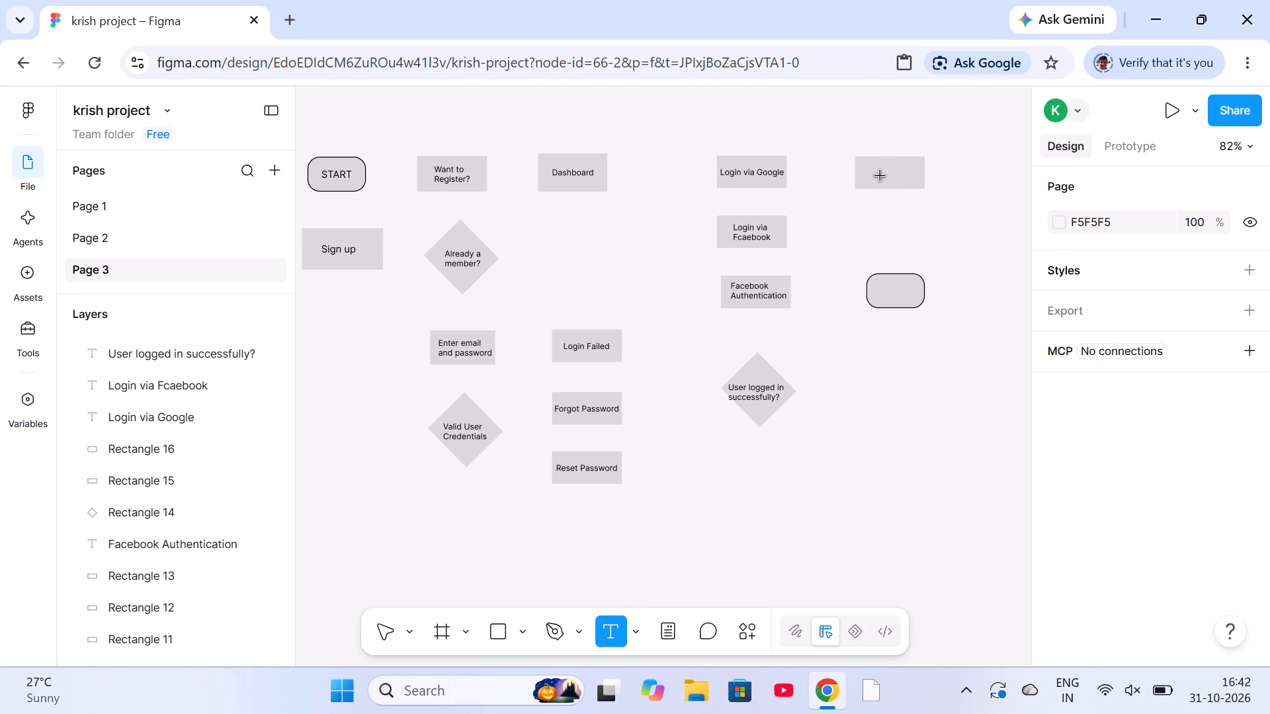
pyautogui.click(876, 167)
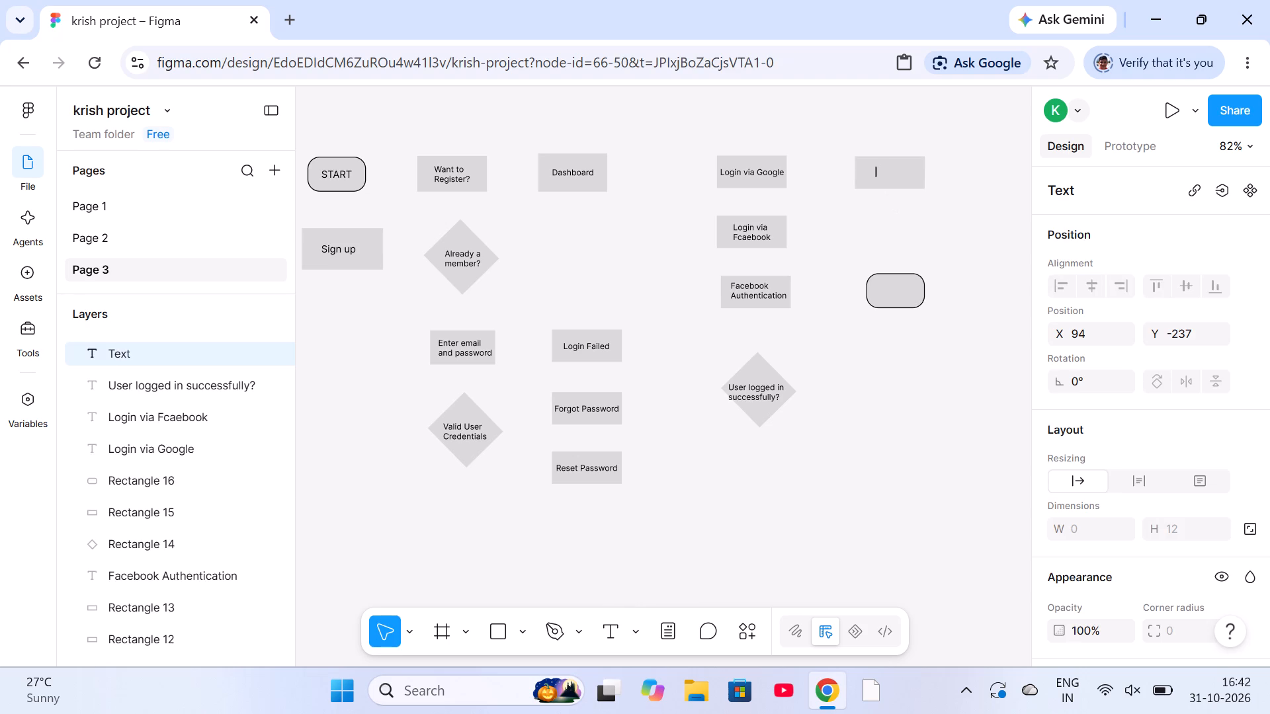
# Complete the two-line label "Google Authentication" and place it on the rectangle beside "Login via Google", at about X 82, Y -243.
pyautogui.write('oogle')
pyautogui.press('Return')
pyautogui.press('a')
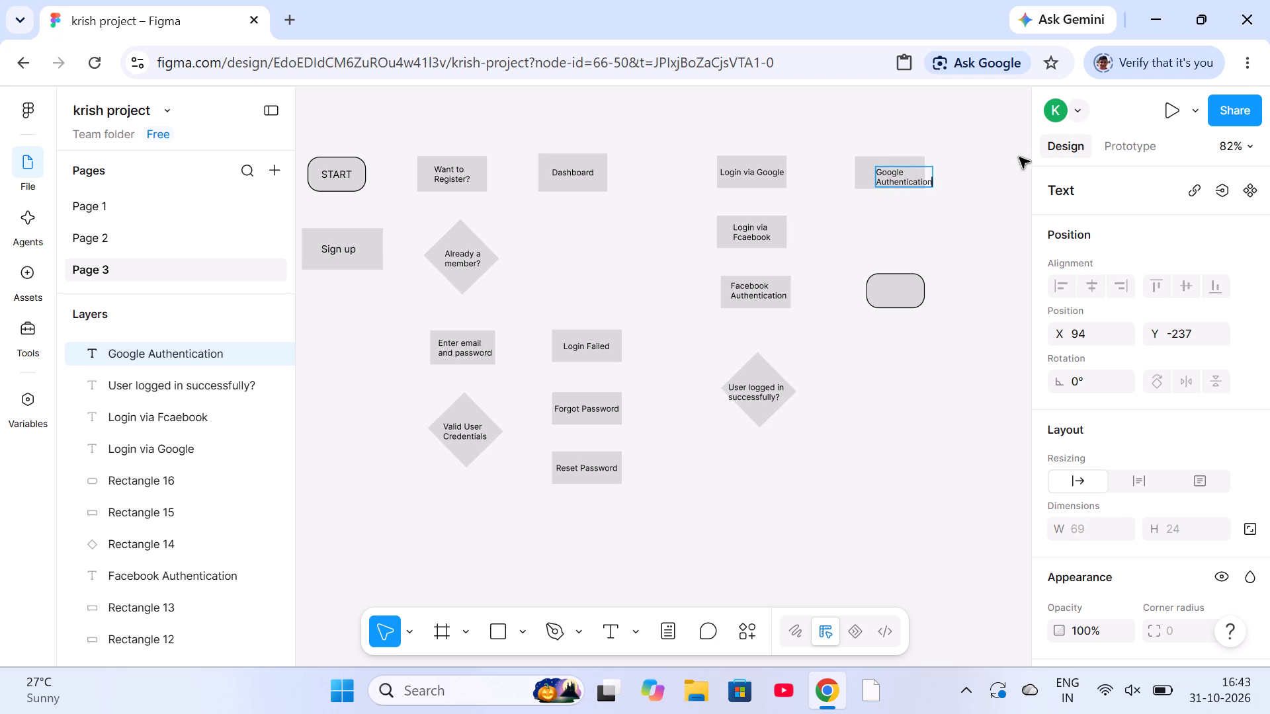
pyautogui.click(976, 205)
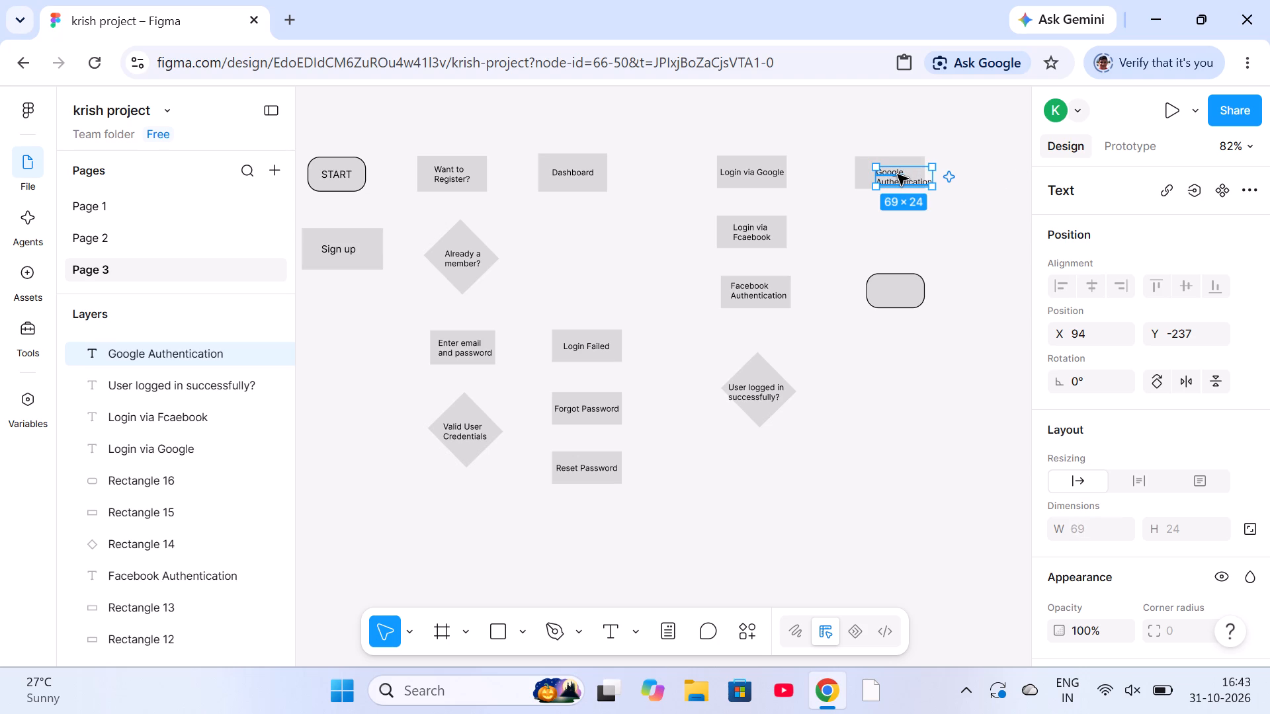
pyautogui.moveTo(898, 175); pyautogui.dragTo(887, 169)
pyautogui.click(887, 169)
pyautogui.click(851, 251)
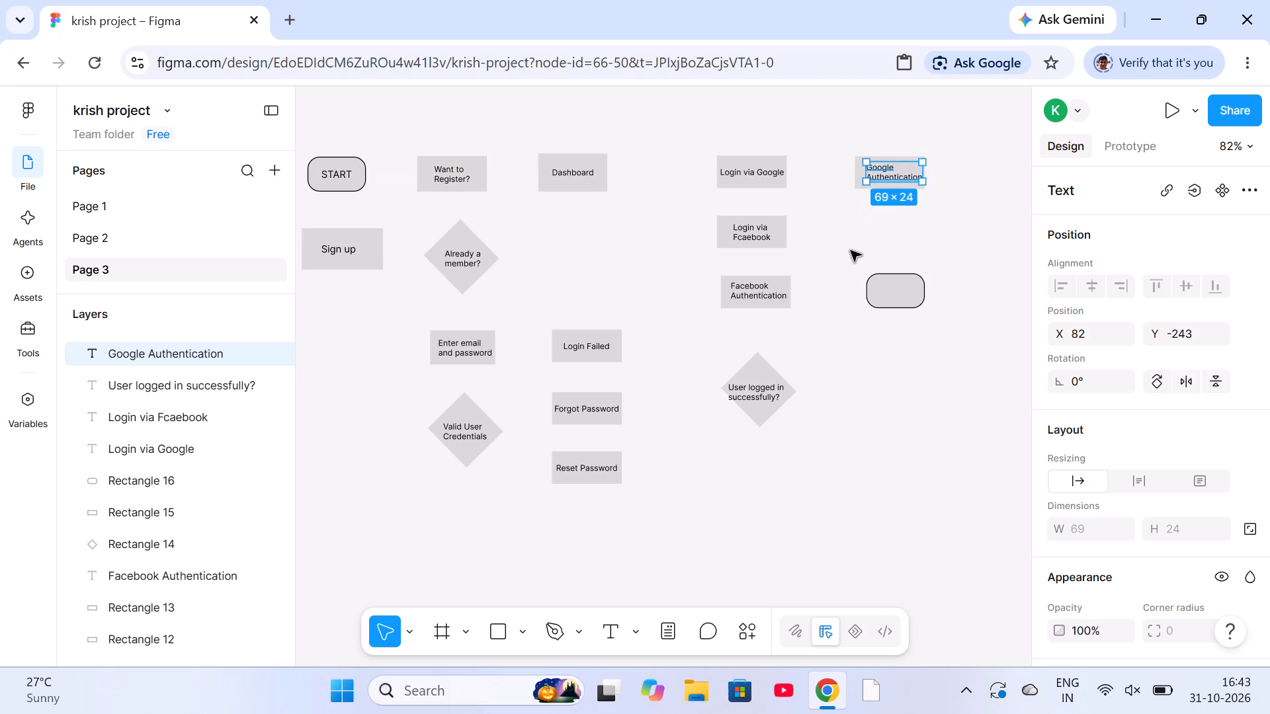
# Add the text label "Exit" on the blank rounded shape below the "Google Authentication" rectangle and adjust its position inside the shape.
pyautogui.click(604, 619)
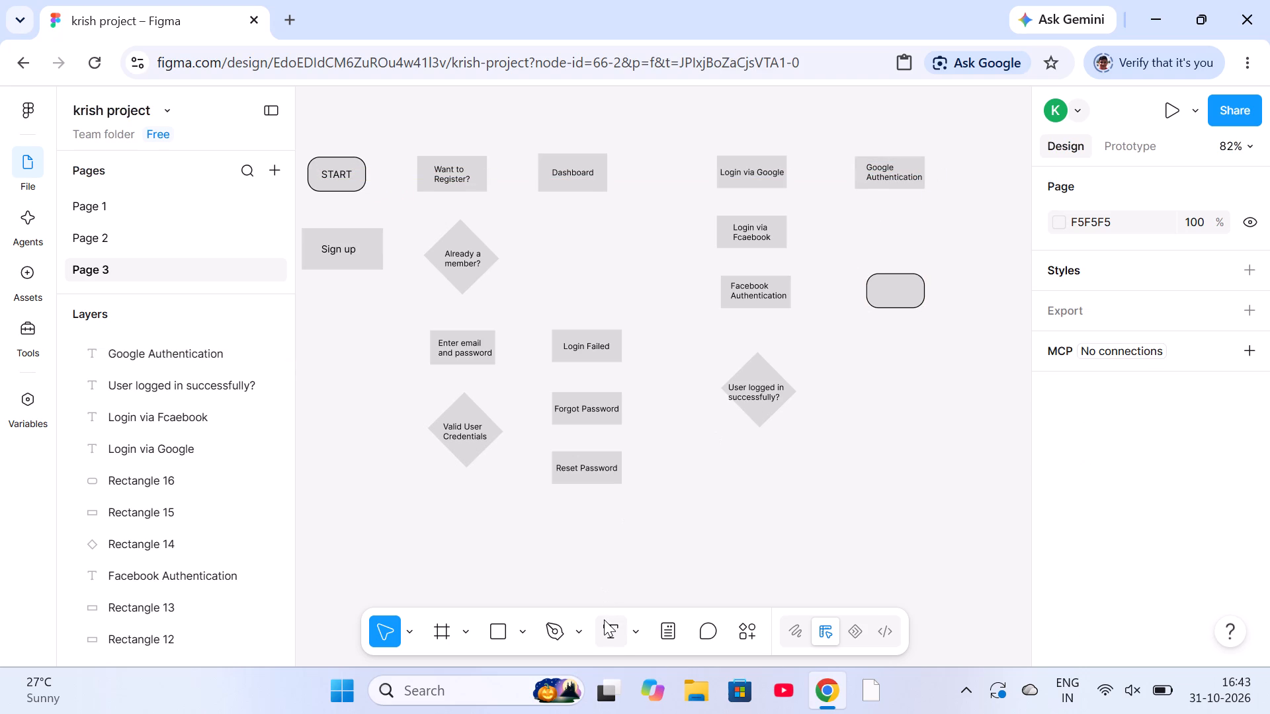
pyautogui.click(887, 297)
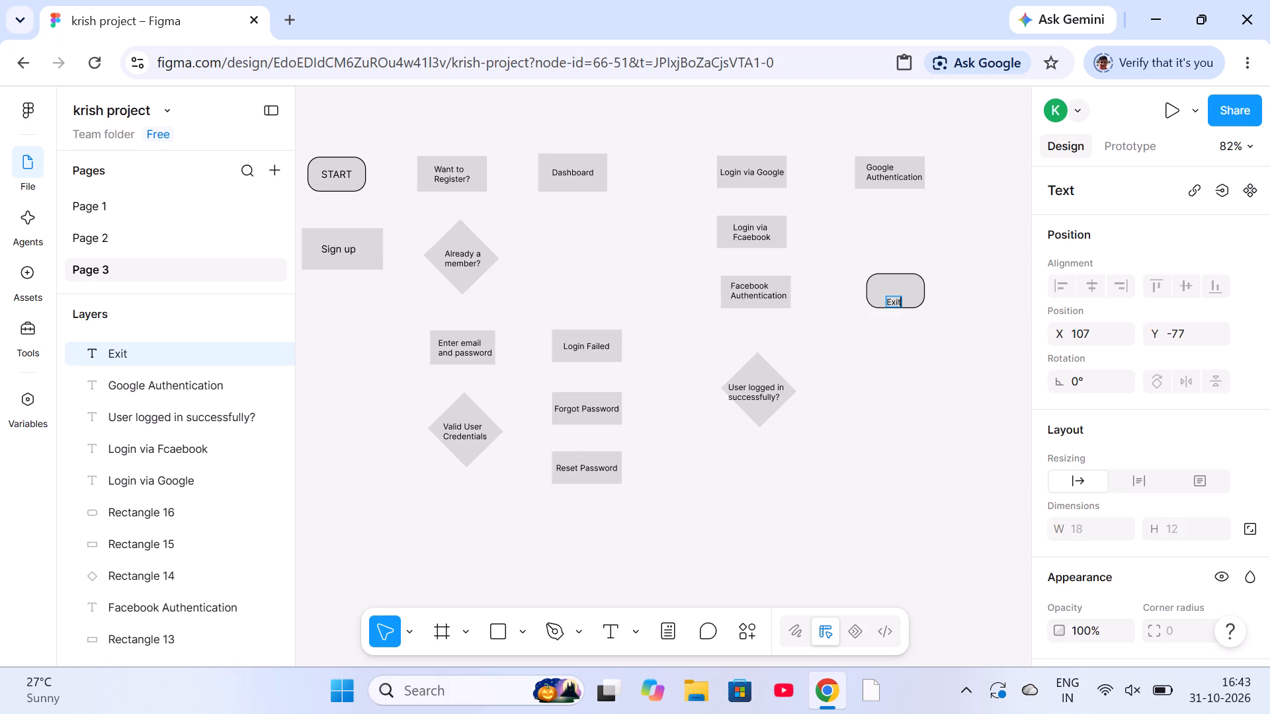
pyautogui.click(946, 333)
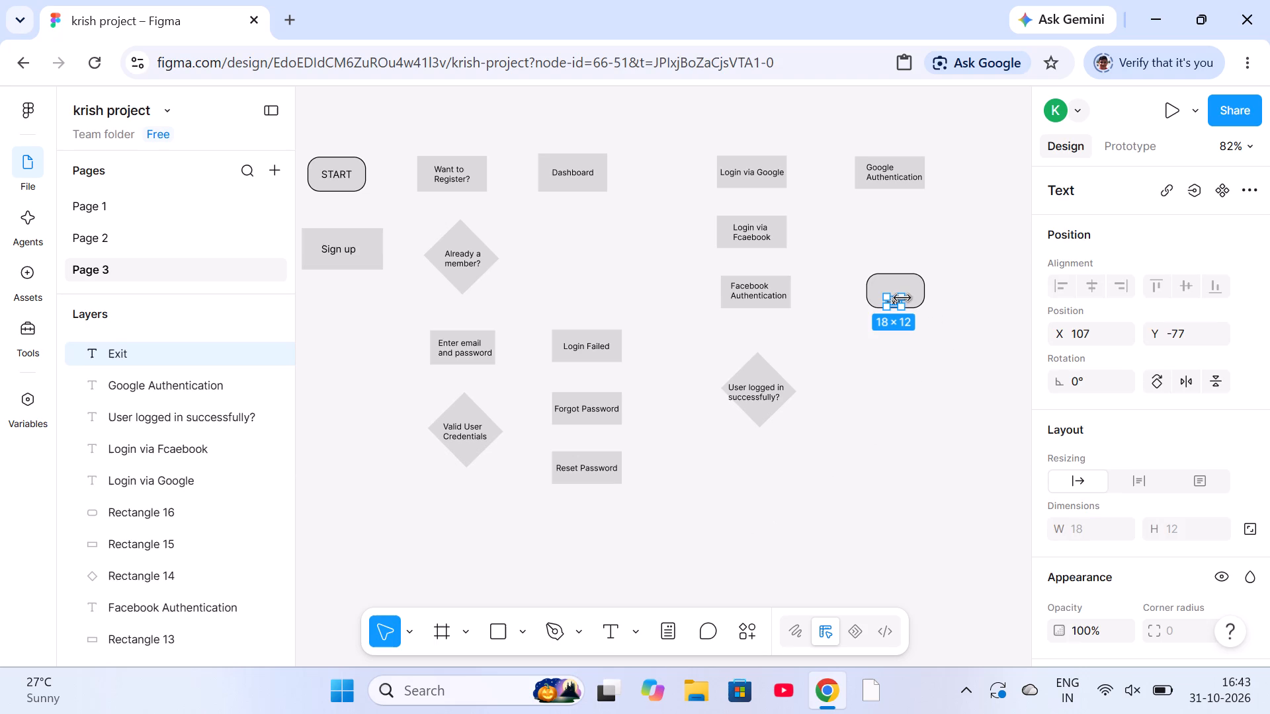
pyautogui.moveTo(892, 300); pyautogui.dragTo(892, 297)
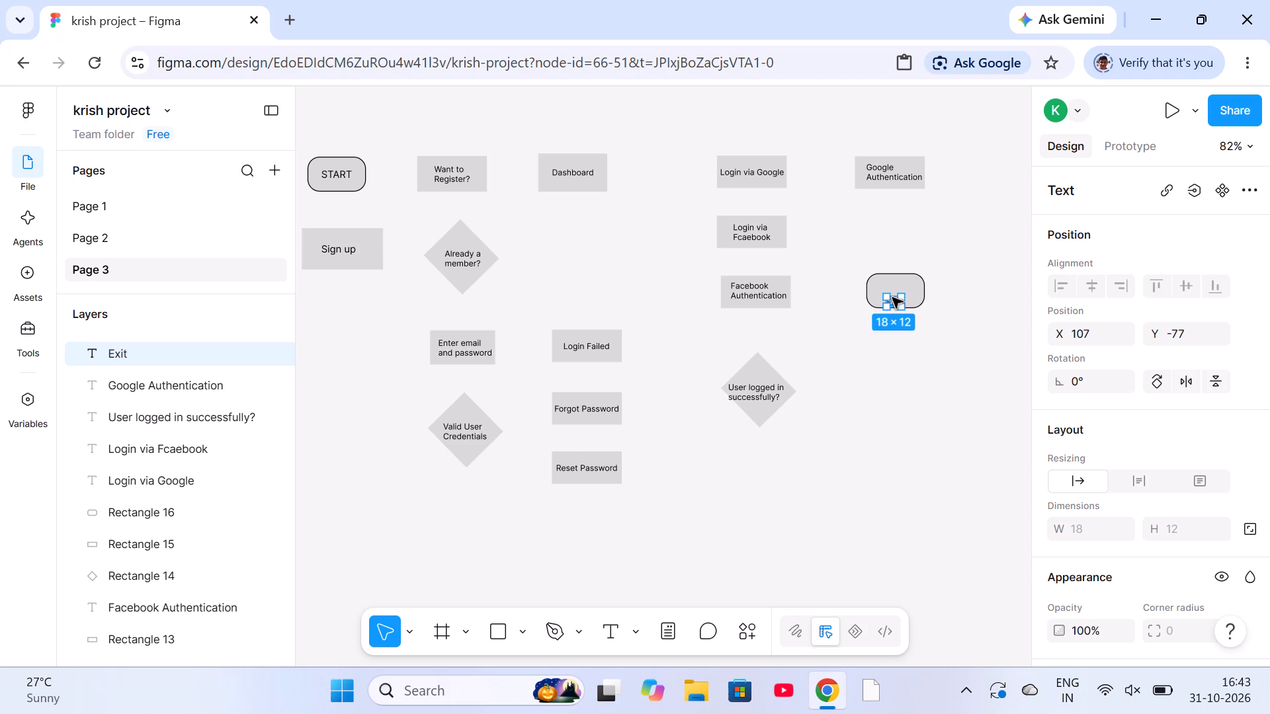
# Position the "Exit" label inside the blank rounded shape, at about X 109, Y -90.
pyautogui.moveTo(892, 297); pyautogui.dragTo(894, 290)
pyautogui.click(894, 290)
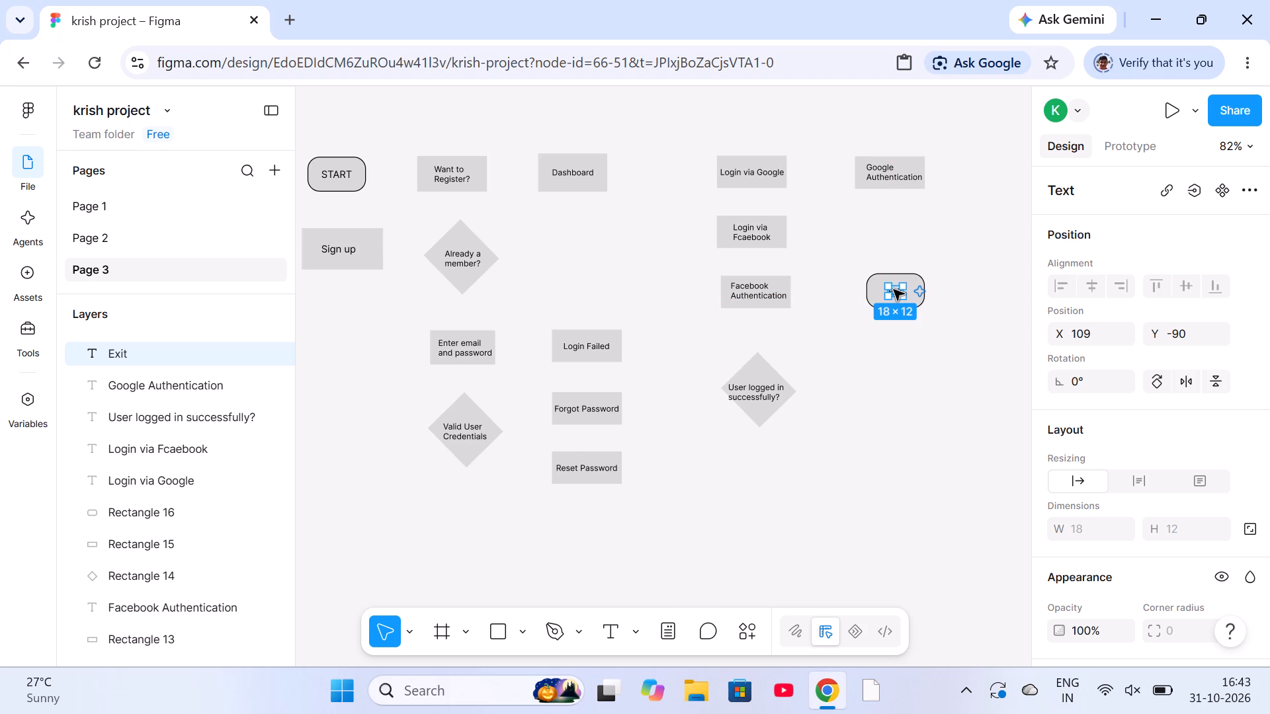
pyautogui.click(896, 362)
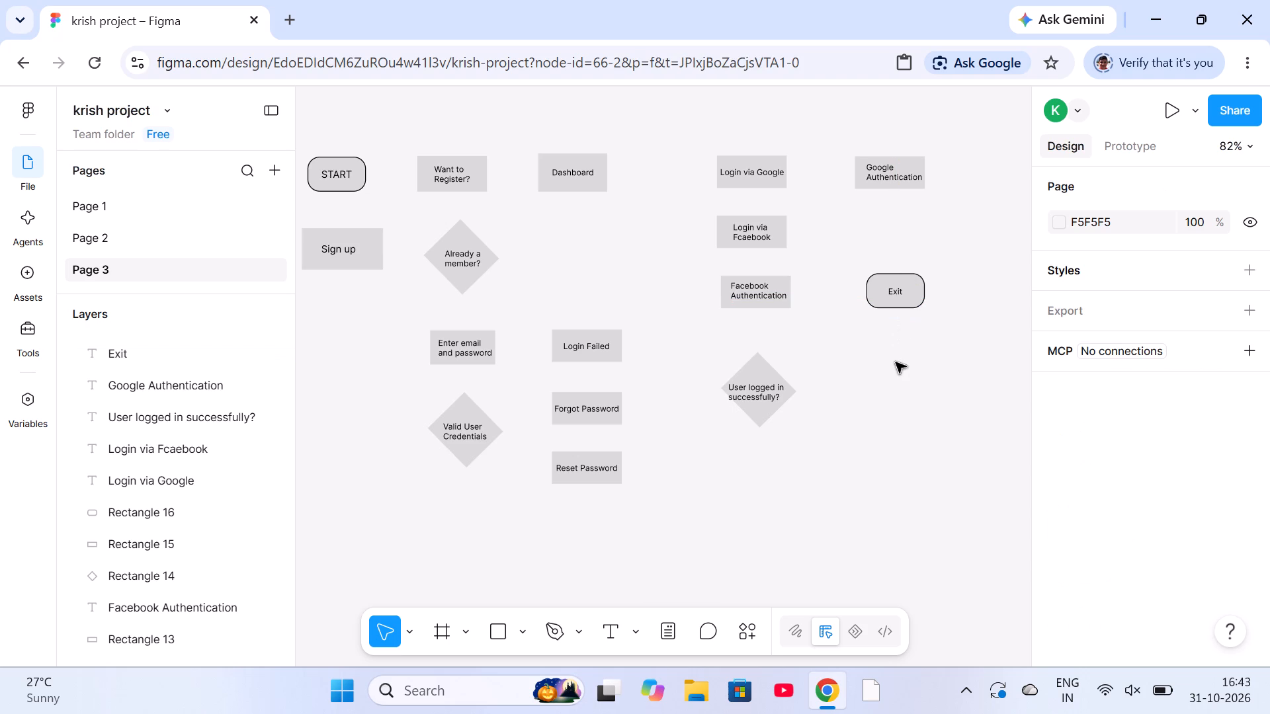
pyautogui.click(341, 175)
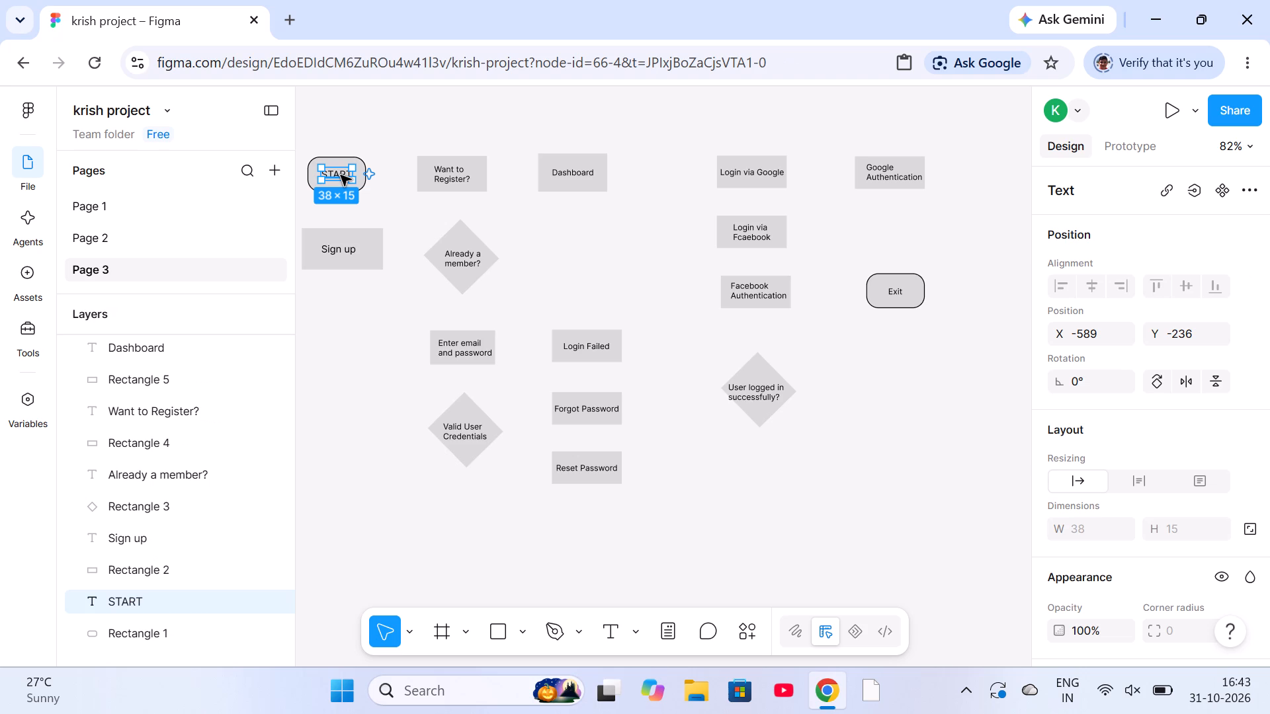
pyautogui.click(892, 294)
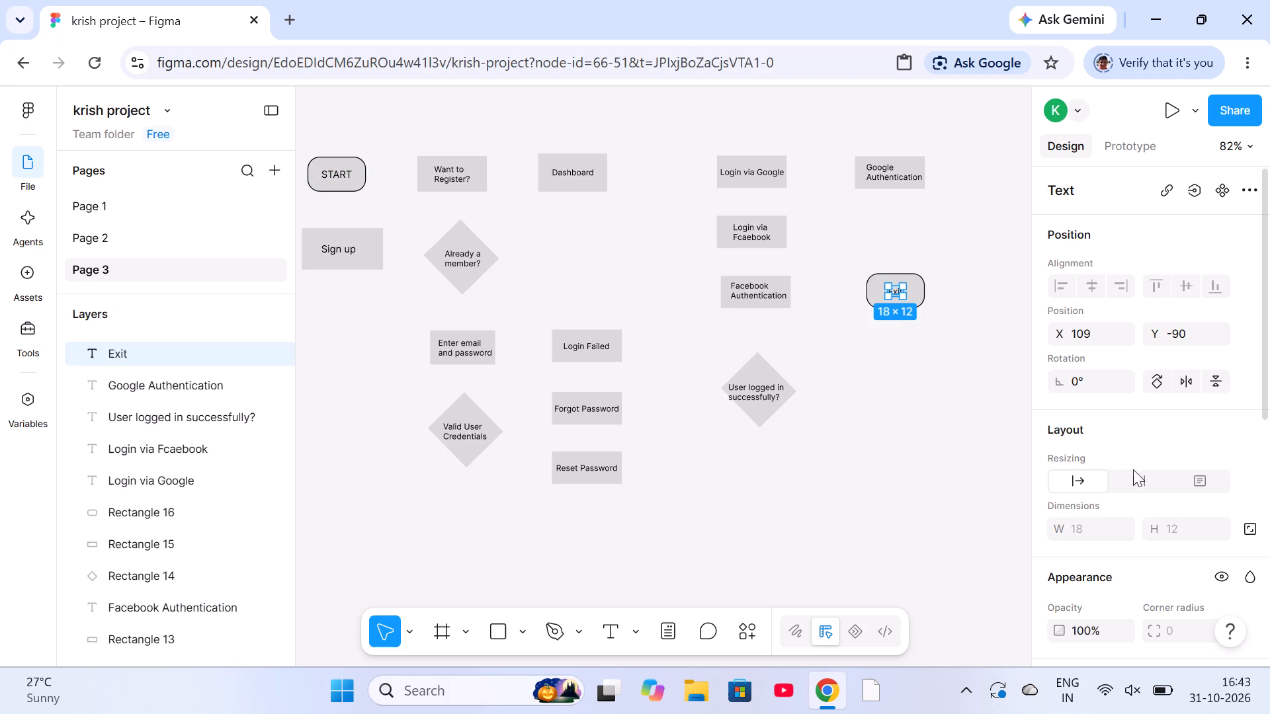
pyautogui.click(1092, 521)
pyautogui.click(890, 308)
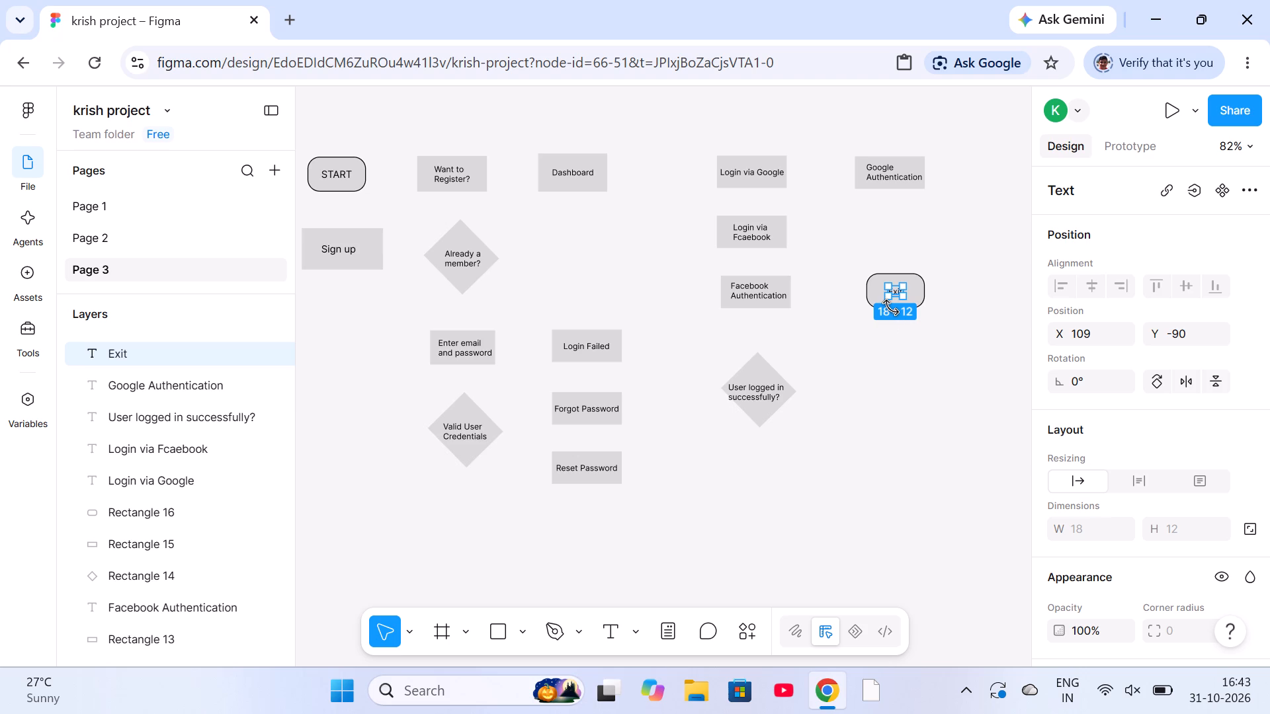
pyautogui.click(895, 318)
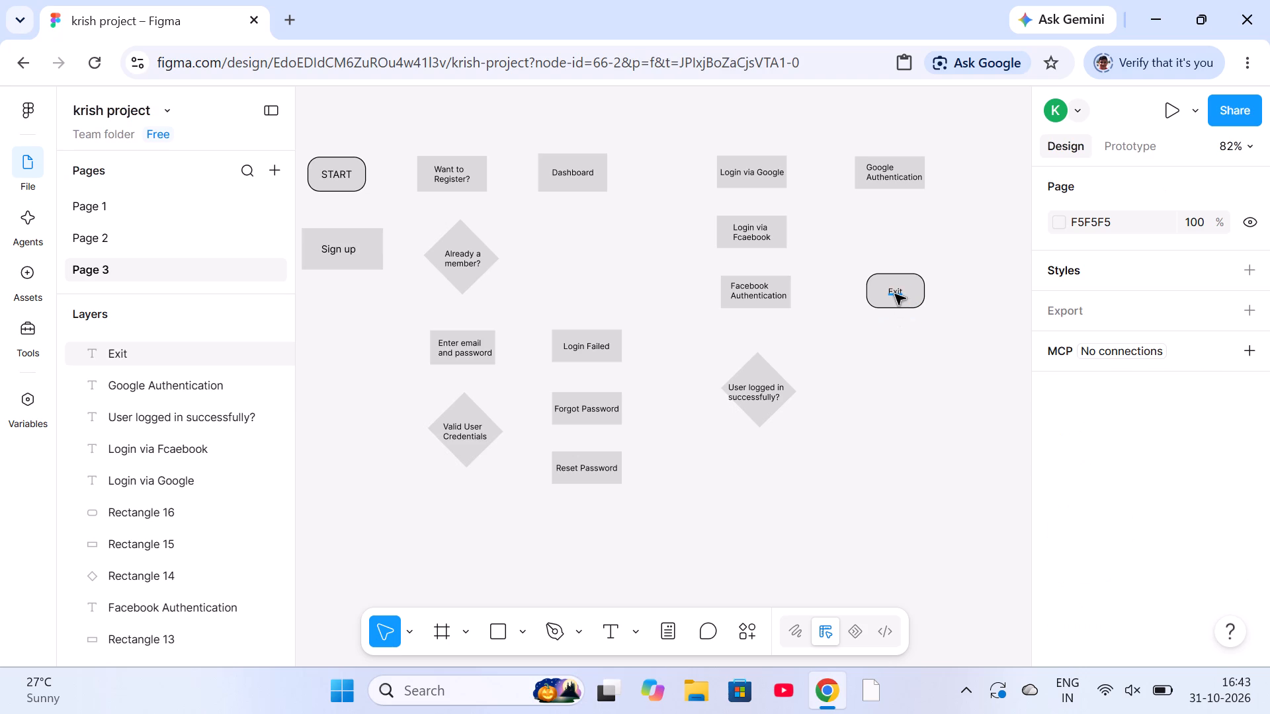
# Resize the "Exit" label's text box inside the rounded shape to about 27 × 19.
pyautogui.click(895, 294)
pyautogui.moveTo(895, 294); pyautogui.dragTo(902, 295)
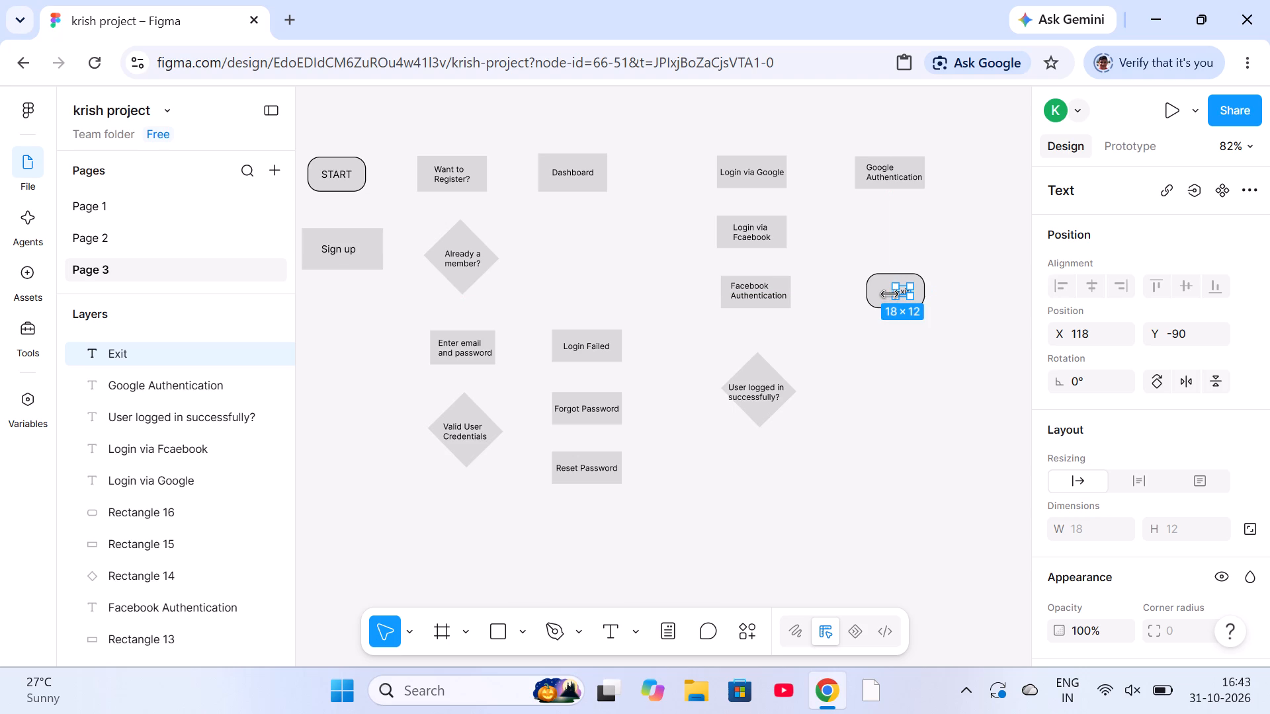
pyautogui.click(890, 292)
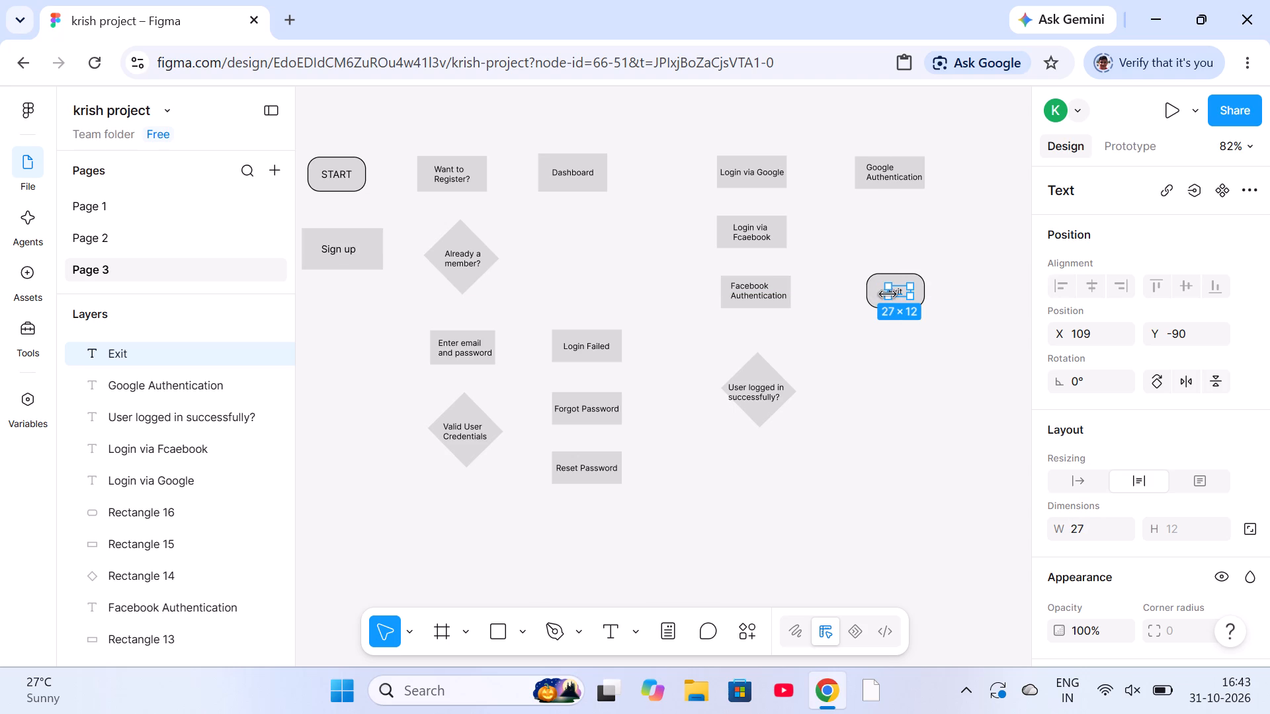
pyautogui.click(844, 327)
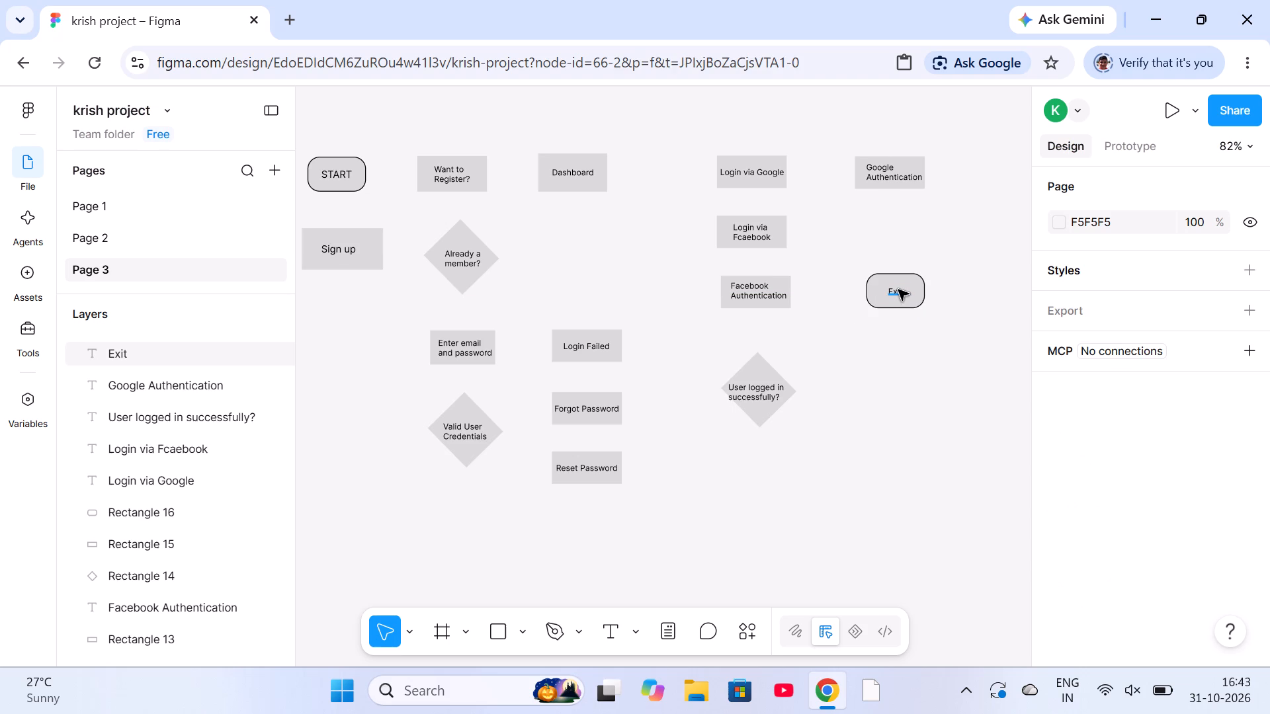
pyautogui.click(900, 290)
pyautogui.click(900, 290)
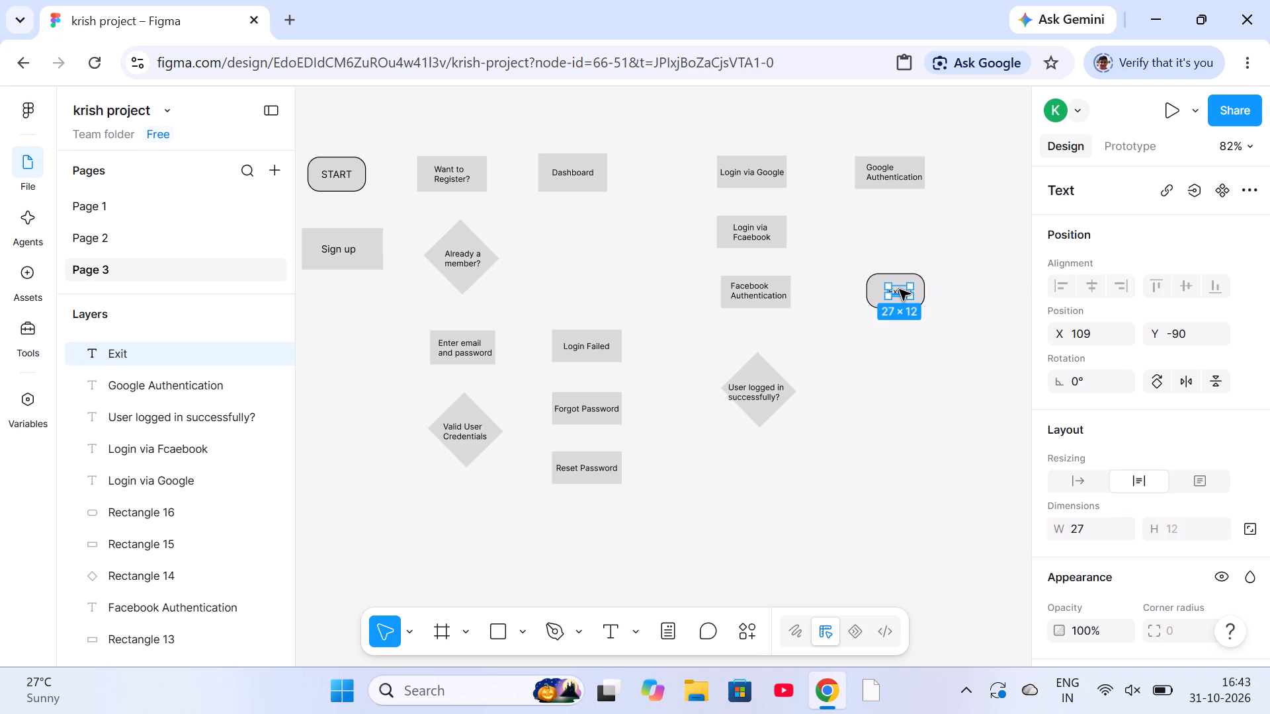
pyautogui.click(896, 282)
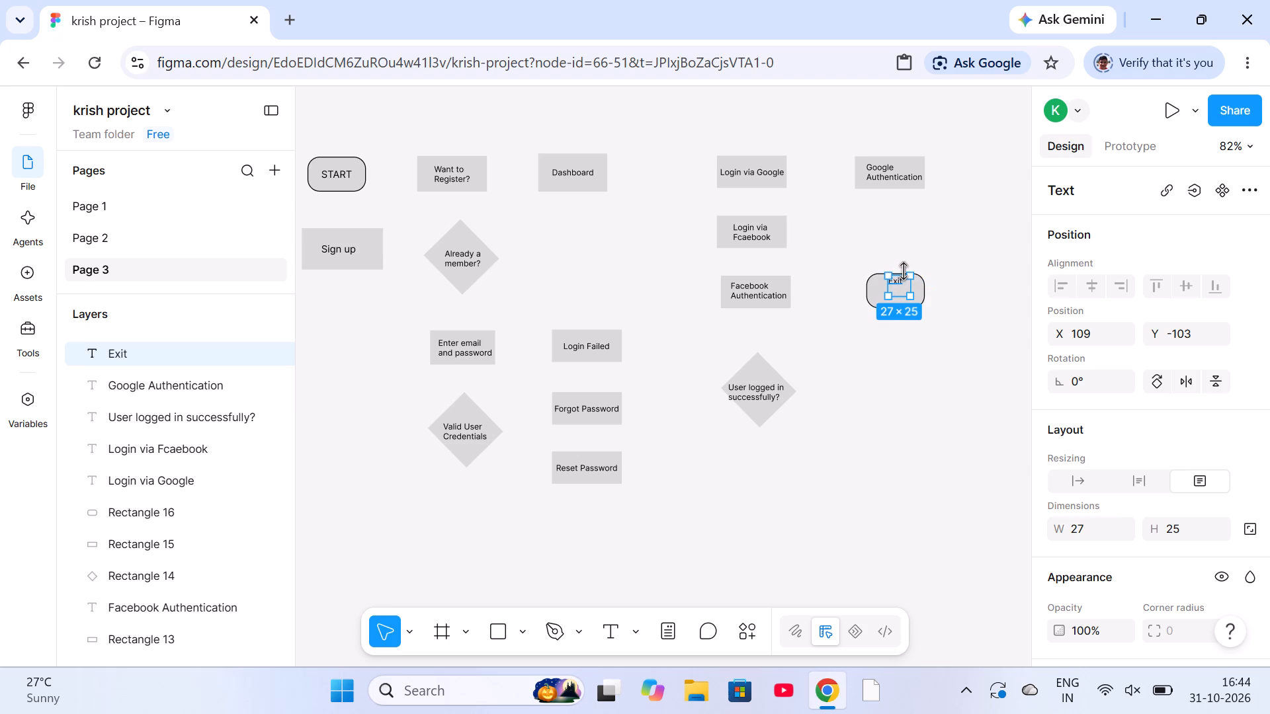
pyautogui.moveTo(897, 271); pyautogui.dragTo(896, 282)
pyautogui.click(833, 331)
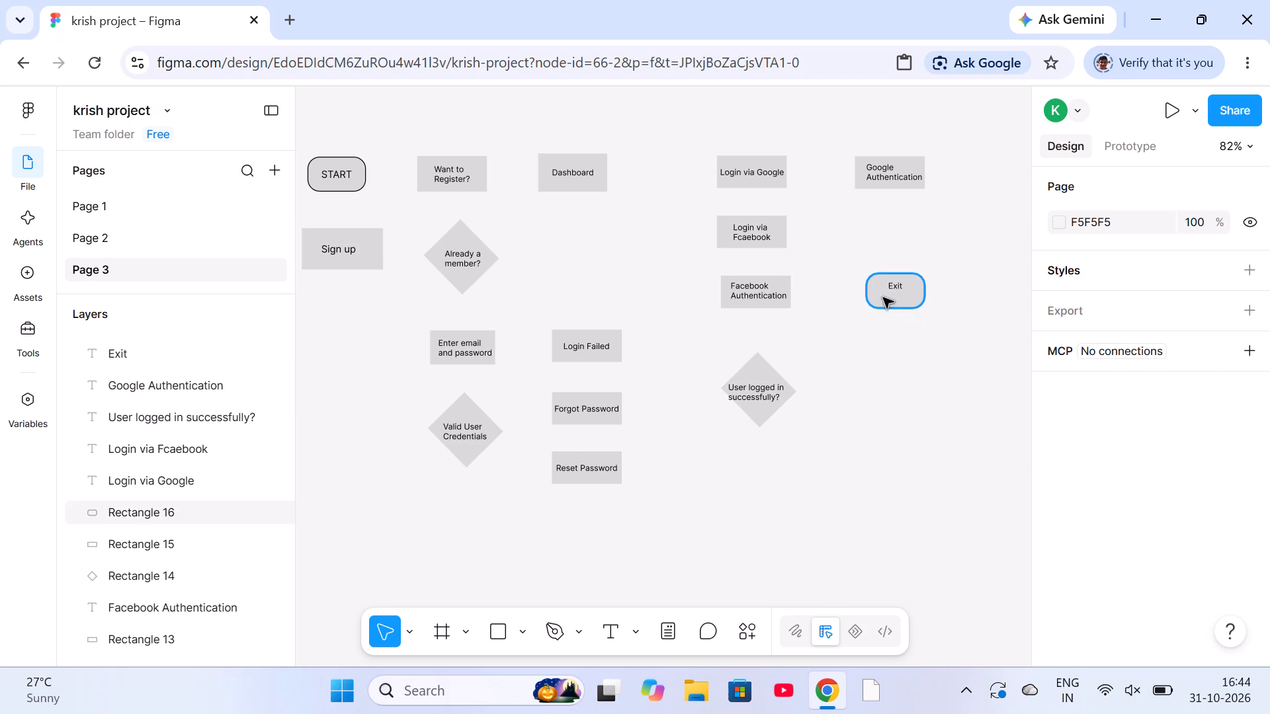
# Move the "Exit" label to the middle of its rounded shape, at about X 111, Y -92.
pyautogui.click(896, 285)
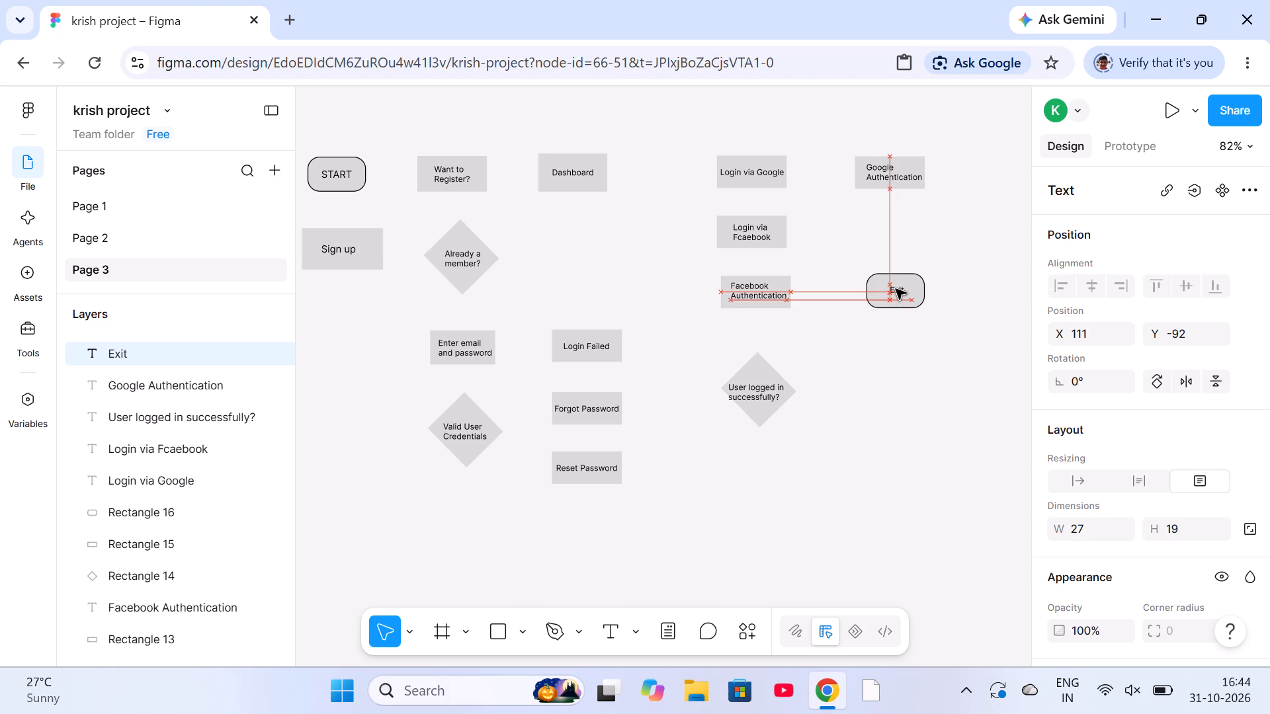
pyautogui.click(896, 289)
pyautogui.click(896, 289)
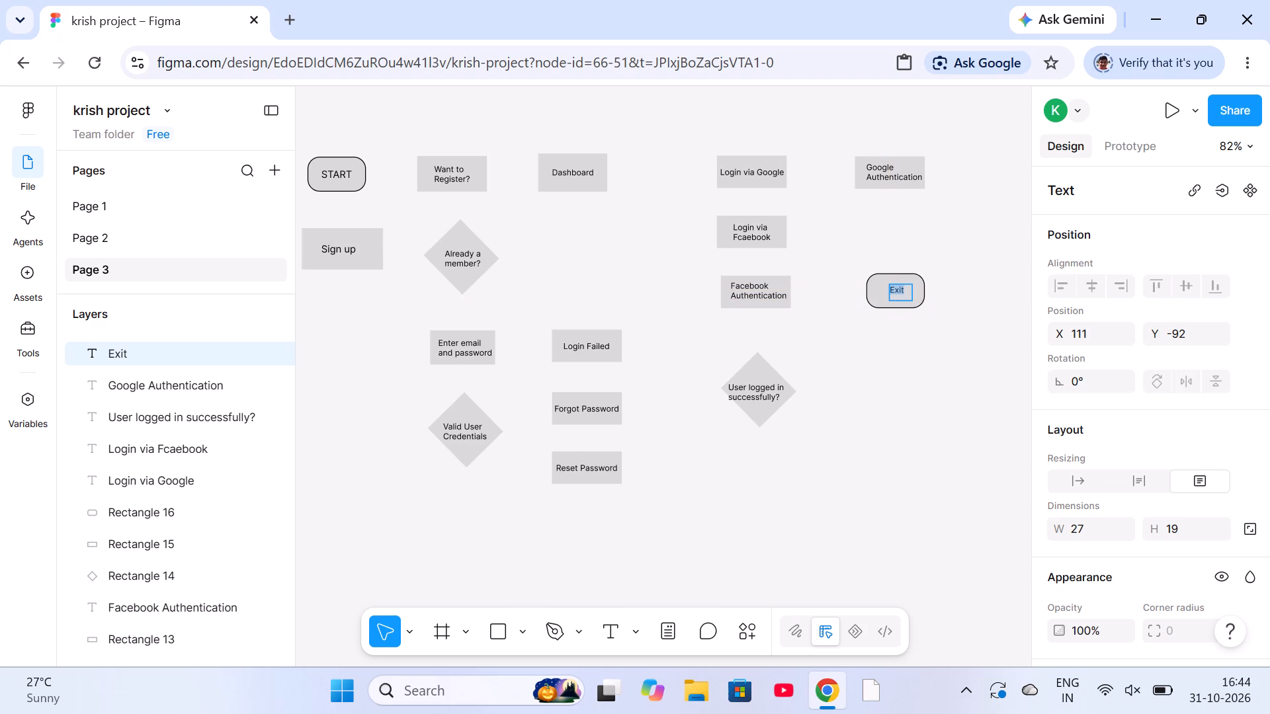
pyautogui.click(864, 342)
pyautogui.click(864, 342)
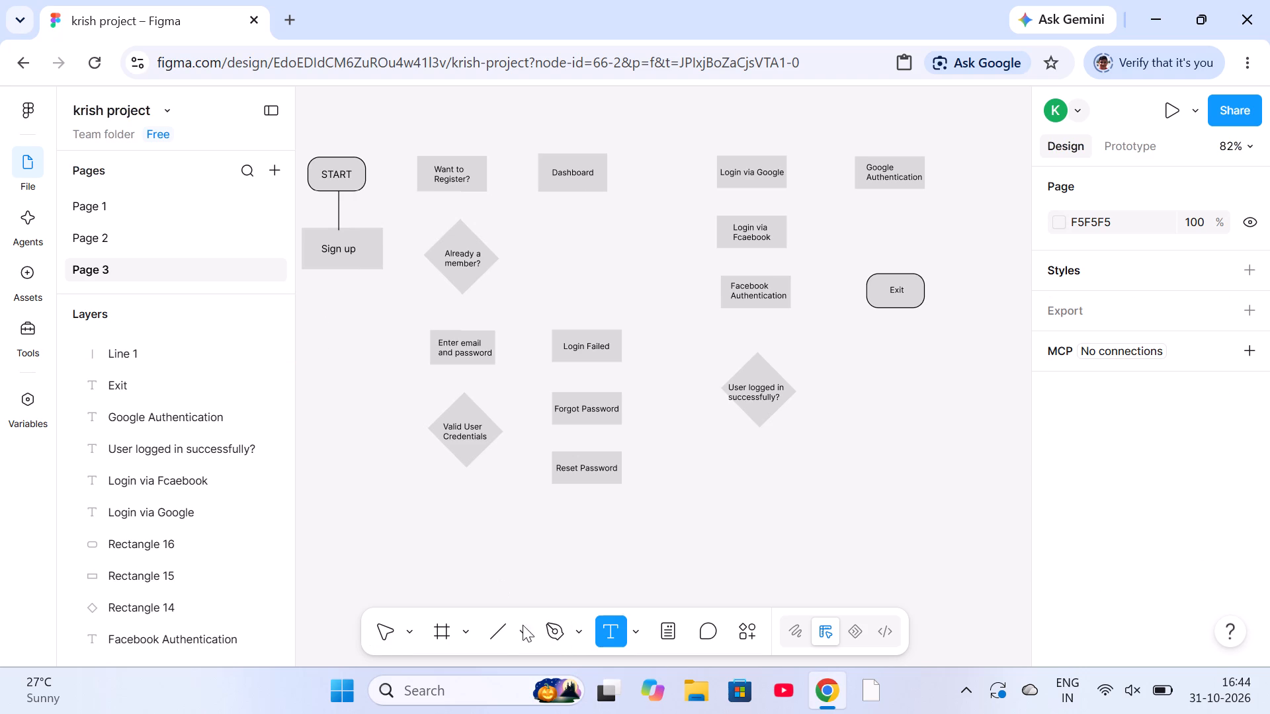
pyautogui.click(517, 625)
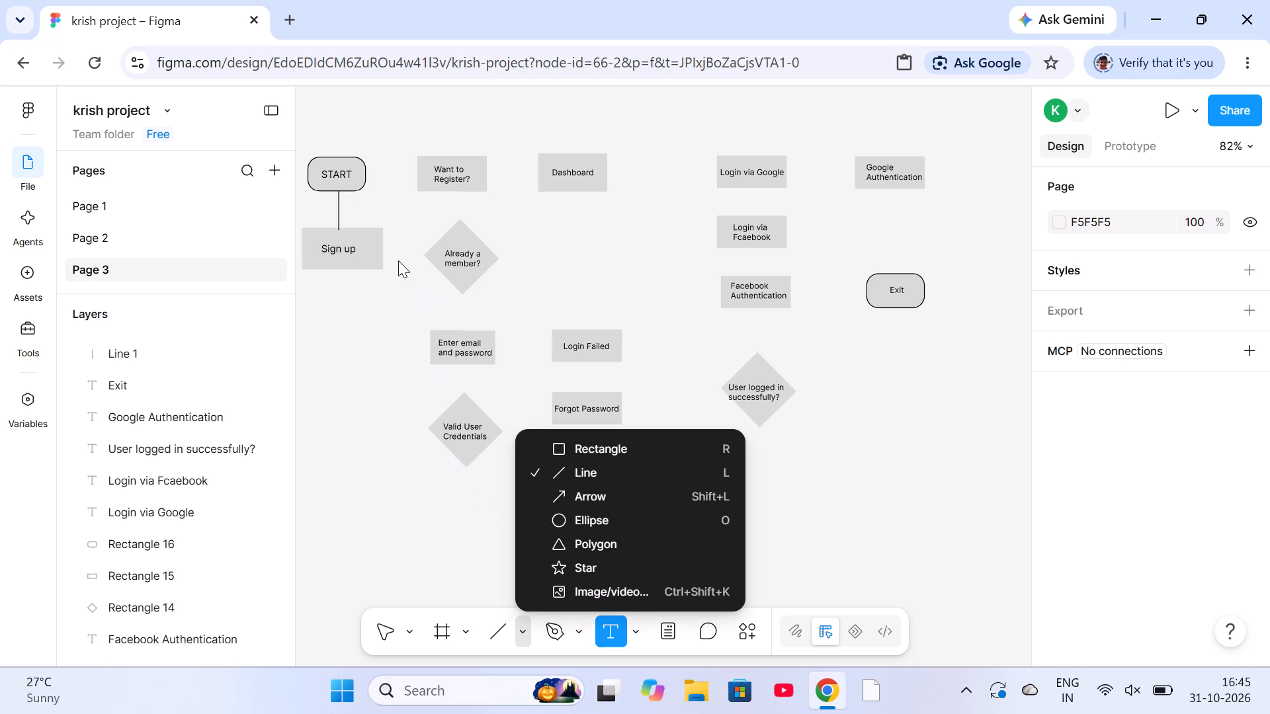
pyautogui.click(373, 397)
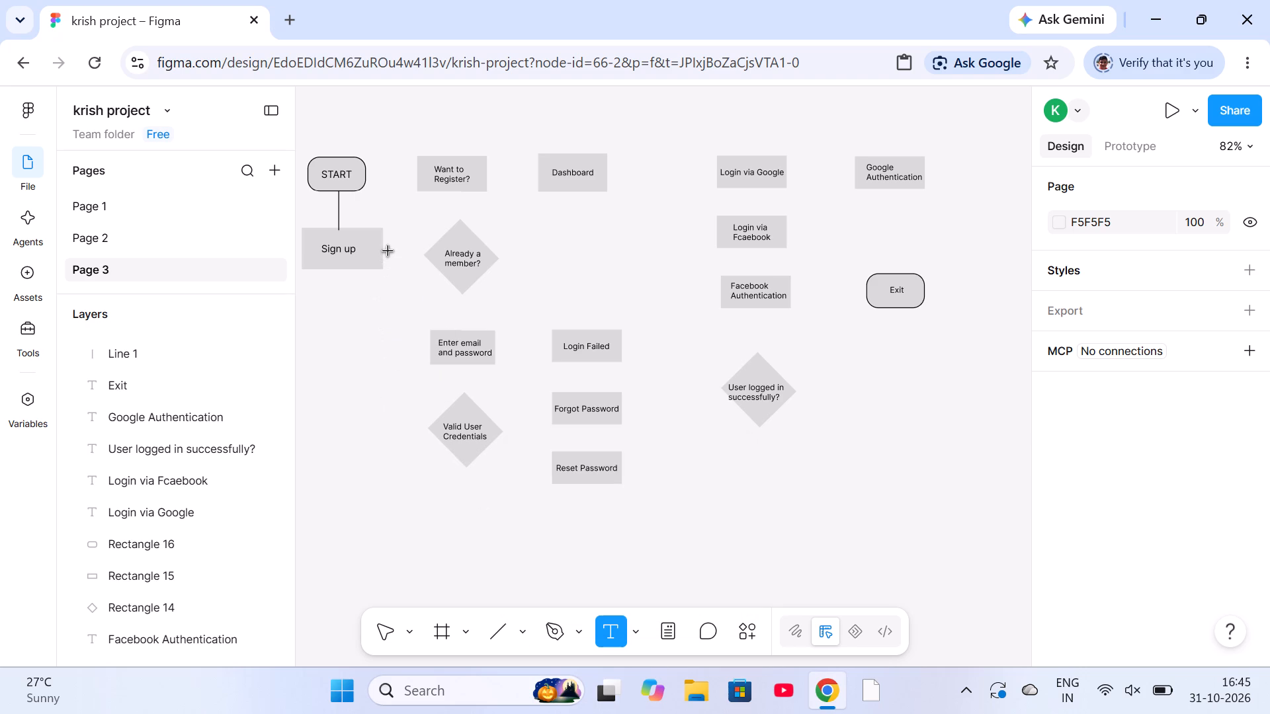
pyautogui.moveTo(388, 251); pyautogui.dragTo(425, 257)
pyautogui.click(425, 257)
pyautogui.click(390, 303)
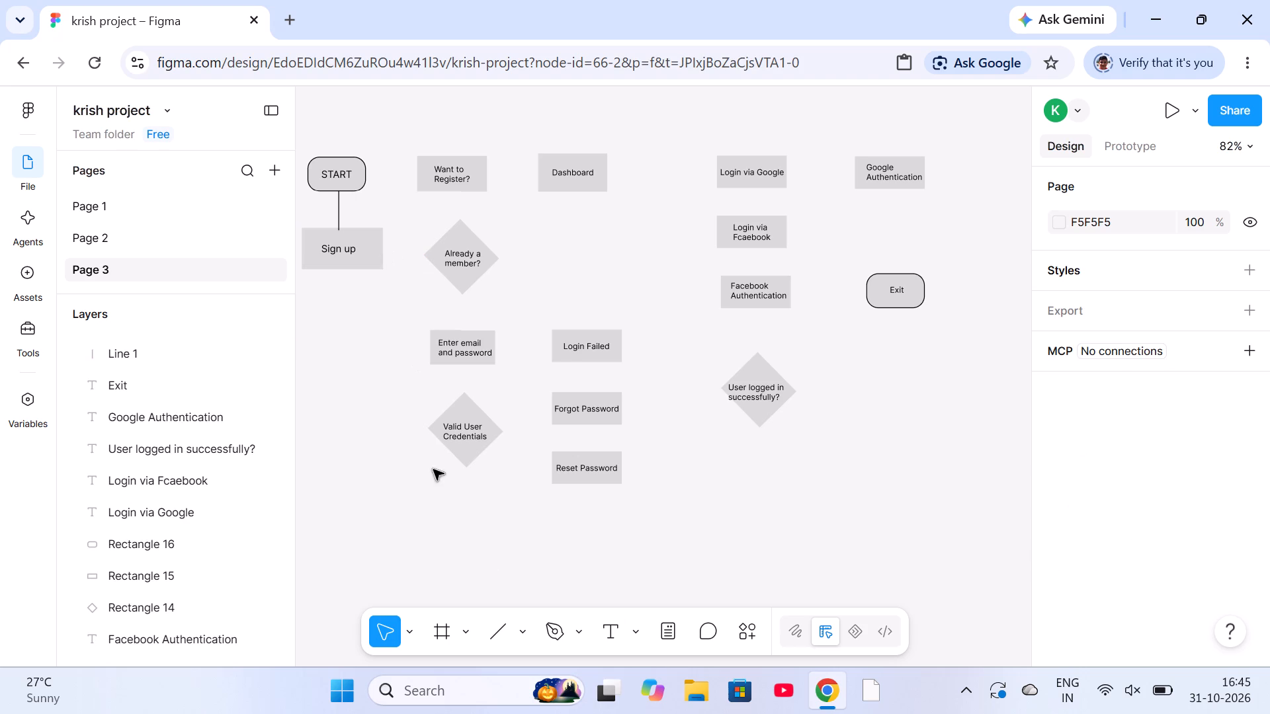
# Draw a horizontal connector line about 55 long from the "Sign up" rectangle to the "Already a member?" diamond.
pyautogui.click(501, 632)
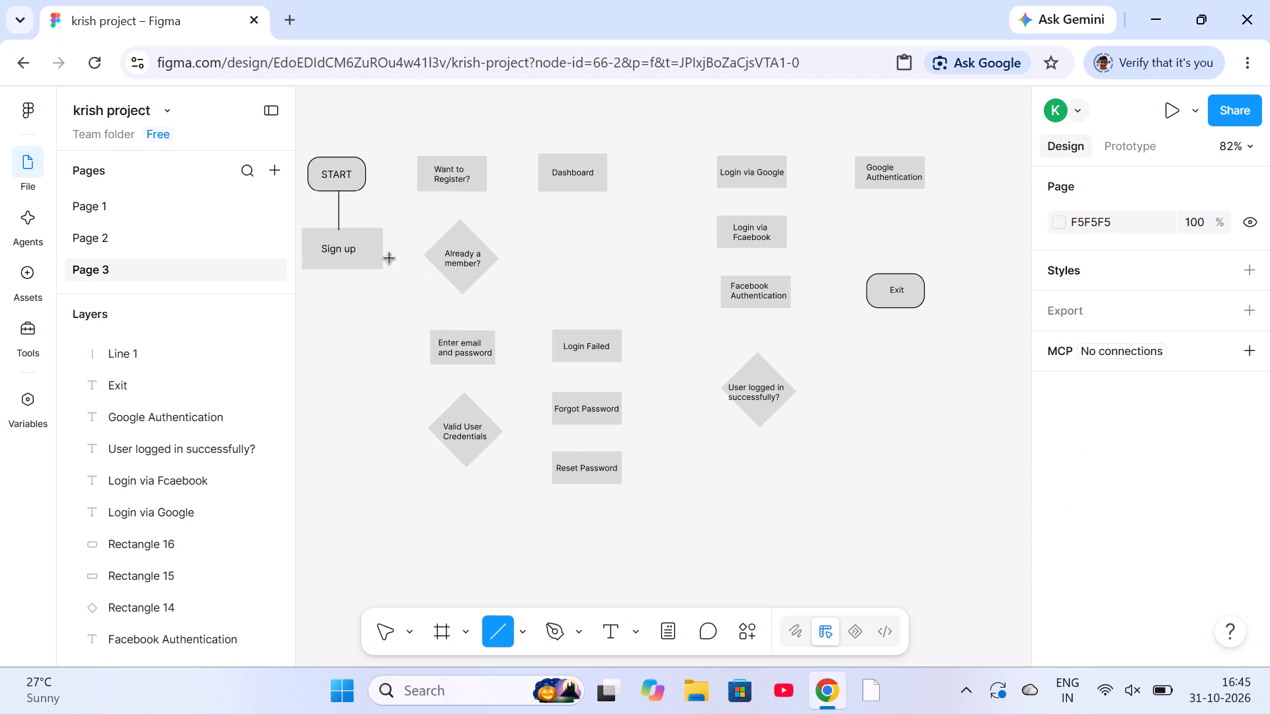
pyautogui.moveTo(384, 252); pyautogui.dragTo(391, 252)
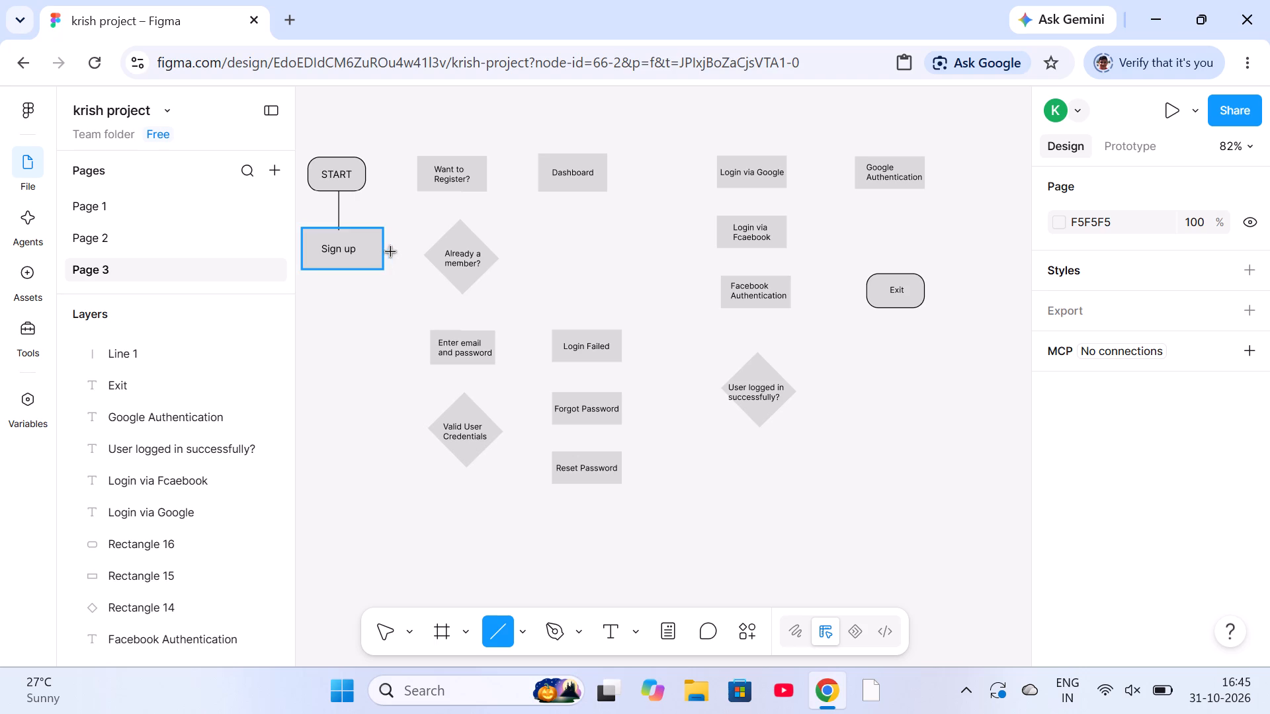
pyautogui.moveTo(391, 252); pyautogui.dragTo(427, 253)
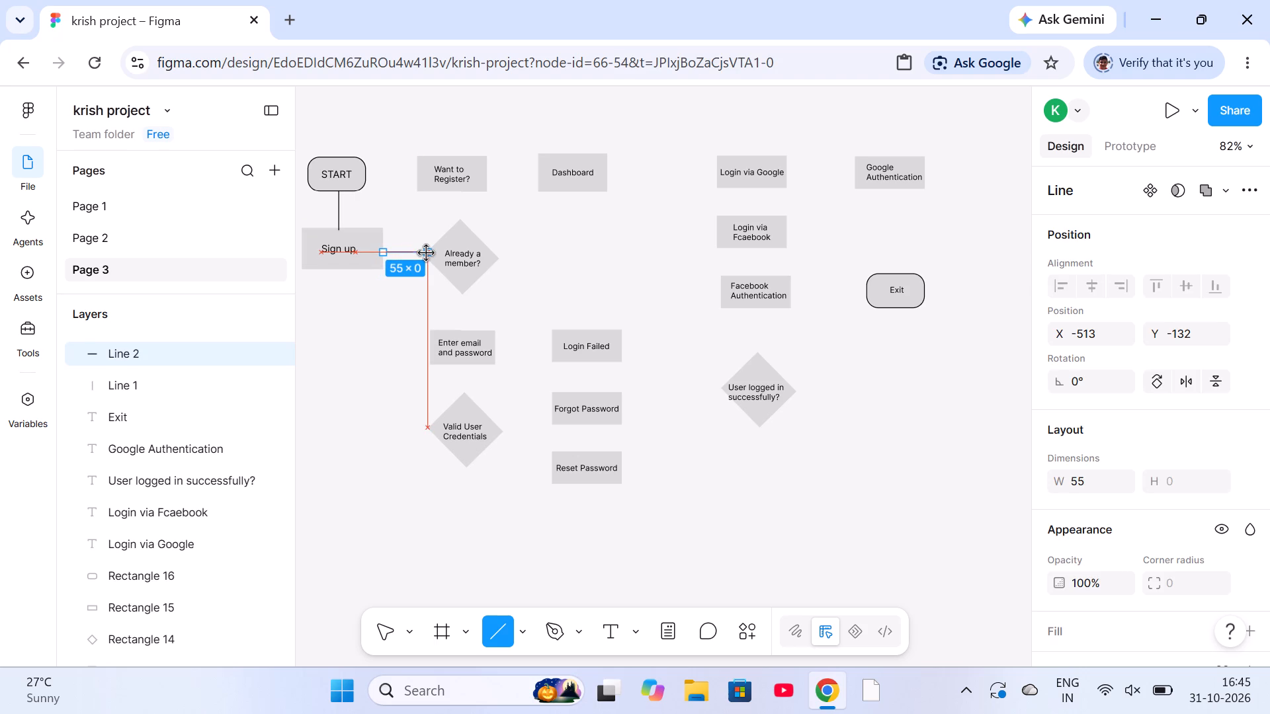
pyautogui.click(427, 253)
pyautogui.click(408, 228)
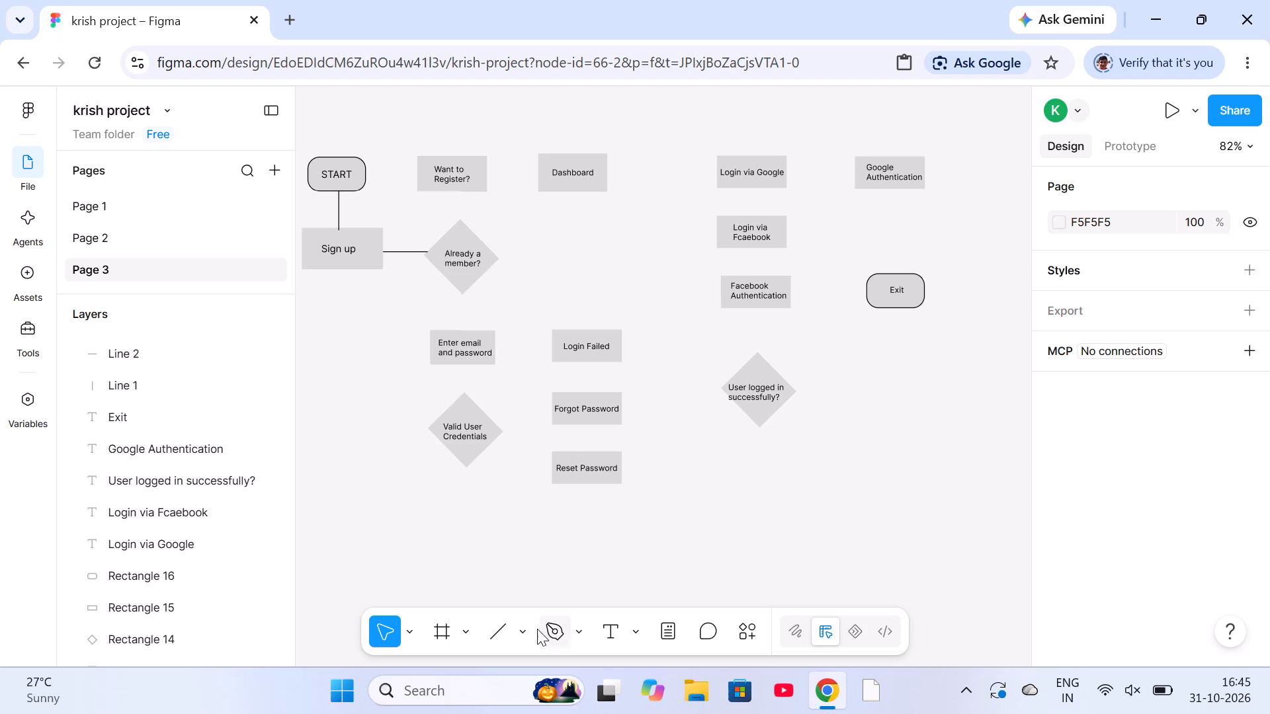
# Draw a vertical line about 36 long upward from the top edge of the "Want to Register?" rectangle.
pyautogui.click(499, 626)
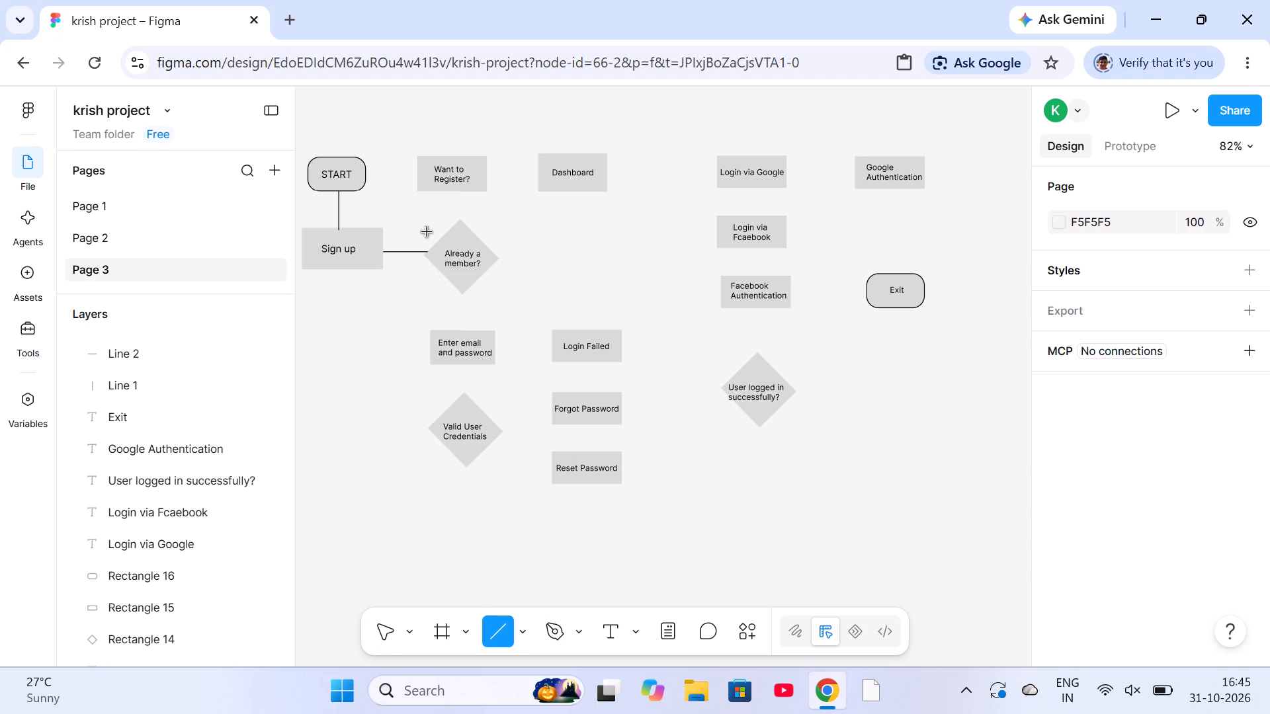
pyautogui.click(451, 157)
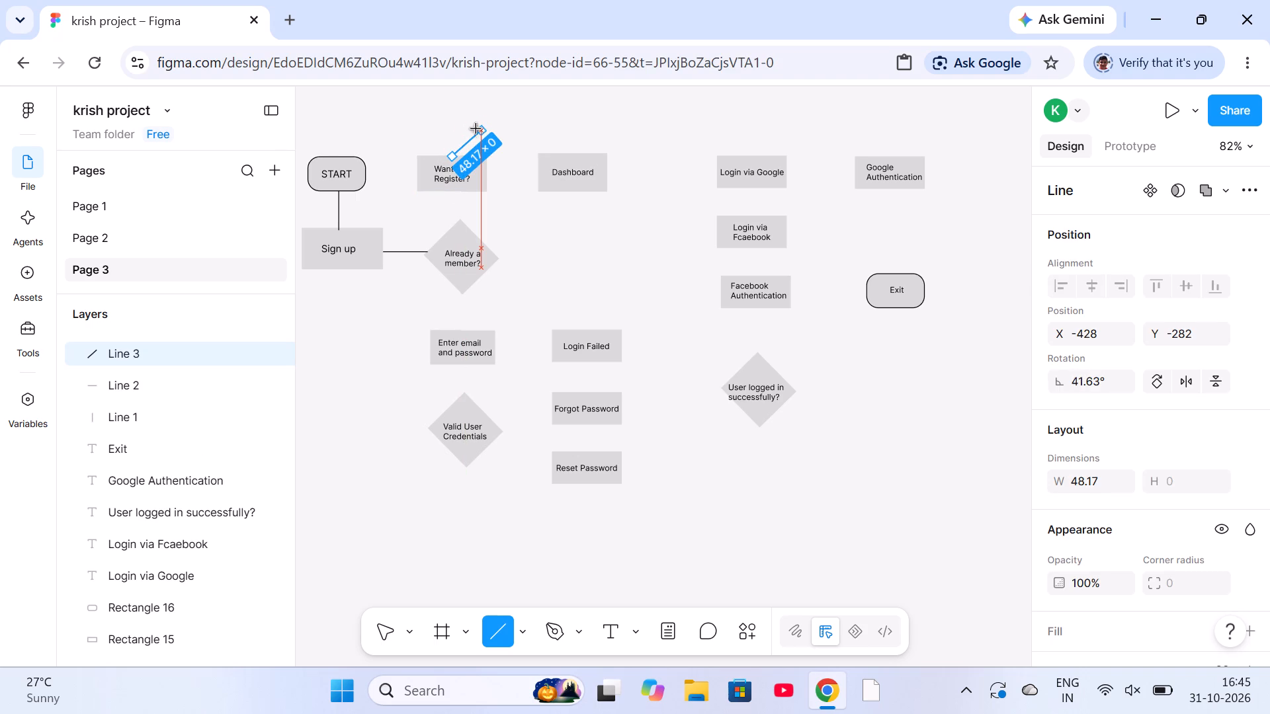
pyautogui.click(454, 127)
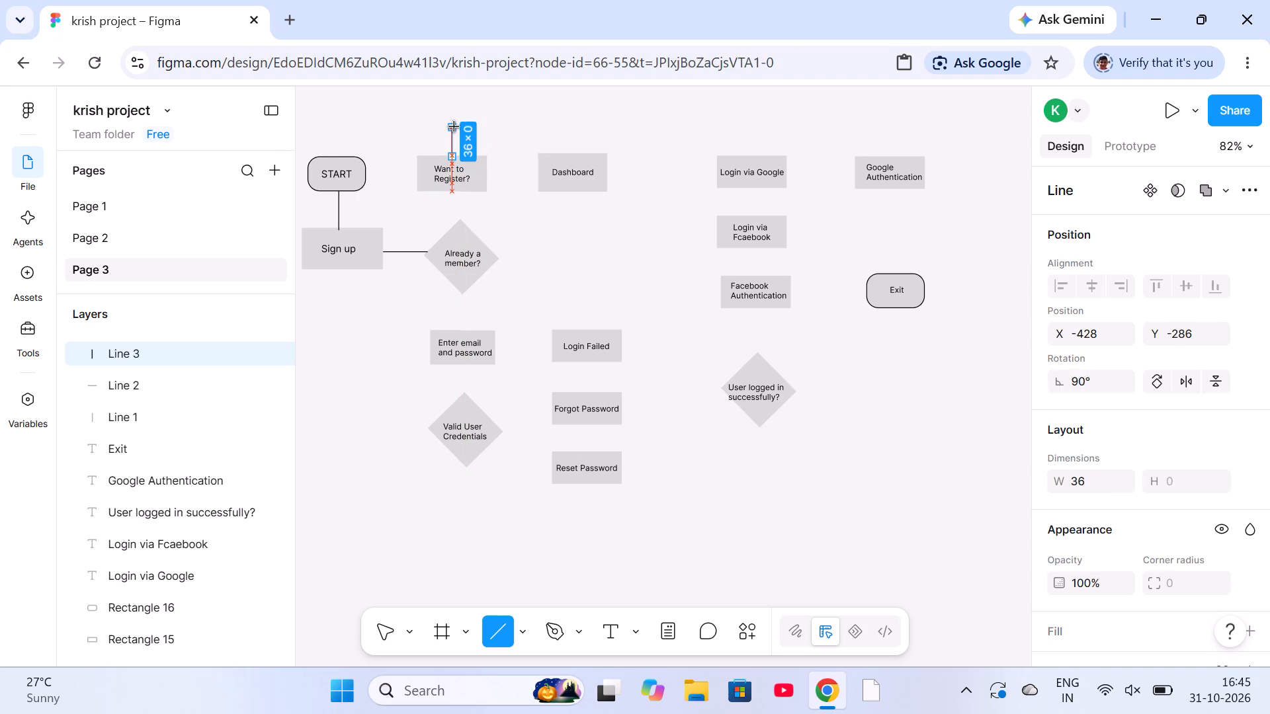
pyautogui.click(432, 129)
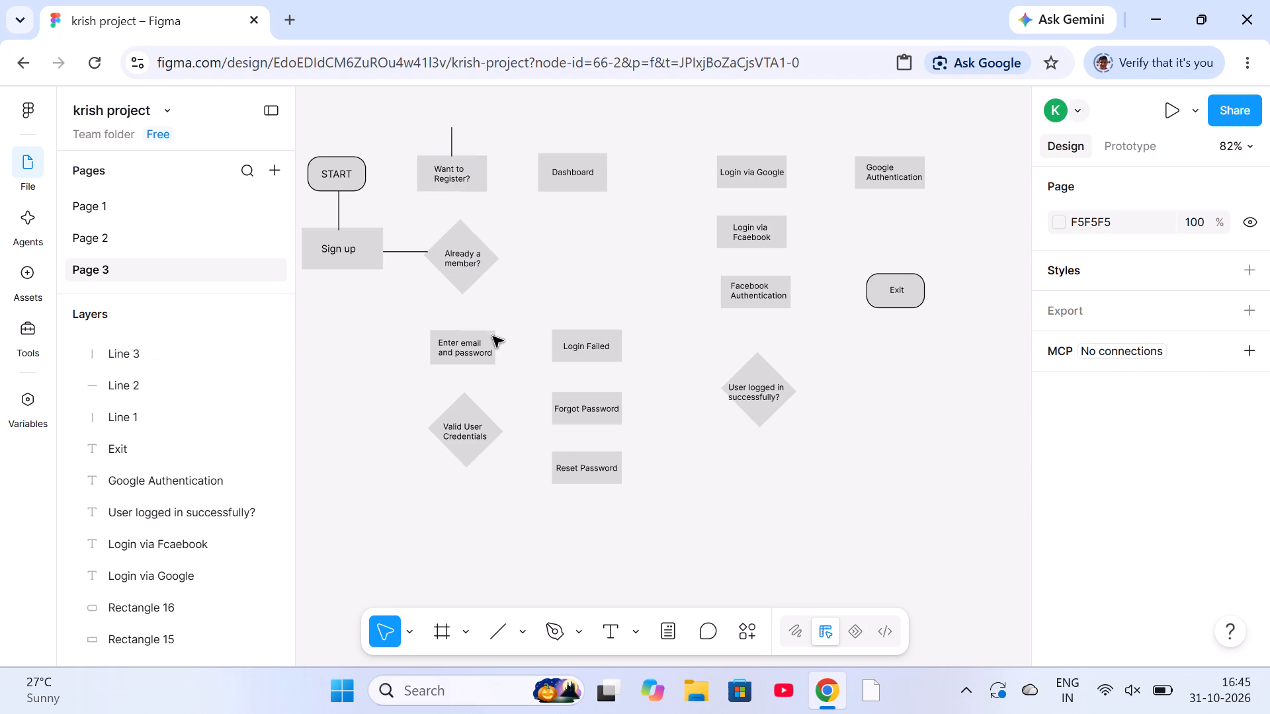
# Draw a horizontal line about 369 long from the top of the "Want to Register?" line to above the "Login via Google" rectangle.
pyautogui.click(502, 631)
pyautogui.click(451, 128)
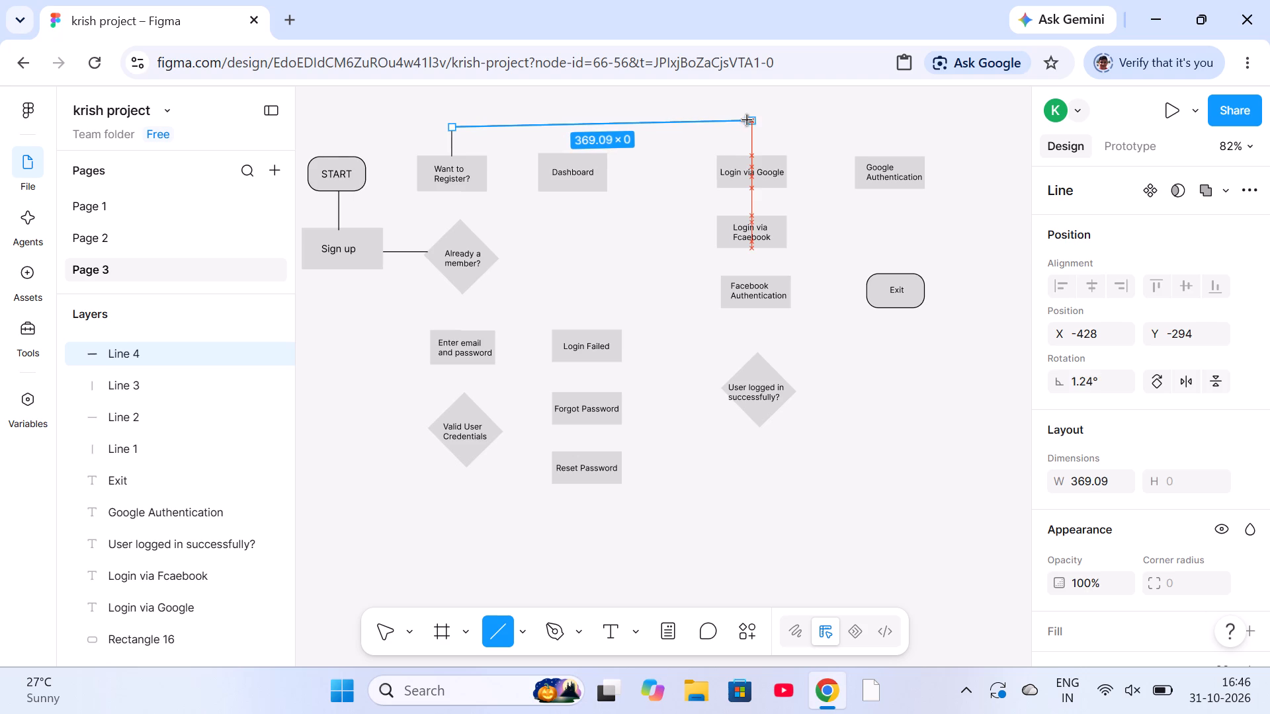
pyautogui.click(749, 125)
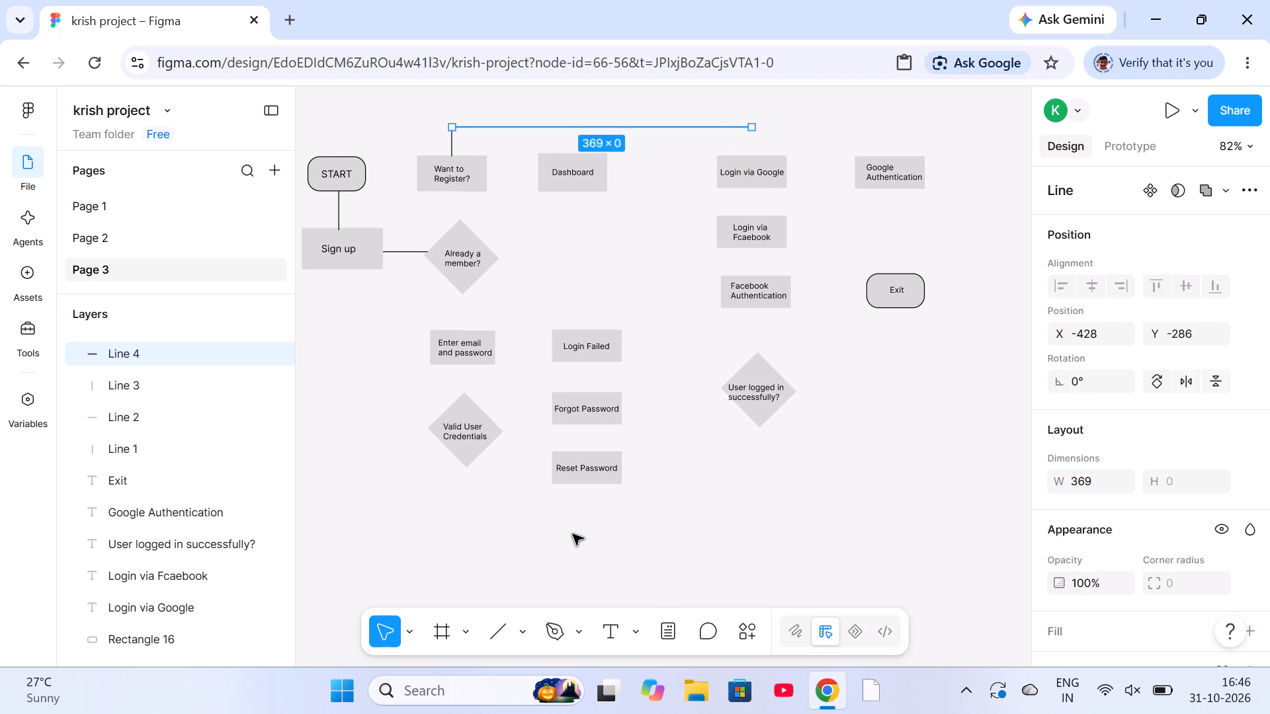
# Draw a vertical line about 35 long from the end of the long horizontal line down to the "Login via Google" rectangle.
pyautogui.click(499, 626)
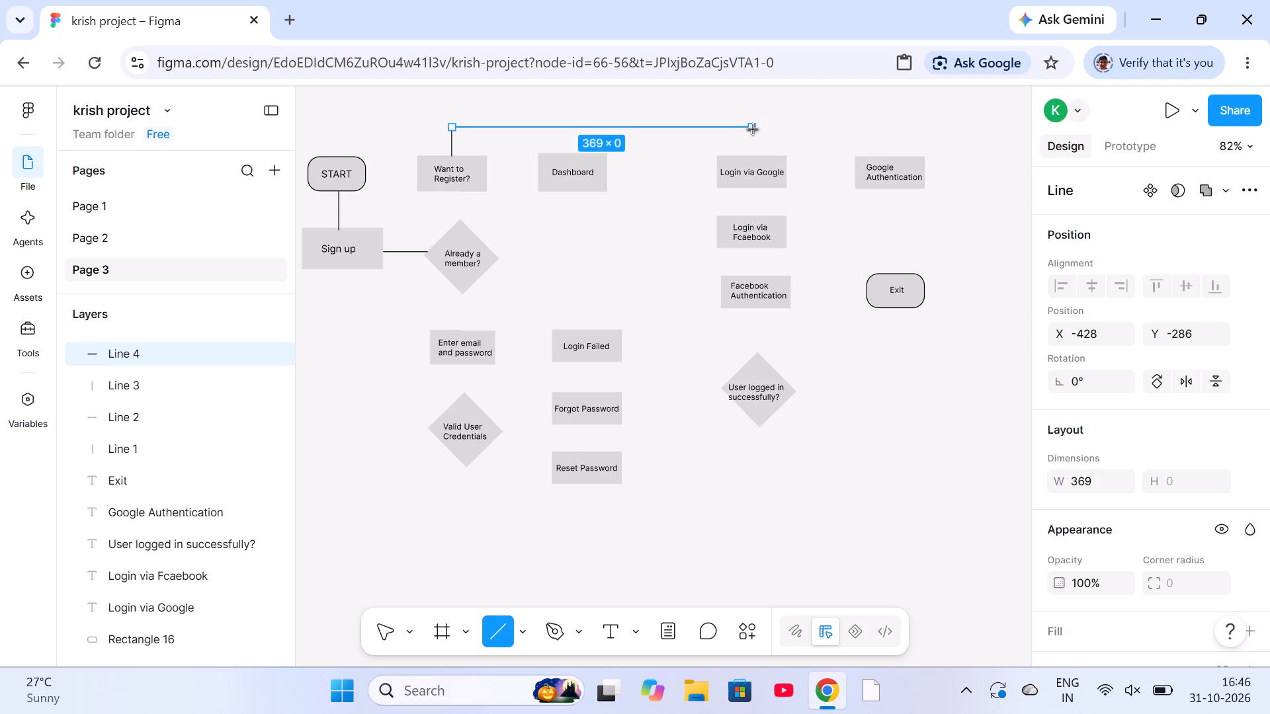
pyautogui.moveTo(753, 130); pyautogui.dragTo(753, 155)
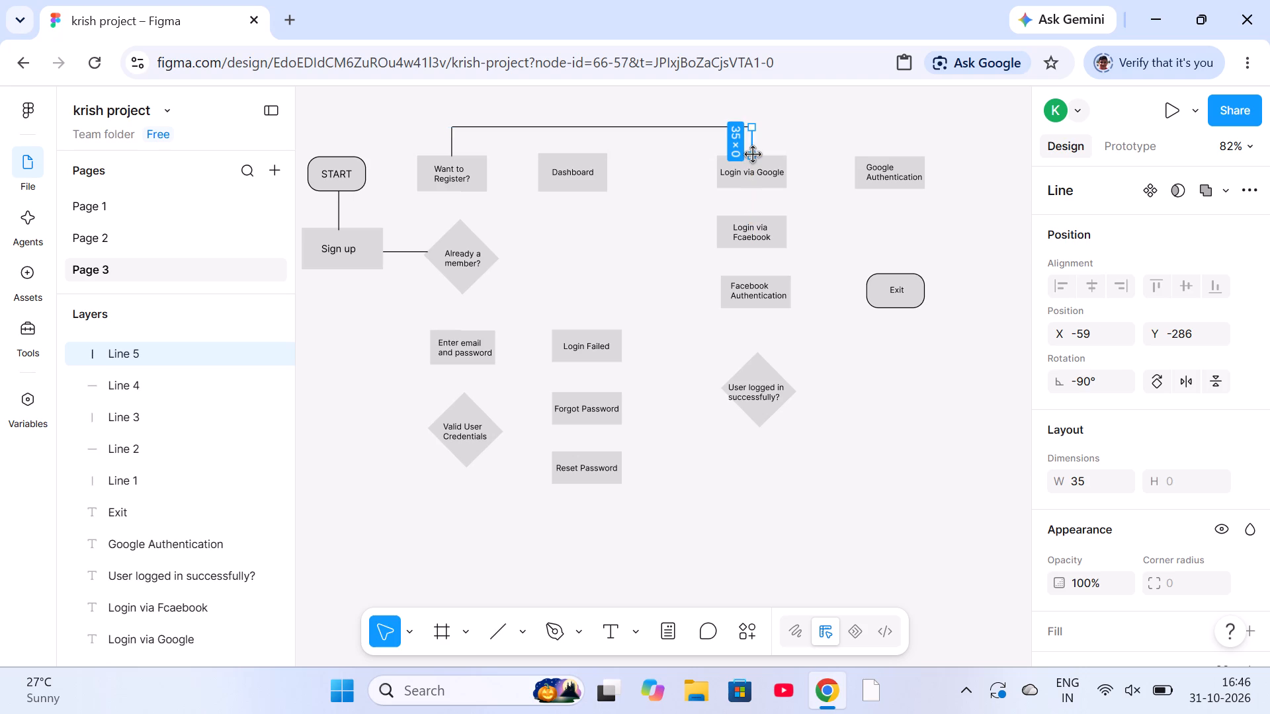
pyautogui.click(753, 155)
pyautogui.click(812, 130)
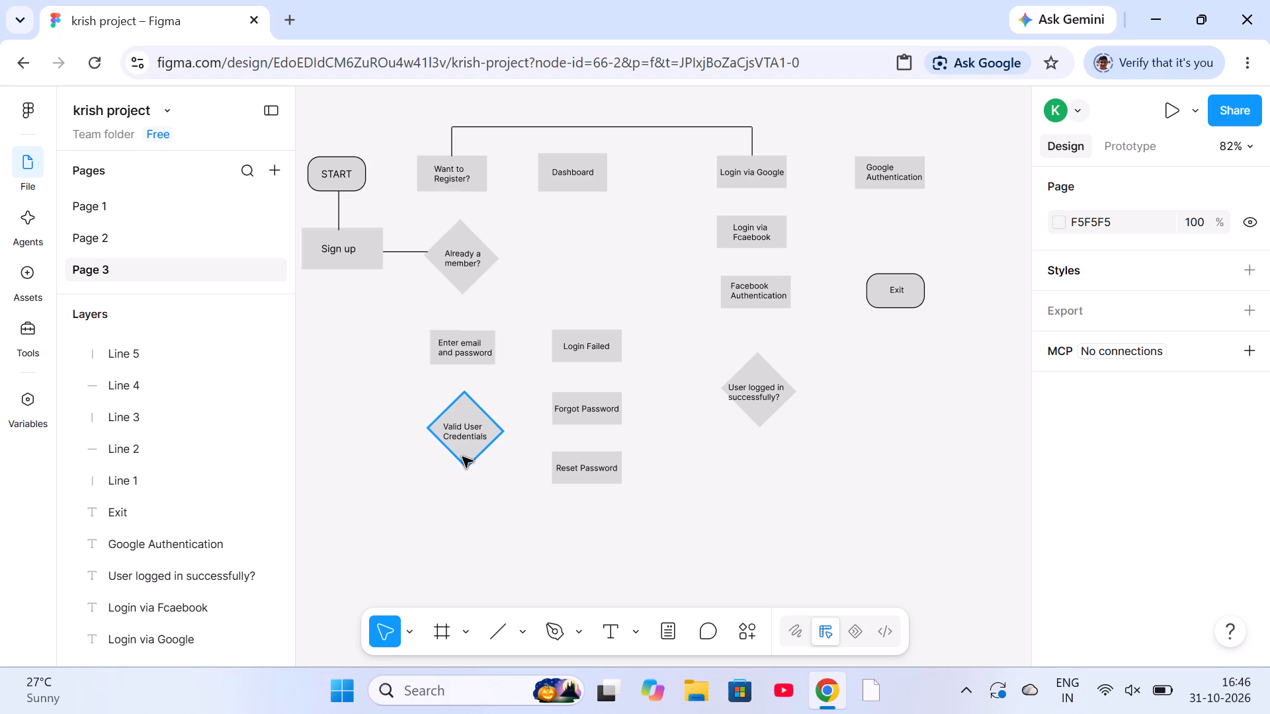
# Draw a vertical line down from the "Valid User Credentials" diamond and a nearly horizontal line about 370 long from near its lower end.
pyautogui.click(493, 631)
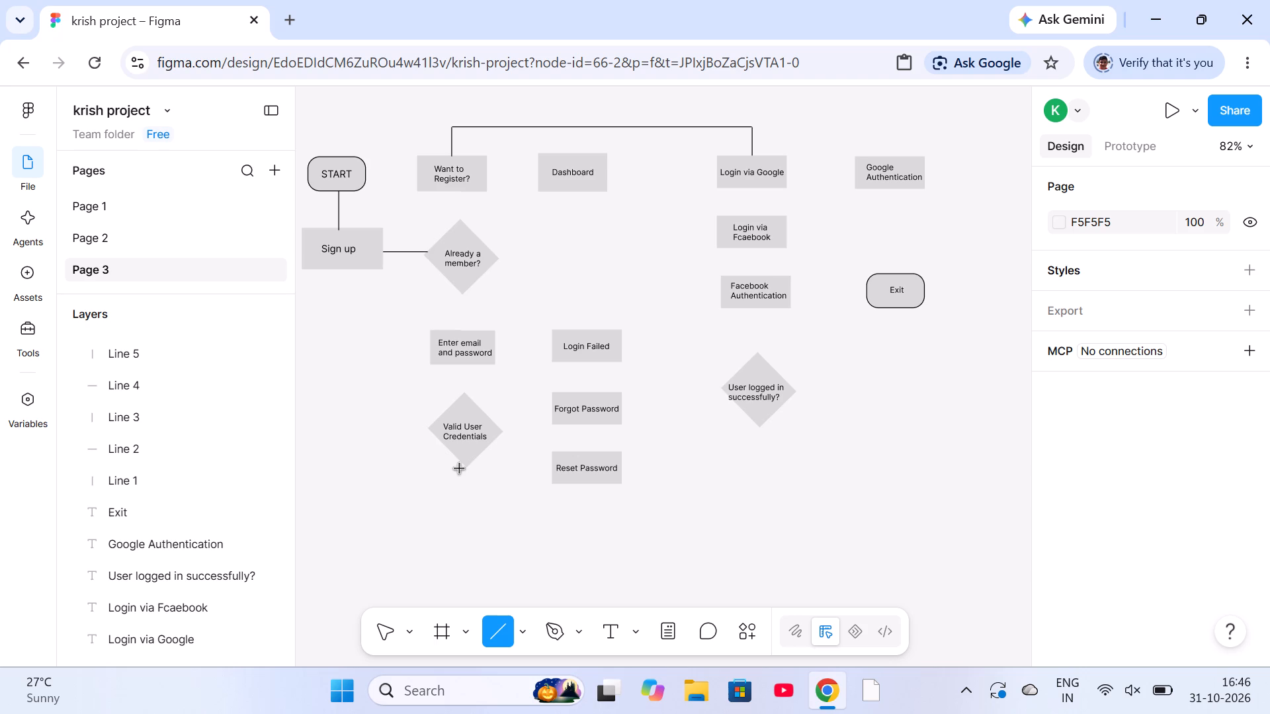
pyautogui.click(501, 621)
pyautogui.click(468, 456)
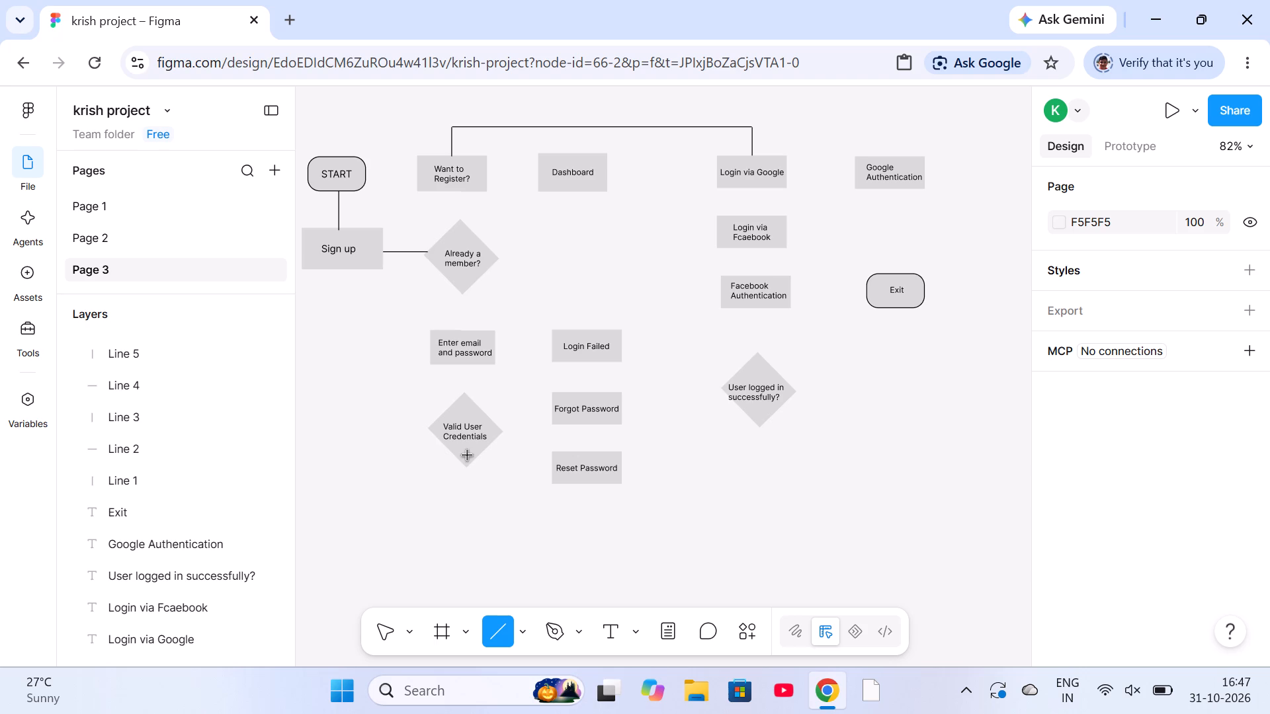
pyautogui.click(468, 456)
pyautogui.click(429, 494)
pyautogui.click(466, 467)
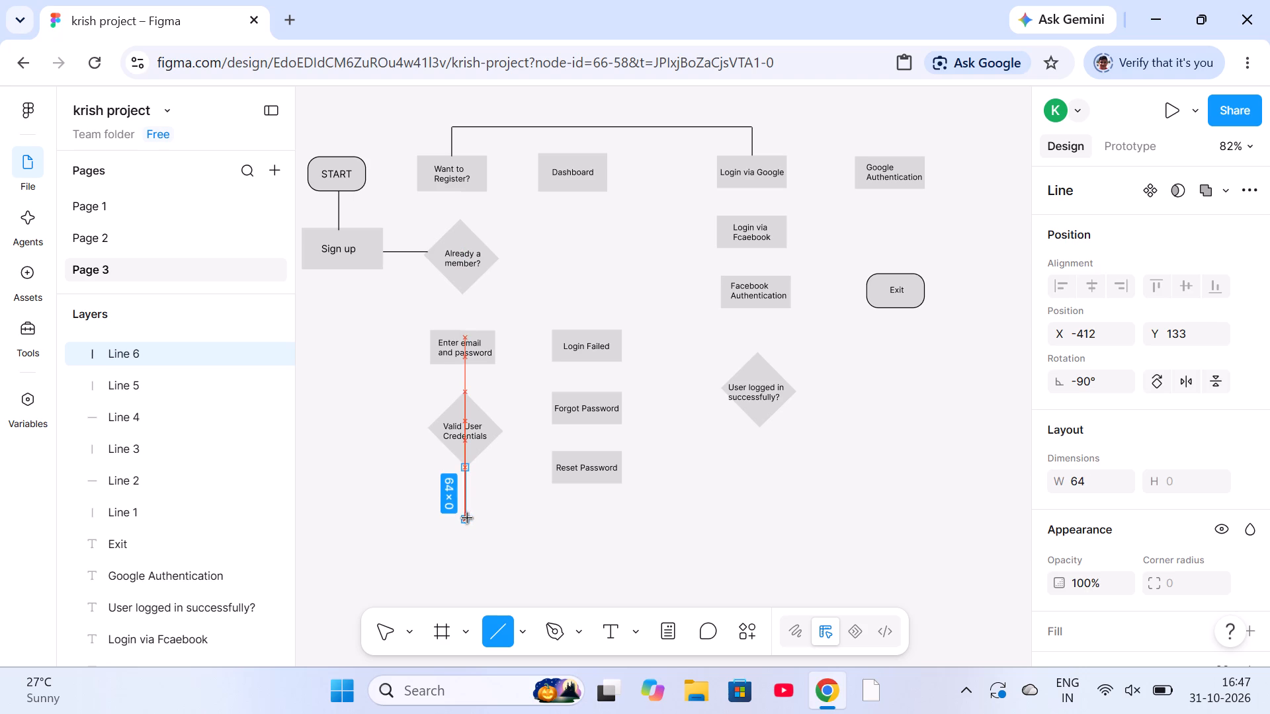
# Draw a vertical line about 64 long down from the bottom corner of the "Valid User Credentials" diamond.
pyautogui.click(468, 518)
pyautogui.click(425, 532)
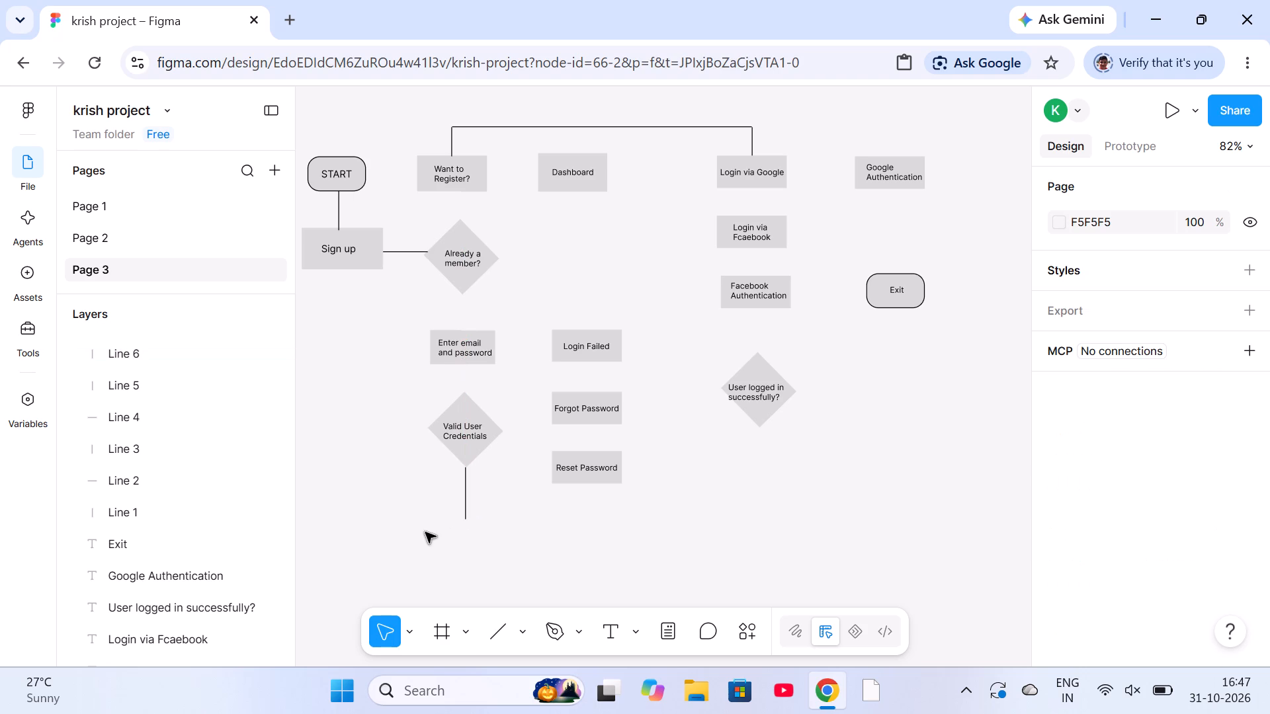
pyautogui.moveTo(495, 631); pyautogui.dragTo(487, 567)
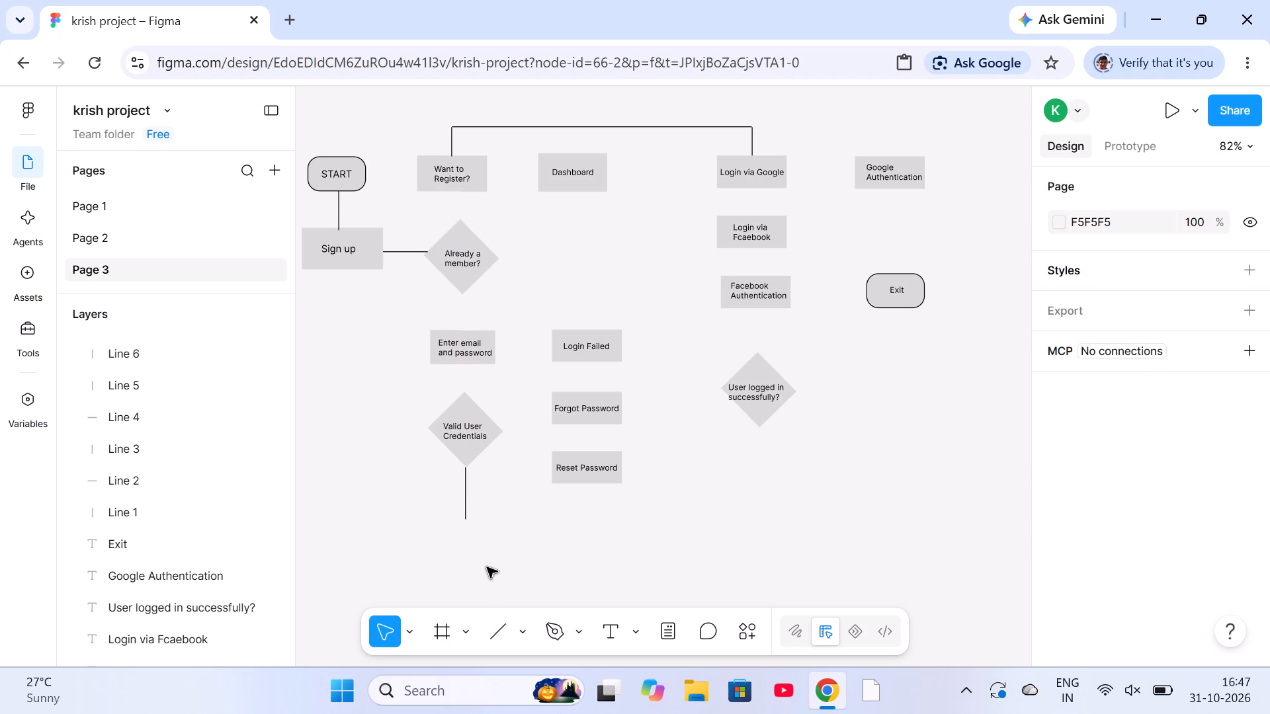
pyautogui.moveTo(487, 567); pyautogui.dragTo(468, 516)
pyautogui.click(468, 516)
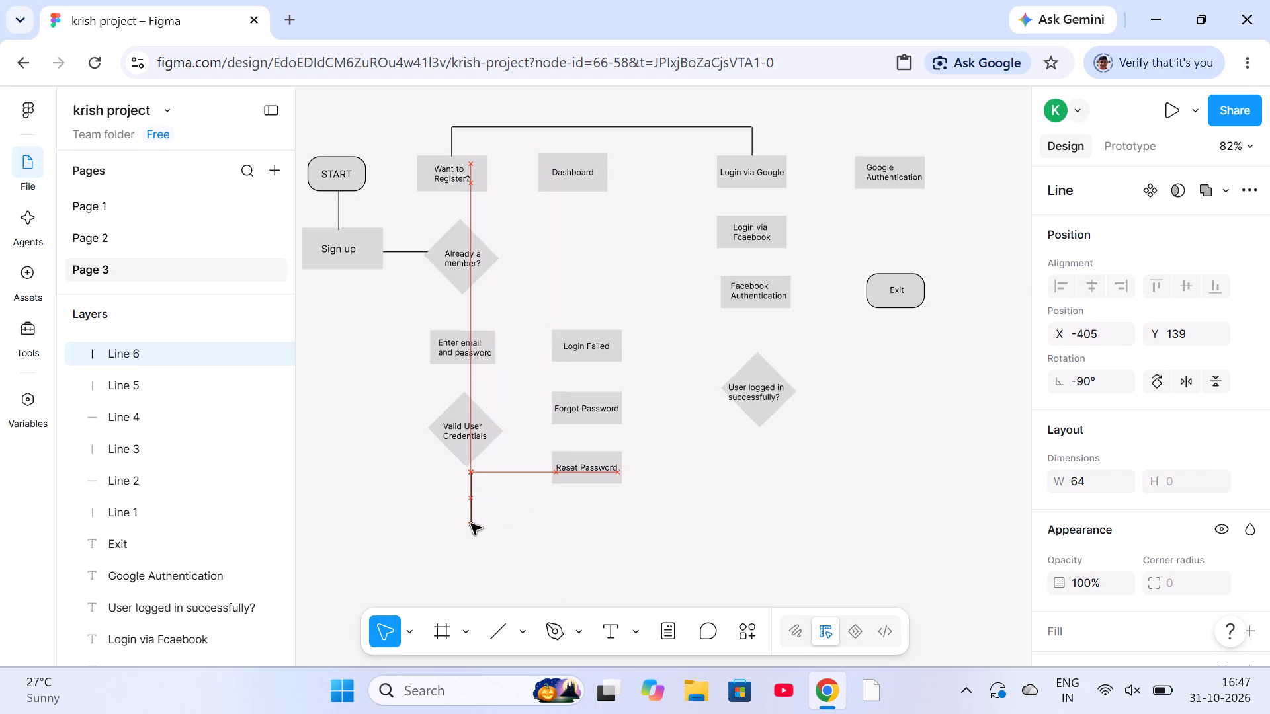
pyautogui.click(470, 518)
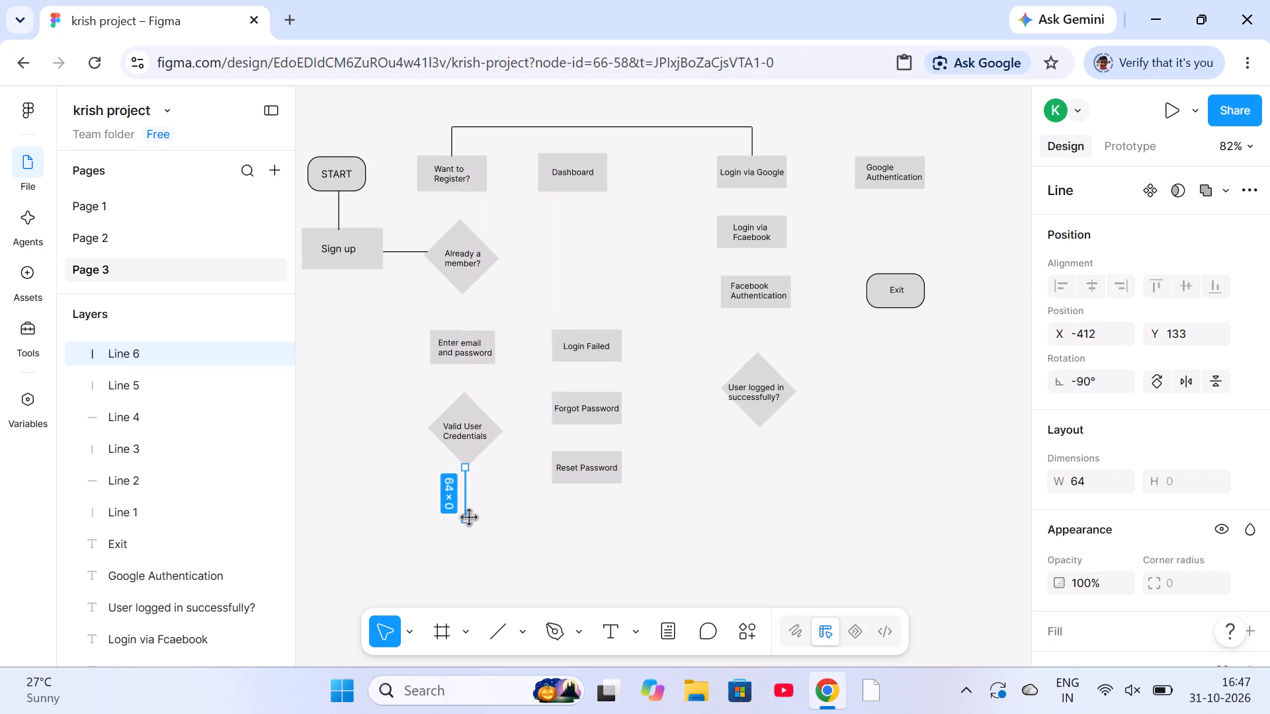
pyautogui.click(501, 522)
# Draw a nearly horizontal line about 370 long from near the vertical line's lower end to below the "User logged in successfully?" diamond.
pyautogui.click(493, 629)
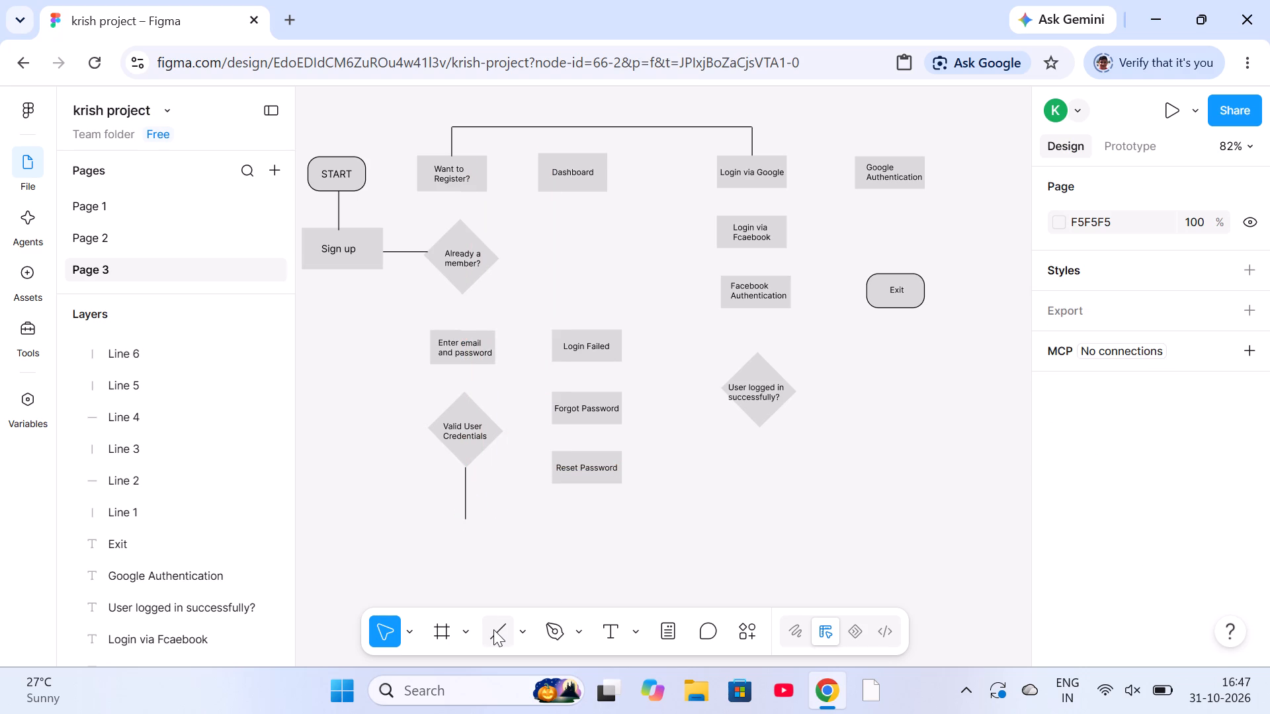
pyautogui.click(474, 520)
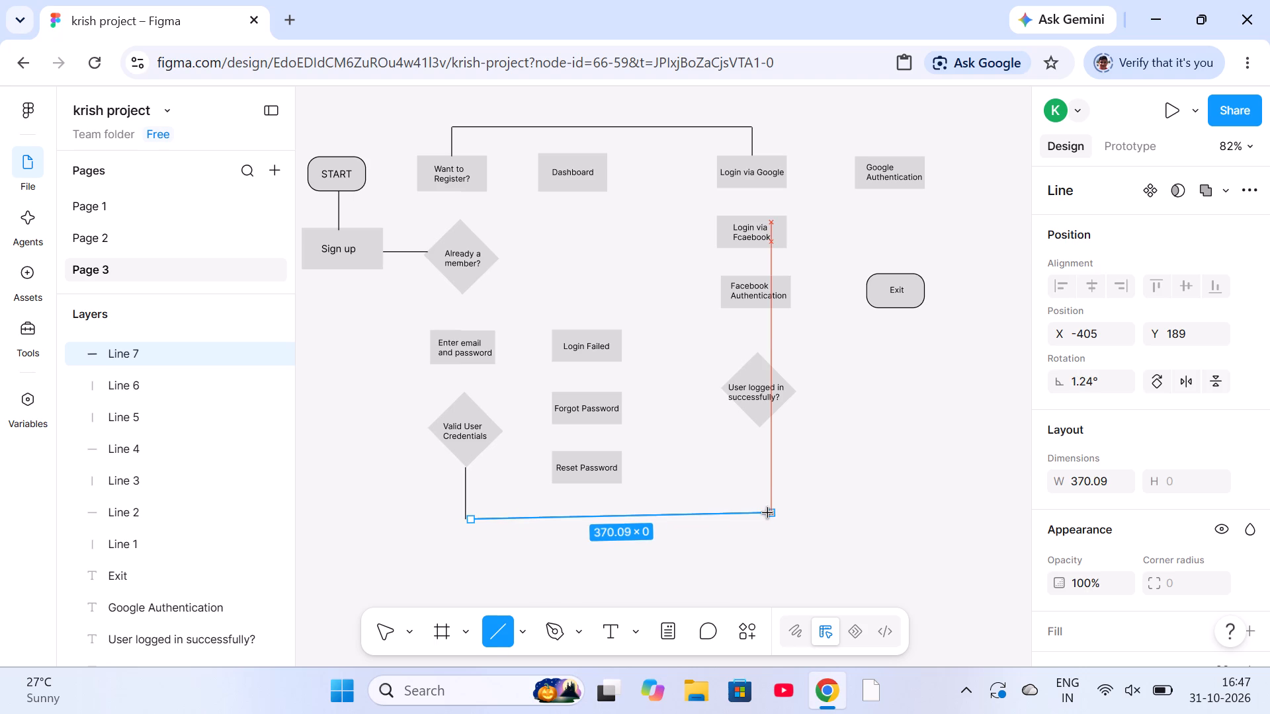
pyautogui.click(768, 513)
pyautogui.click(748, 552)
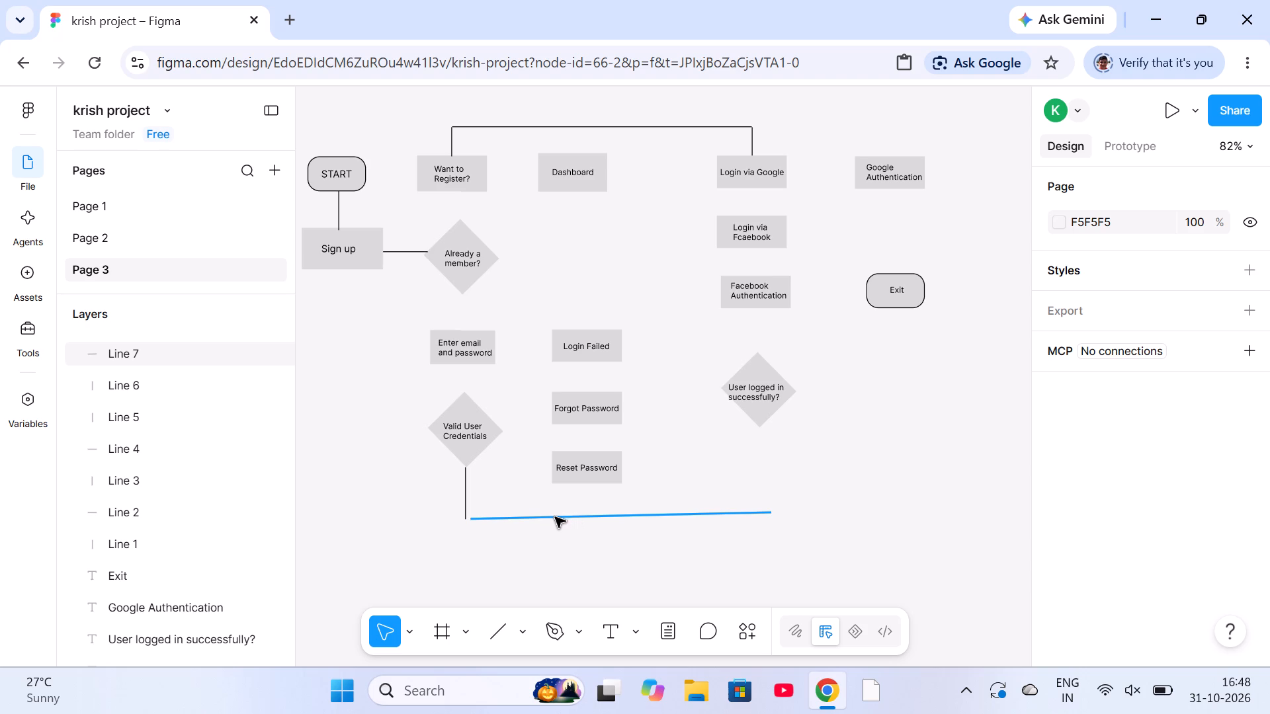
# Move the nearly horizontal line so its start meets the lower end of the vertical line under "Valid User Credentials".
pyautogui.click(591, 543)
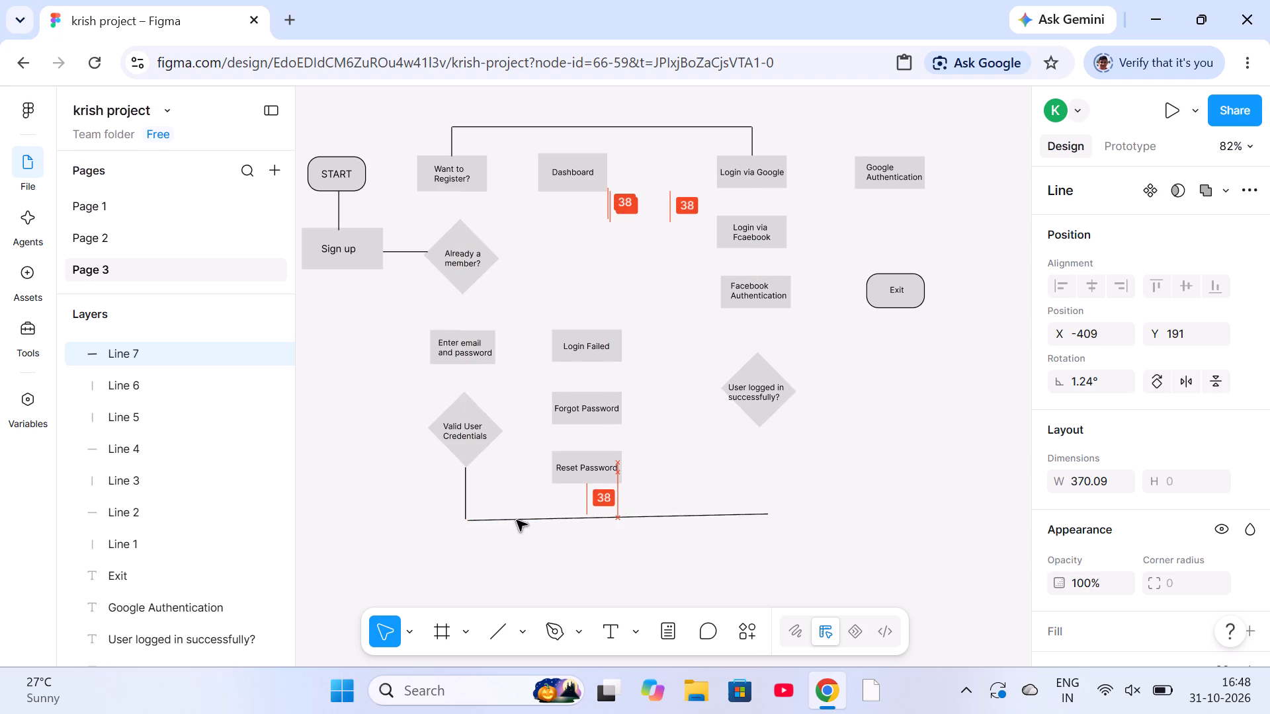
# Move the long bottom line to about X -412, Y 189, so it meets the vertical line under "Valid User Credentials".
pyautogui.click(515, 519)
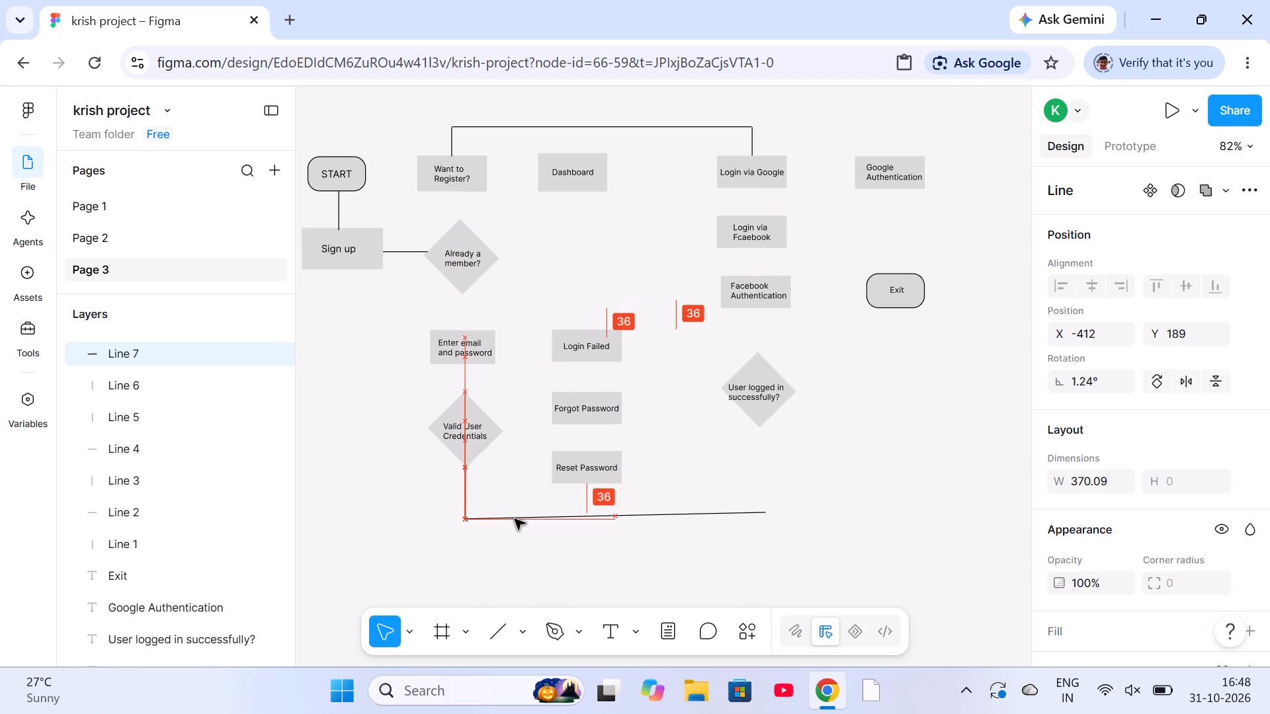
pyautogui.click(515, 541)
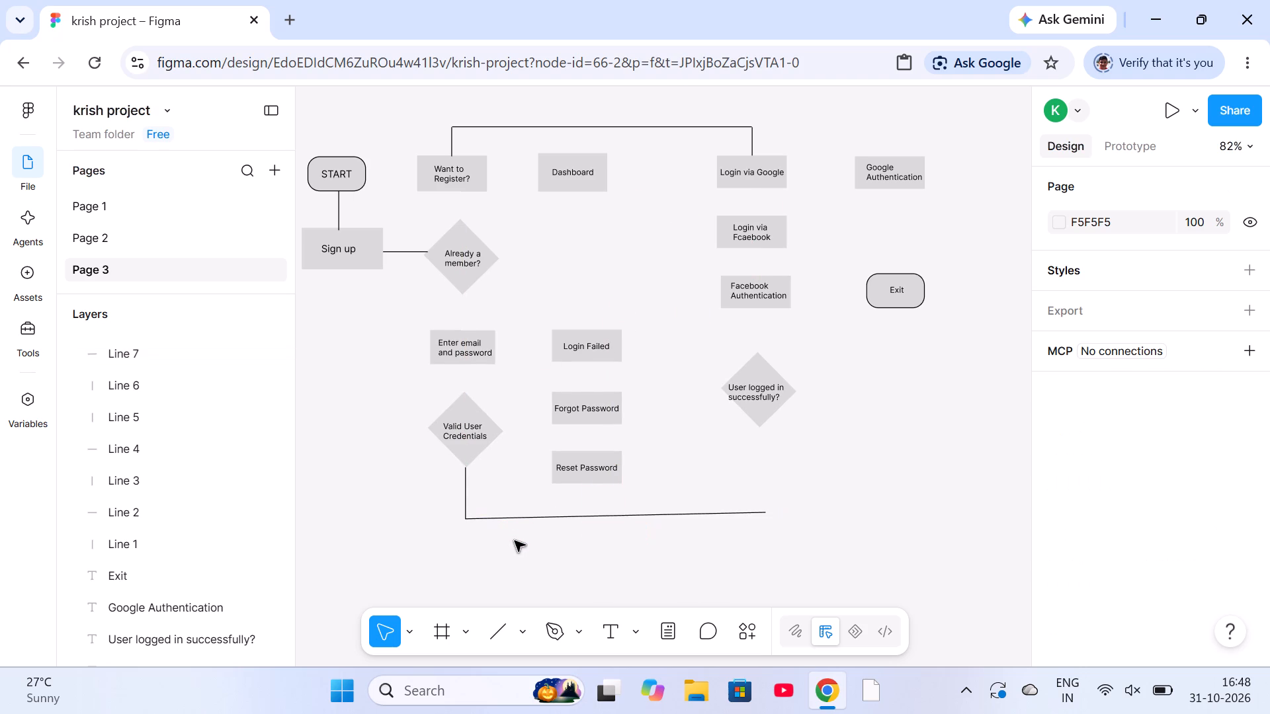
# Draw a vertical line about 109 long from the free end of the long bottom line up to the "User logged in successfully?" diamond.
pyautogui.click(495, 629)
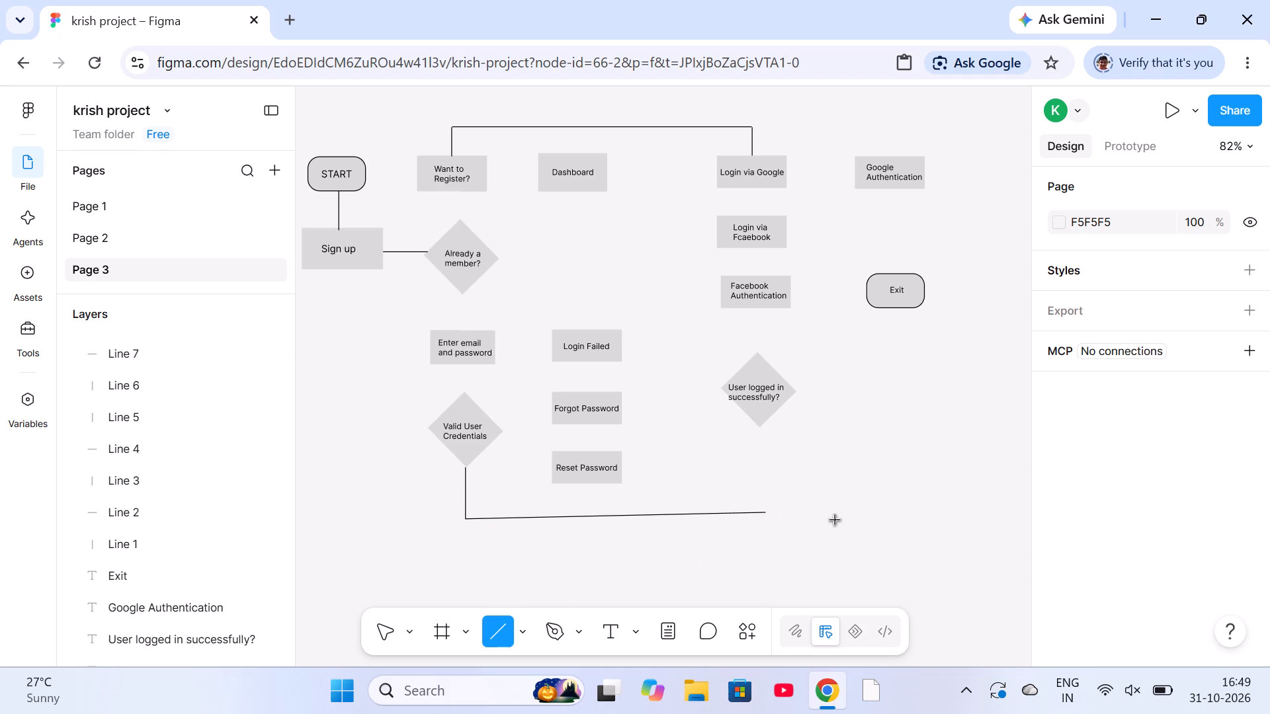
pyautogui.click(766, 508)
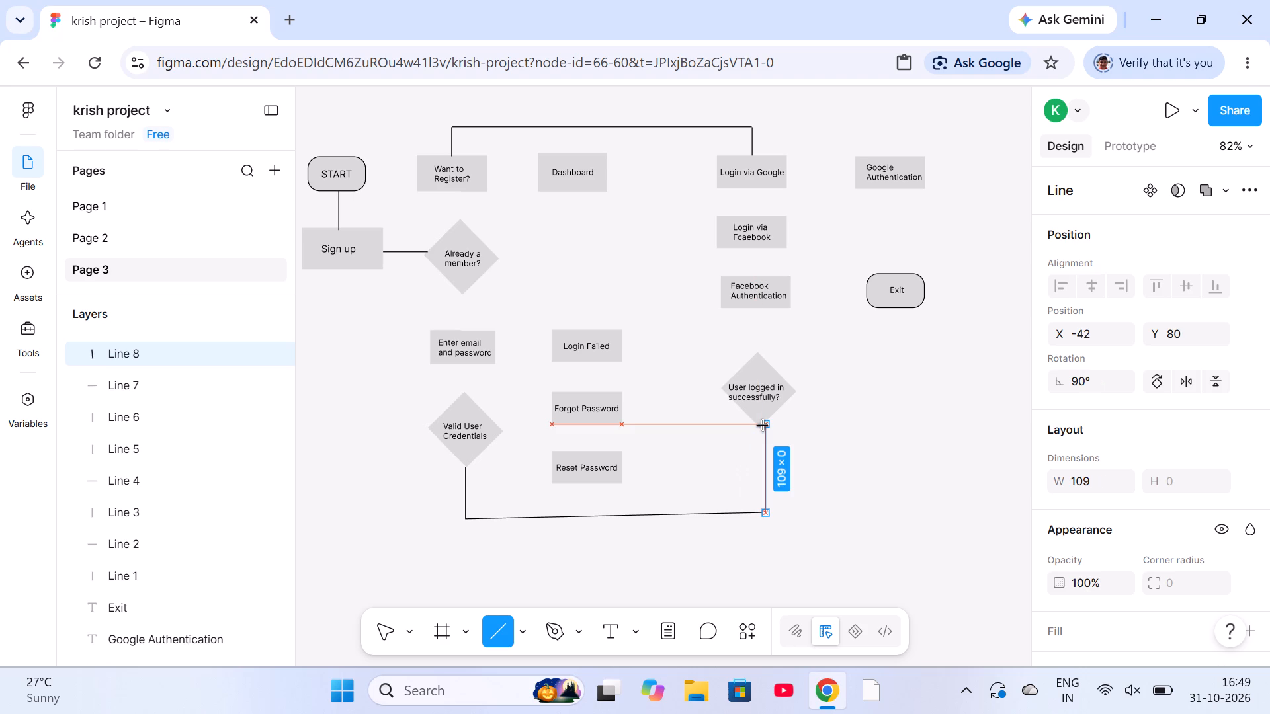
pyautogui.click(765, 426)
pyautogui.click(741, 469)
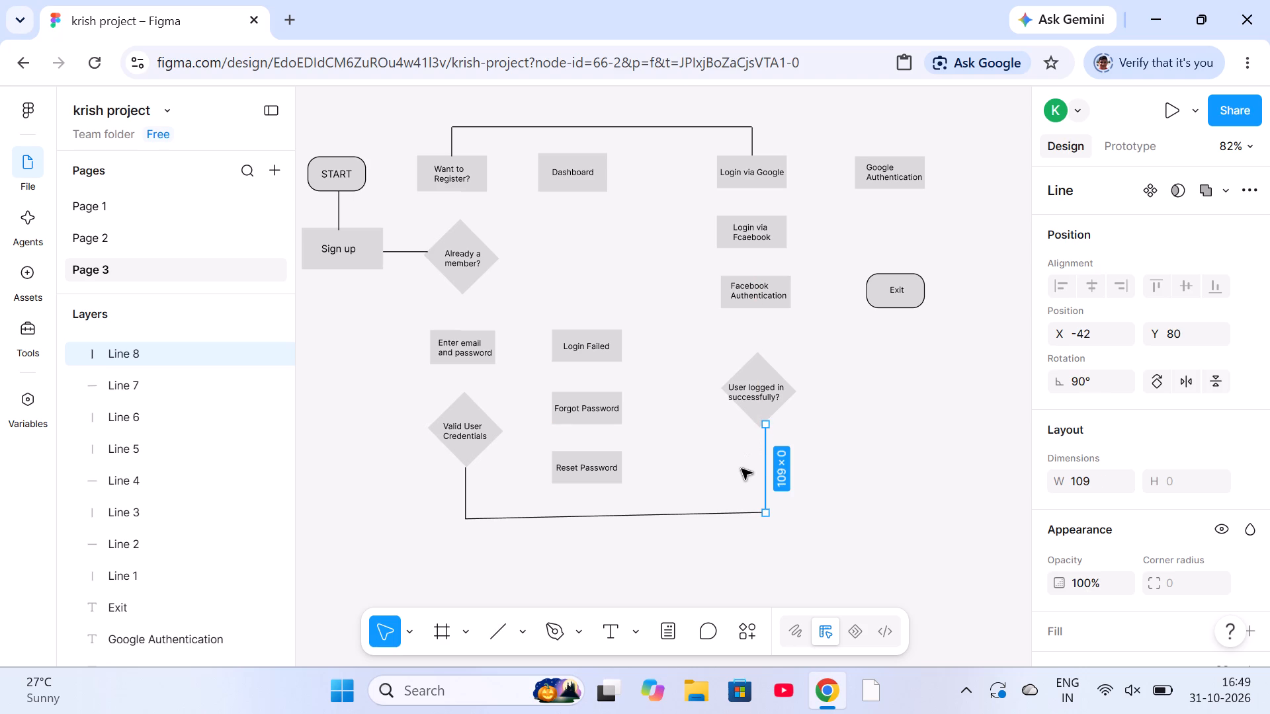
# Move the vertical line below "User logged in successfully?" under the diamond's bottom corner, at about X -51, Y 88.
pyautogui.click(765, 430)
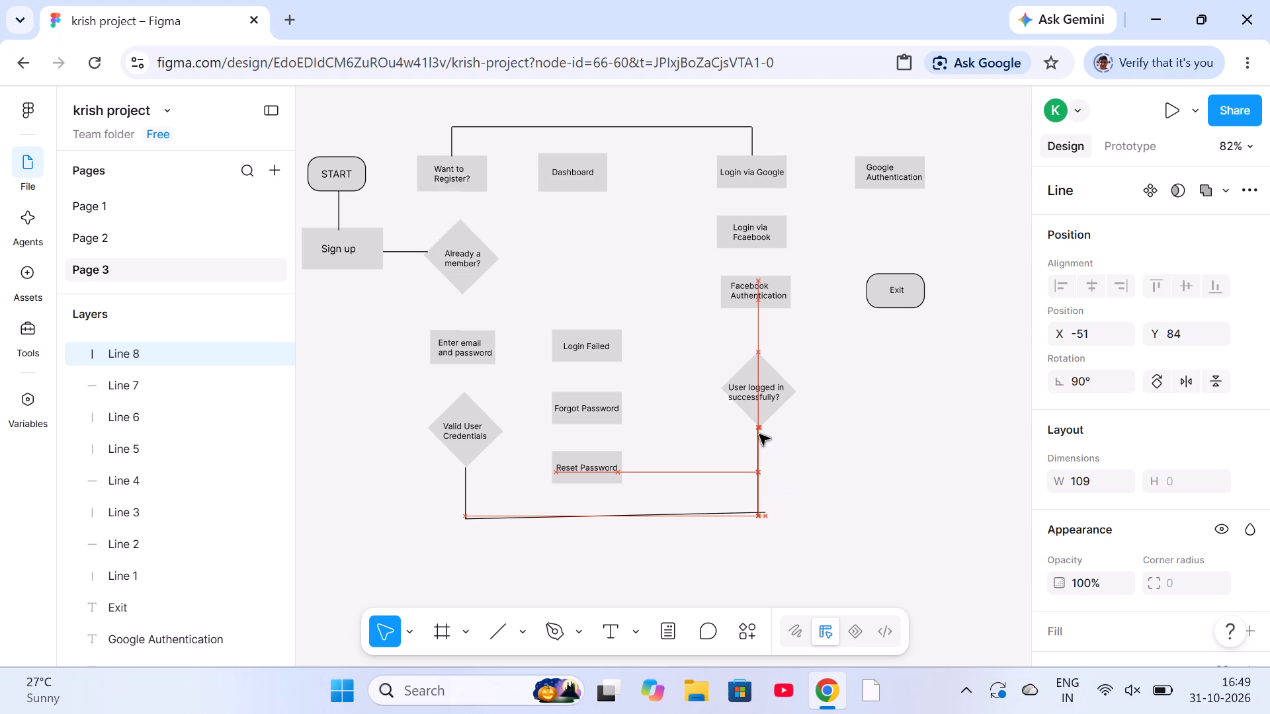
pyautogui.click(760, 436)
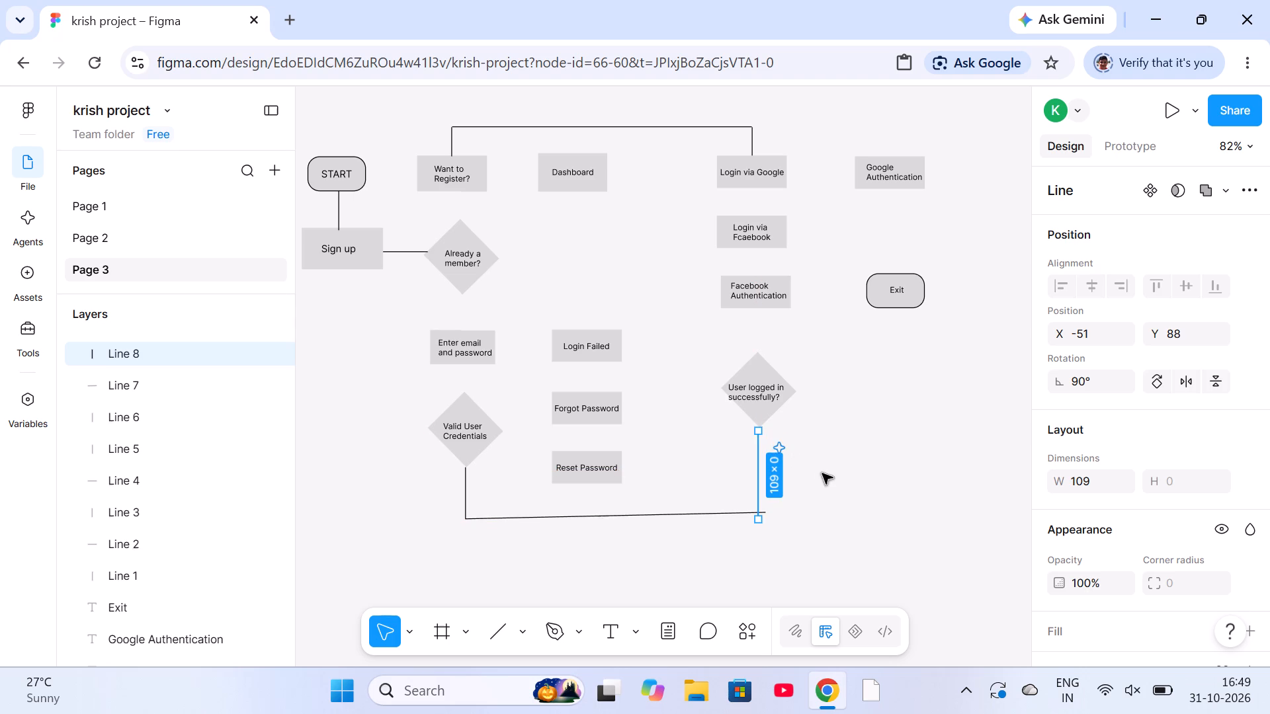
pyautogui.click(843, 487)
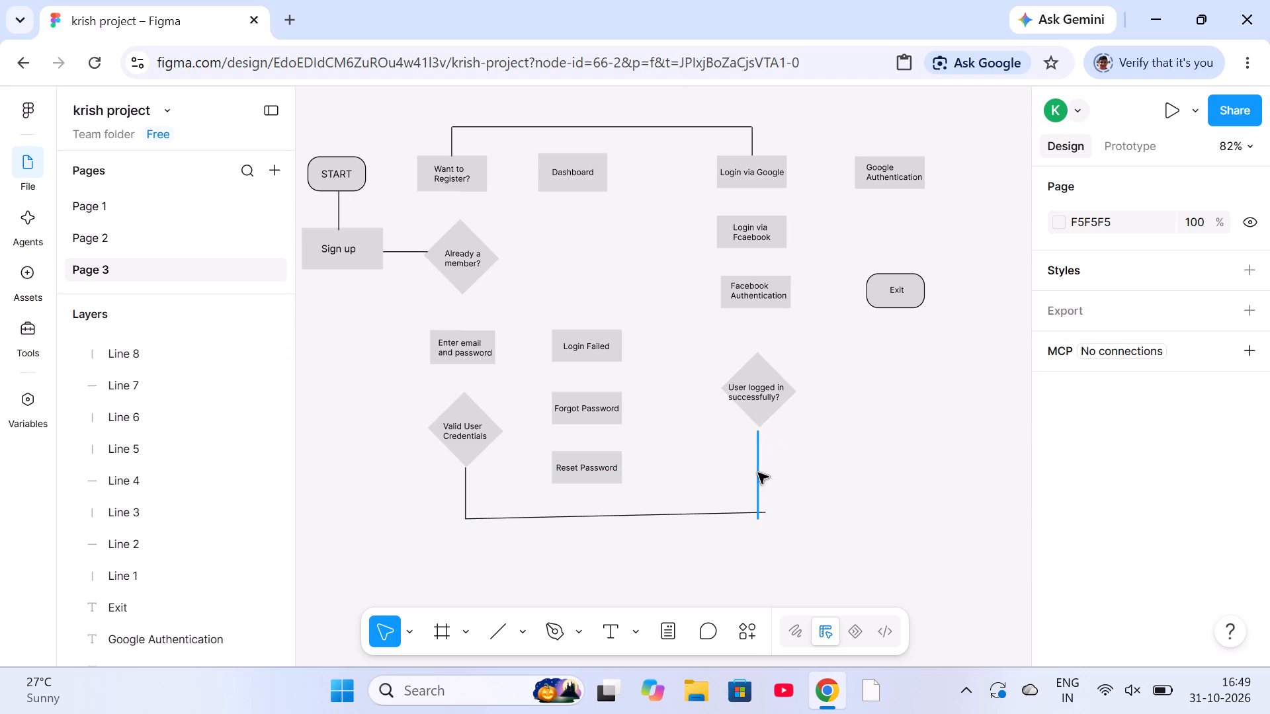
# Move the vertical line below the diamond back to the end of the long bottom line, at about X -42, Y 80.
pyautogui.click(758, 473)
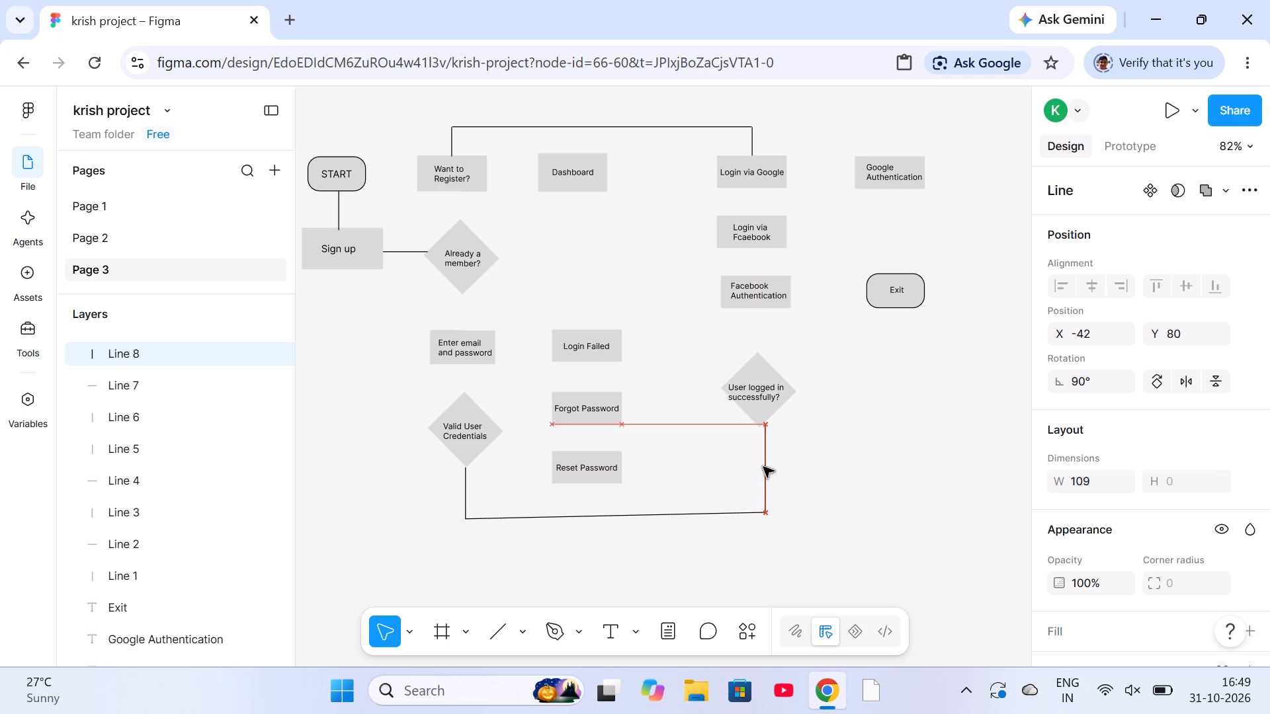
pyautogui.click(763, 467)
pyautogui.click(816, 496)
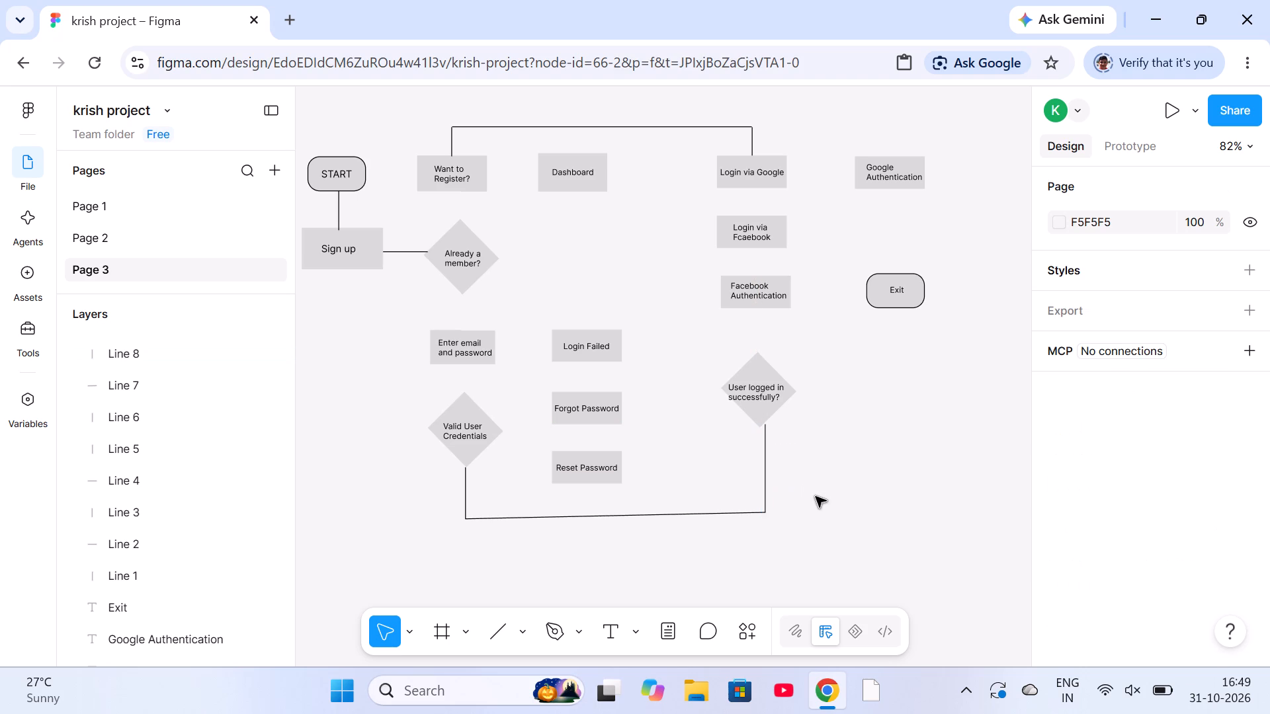
# Move the "User logged in successfully?" diamond shape to about X -88, Y -11, centring its bottom corner on the vertical line.
pyautogui.click(762, 412)
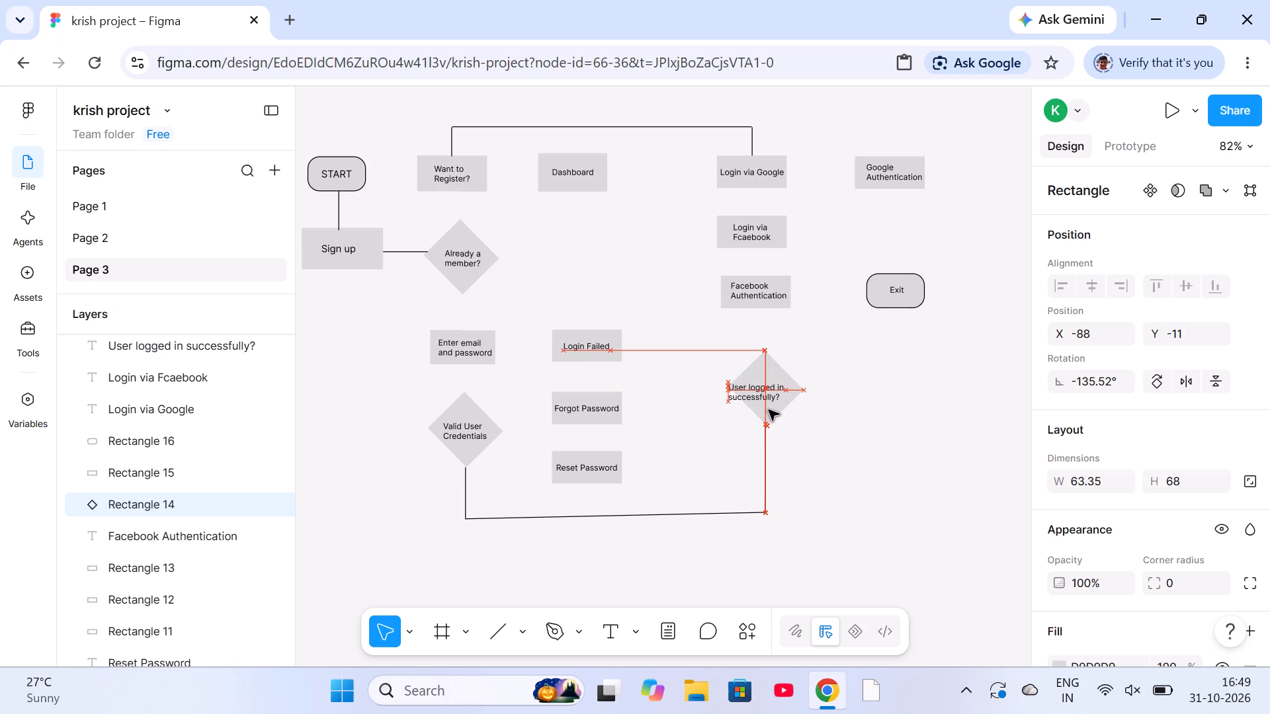
pyautogui.click(769, 410)
pyautogui.click(832, 473)
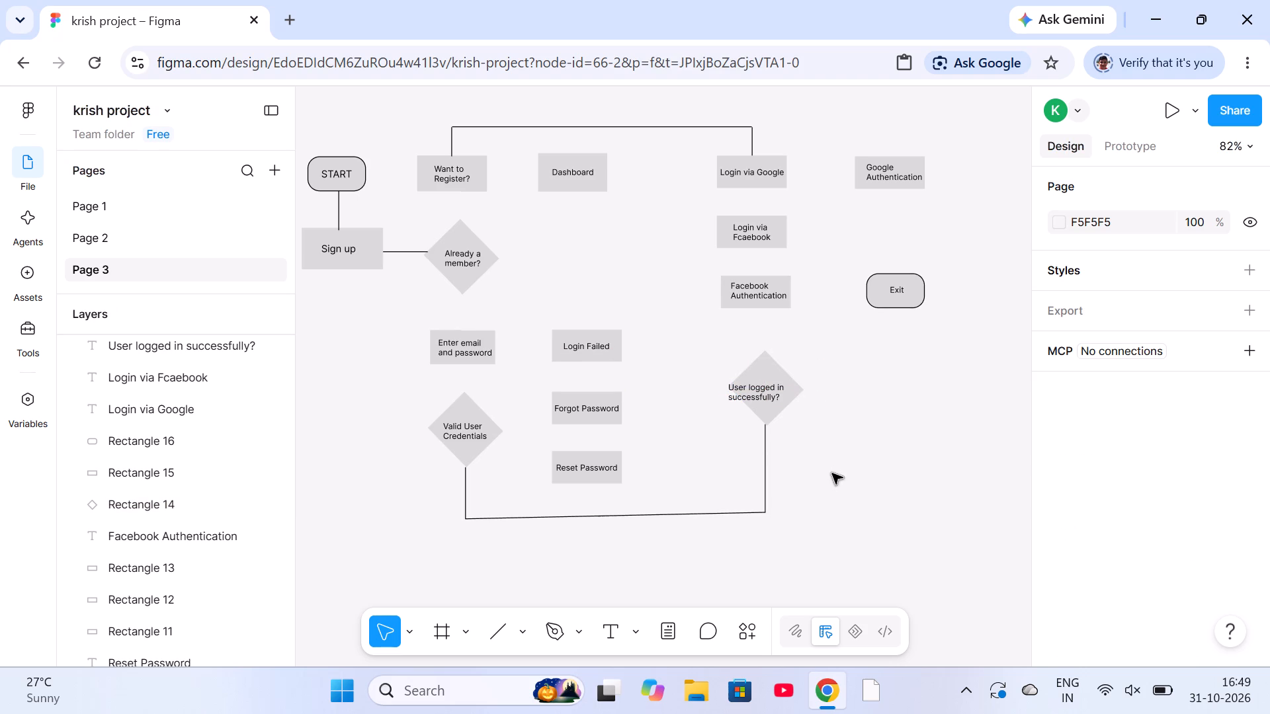
# Move the "User logged in successfully?" label to the middle of its diamond, at about X -78, Y 25.
pyautogui.click(762, 389)
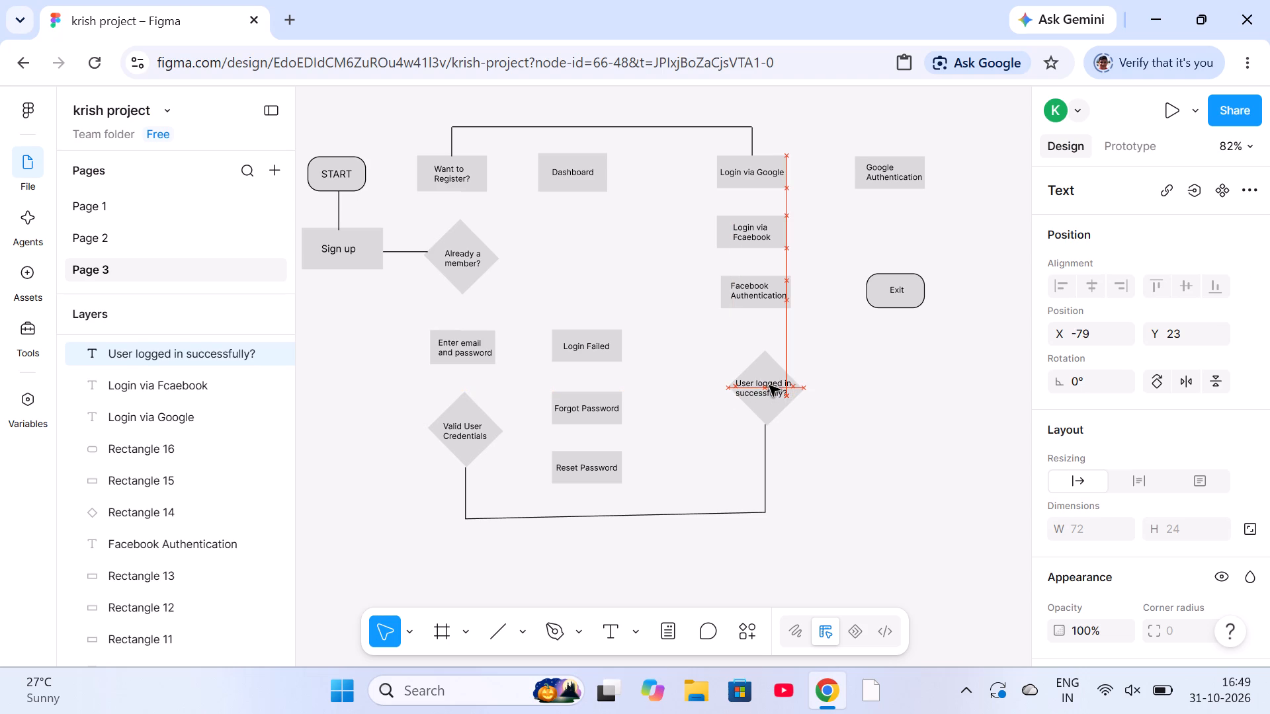
pyautogui.click(772, 388)
pyautogui.click(814, 441)
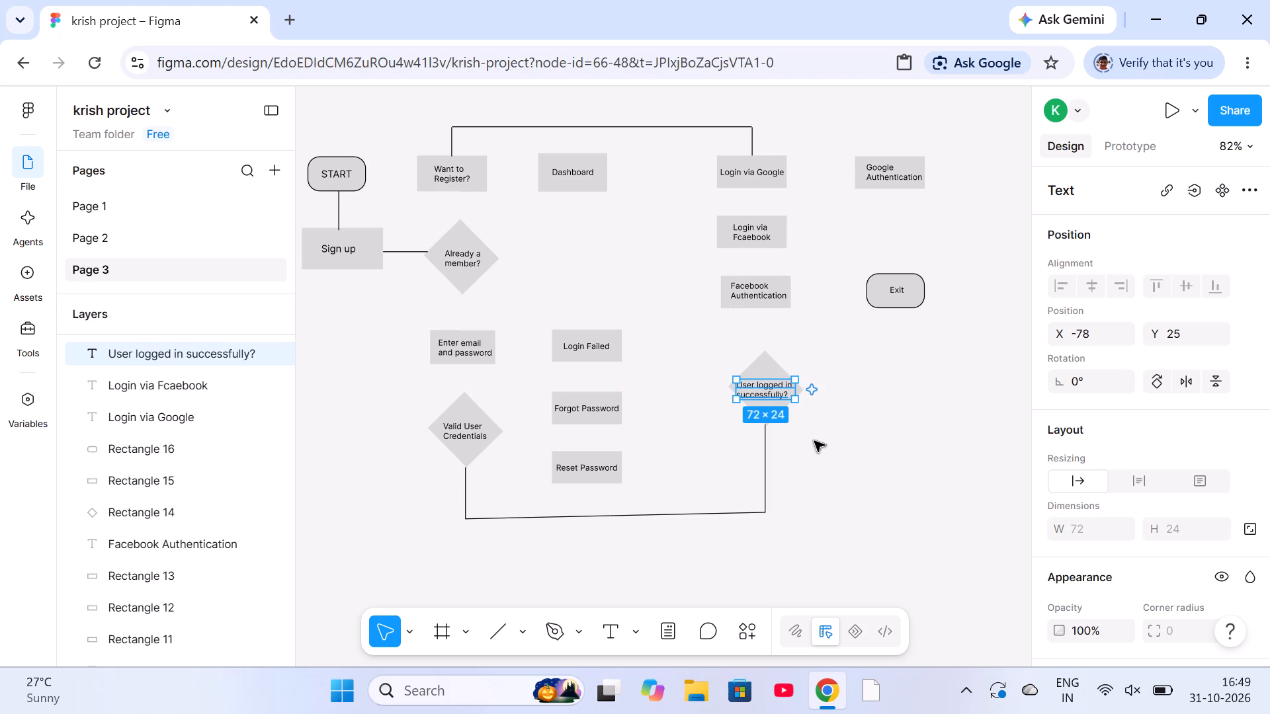
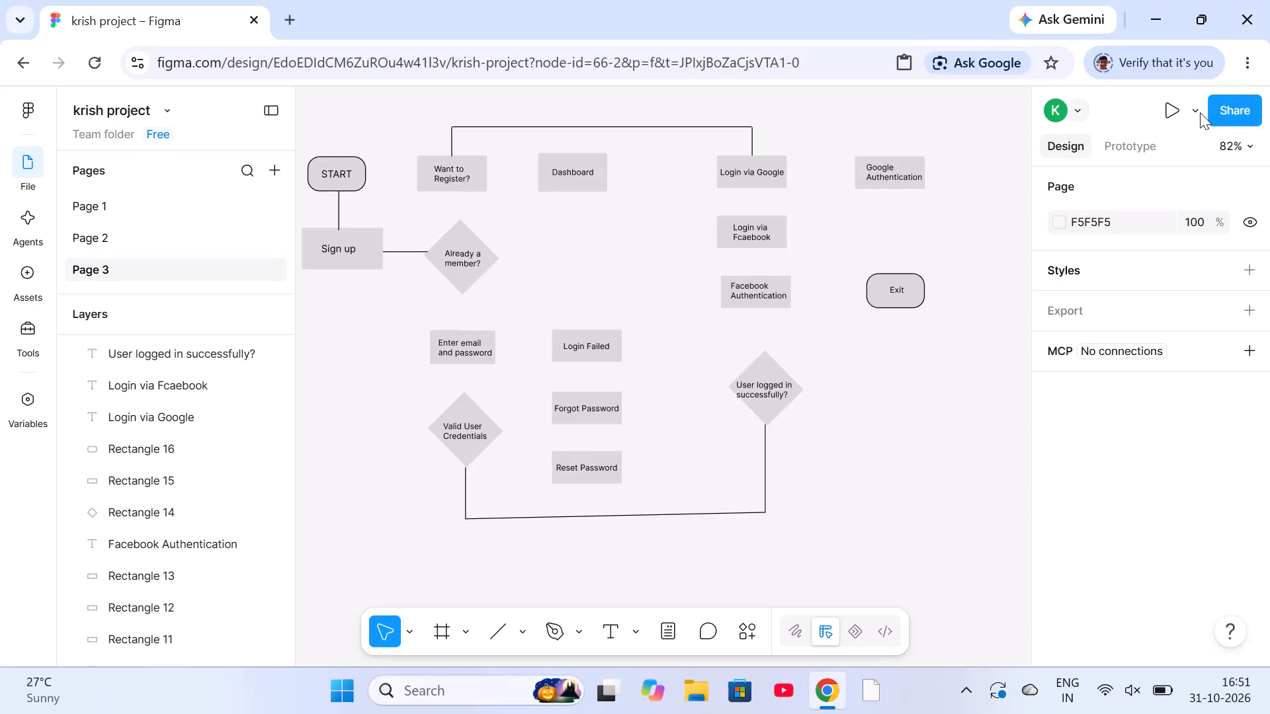
# Close the browser window containing the krish project file.
pyautogui.click(1233, 22)
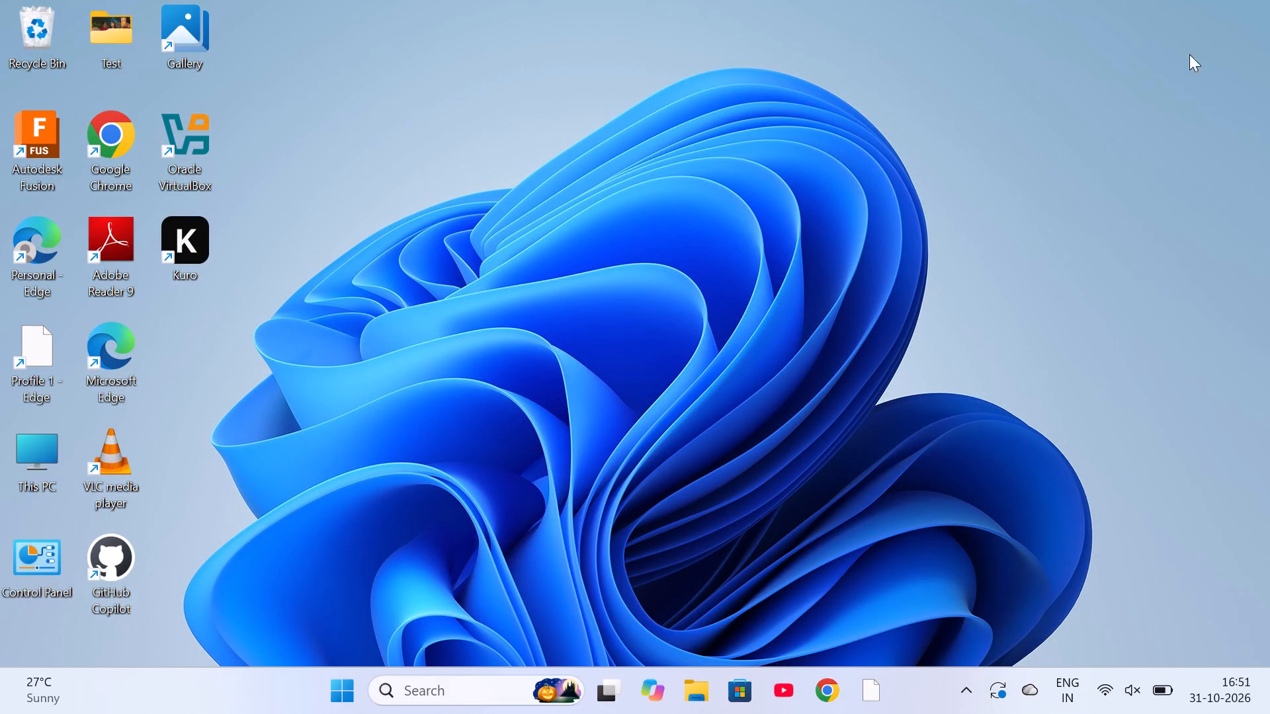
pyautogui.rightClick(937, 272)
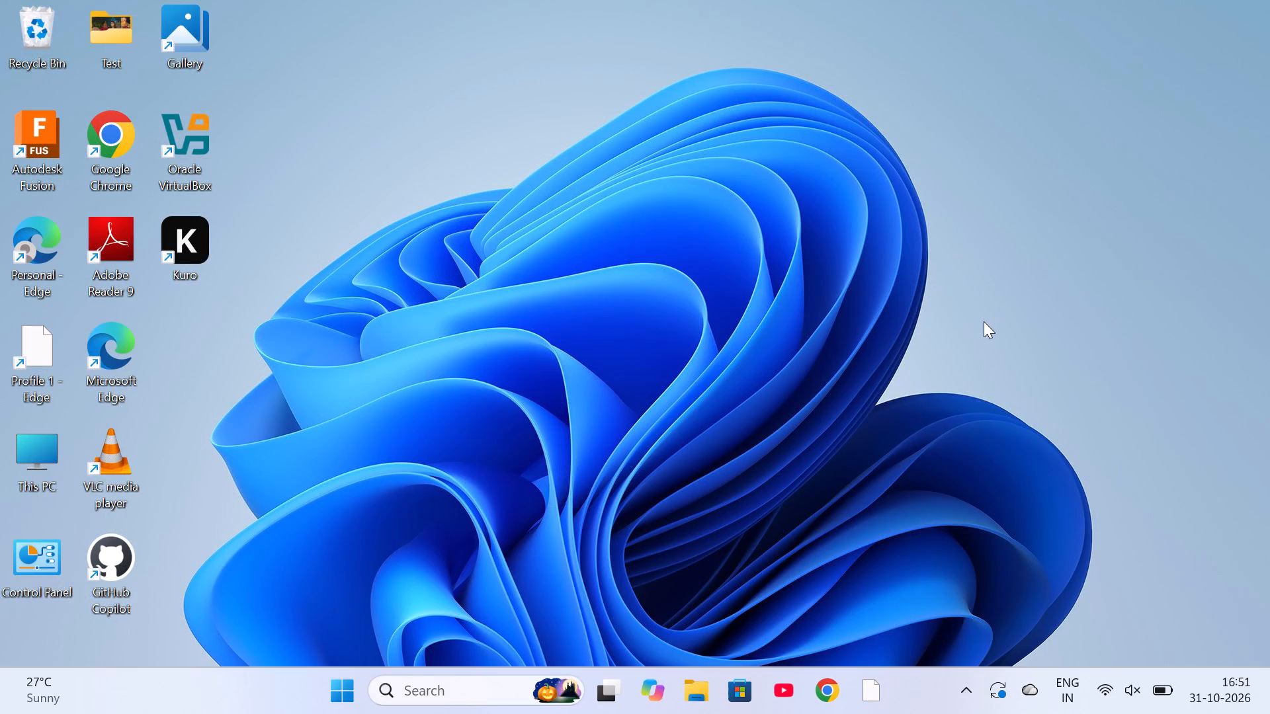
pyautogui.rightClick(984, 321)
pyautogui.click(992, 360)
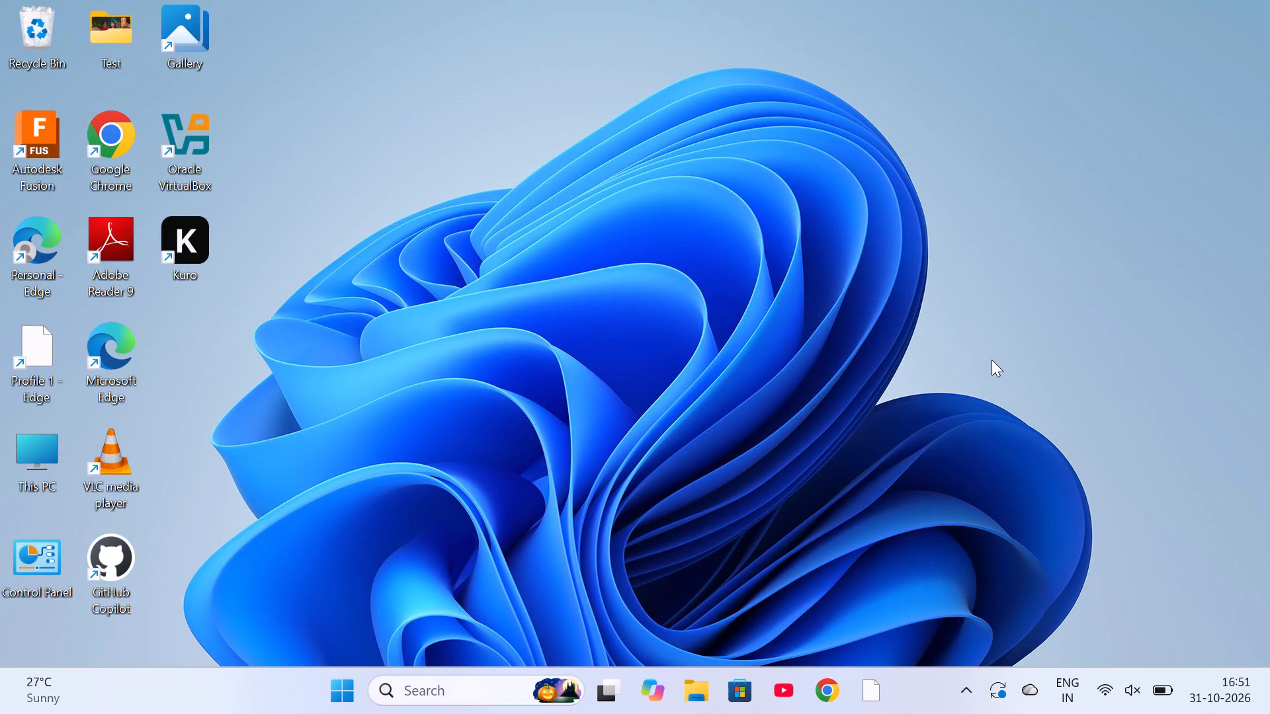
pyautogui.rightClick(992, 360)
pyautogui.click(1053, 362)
# Bring up the Windows power options for locking, sleeping, shutting down or restarting the computer.
pyautogui.click(355, 707)
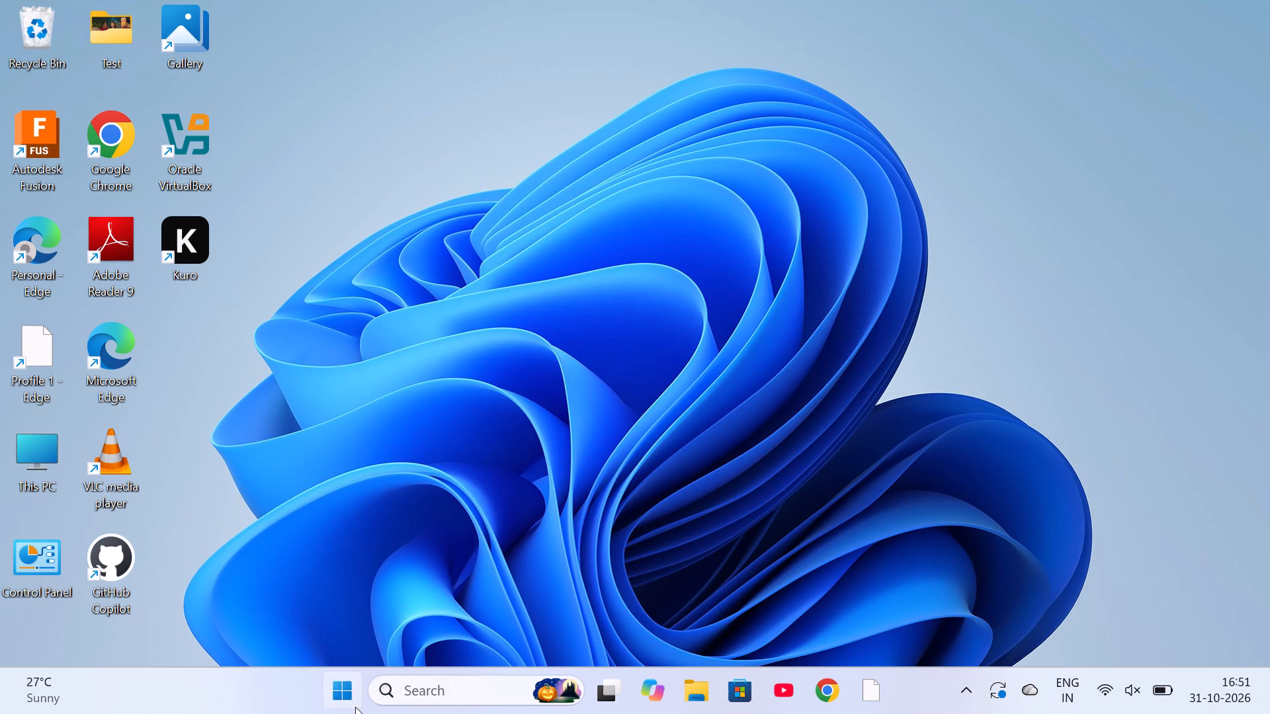
pyautogui.click(790, 629)
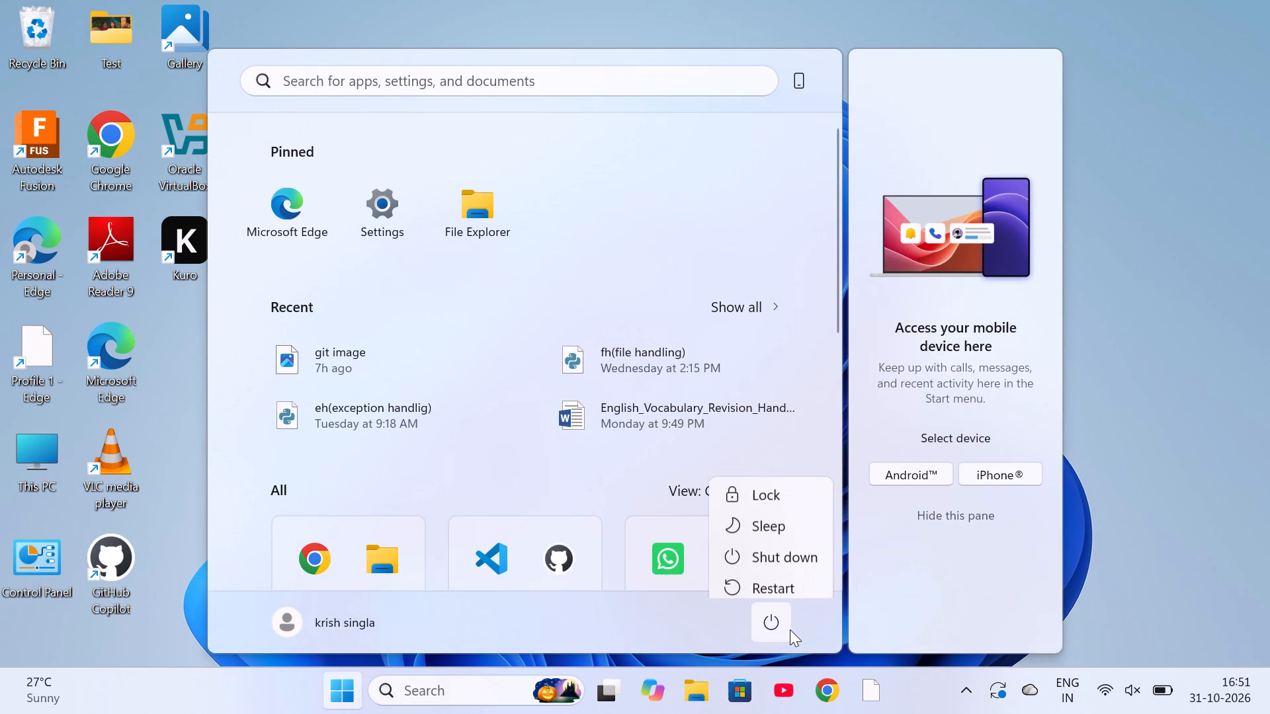